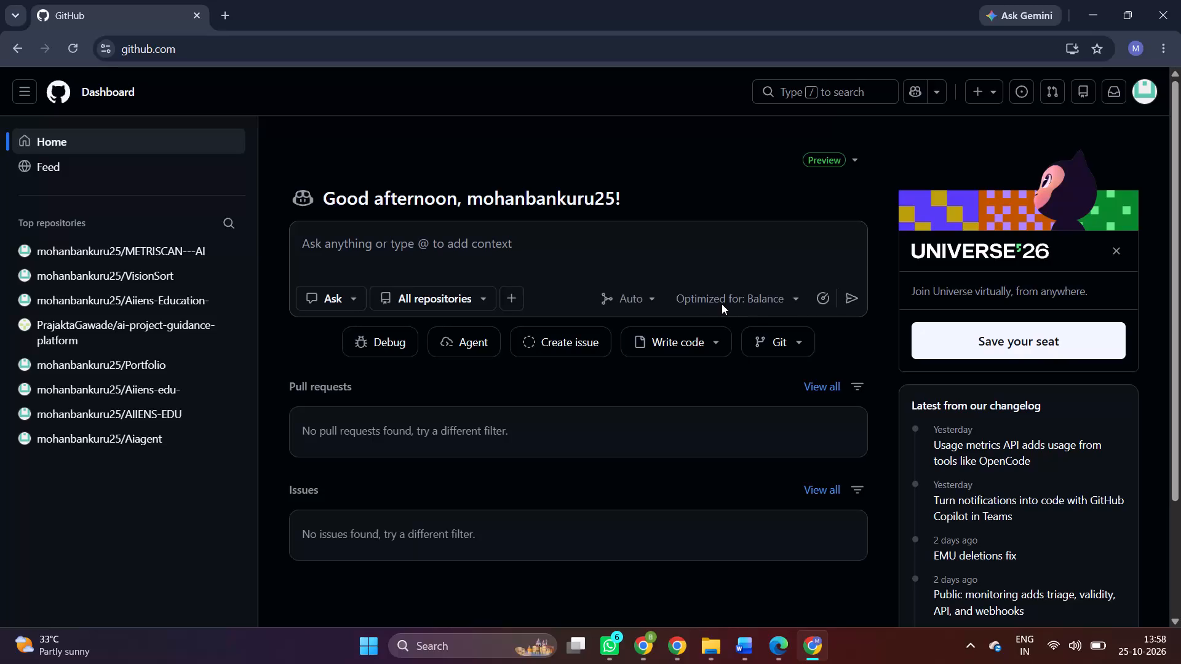
Open the METRISCAN---AI repository from the dashboard's top repositories.
click(105, 257)
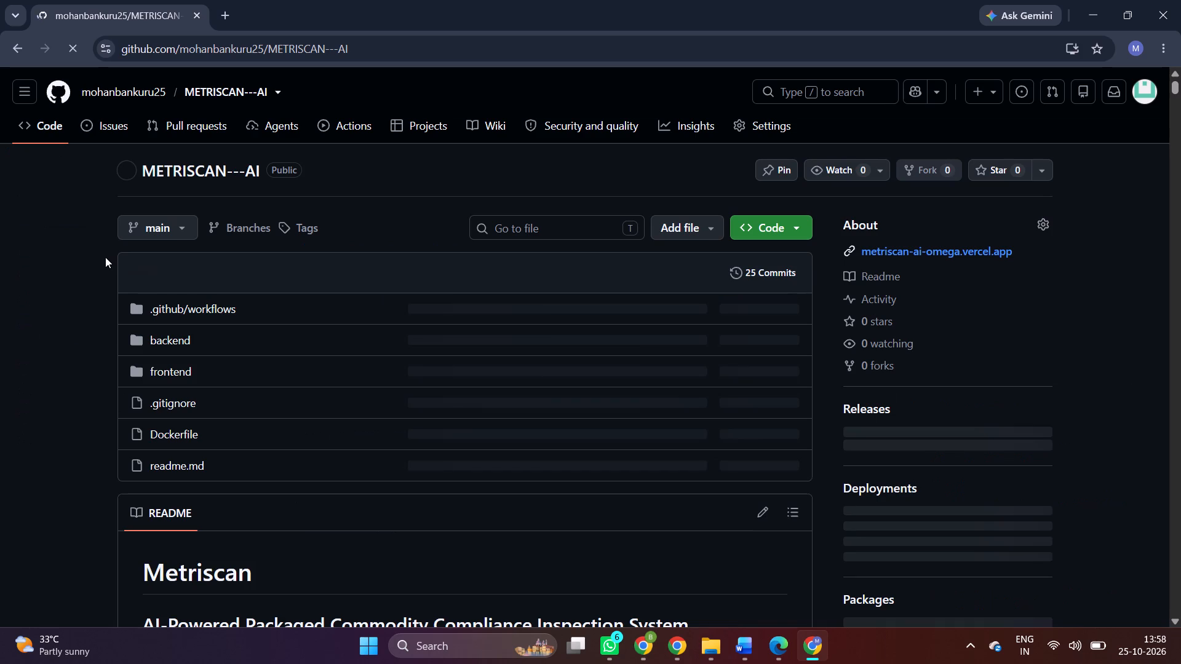
Examine the contents of the repository's frontend and backend folders, and return to the repository's main page.
click(163, 374)
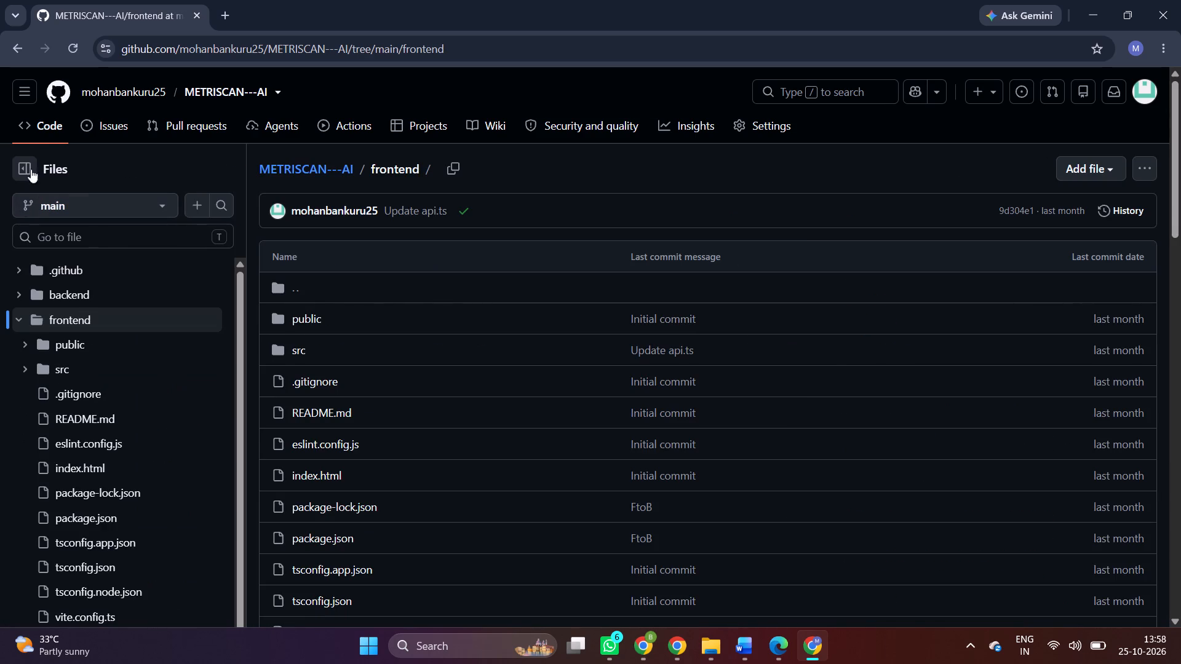
click(23, 135)
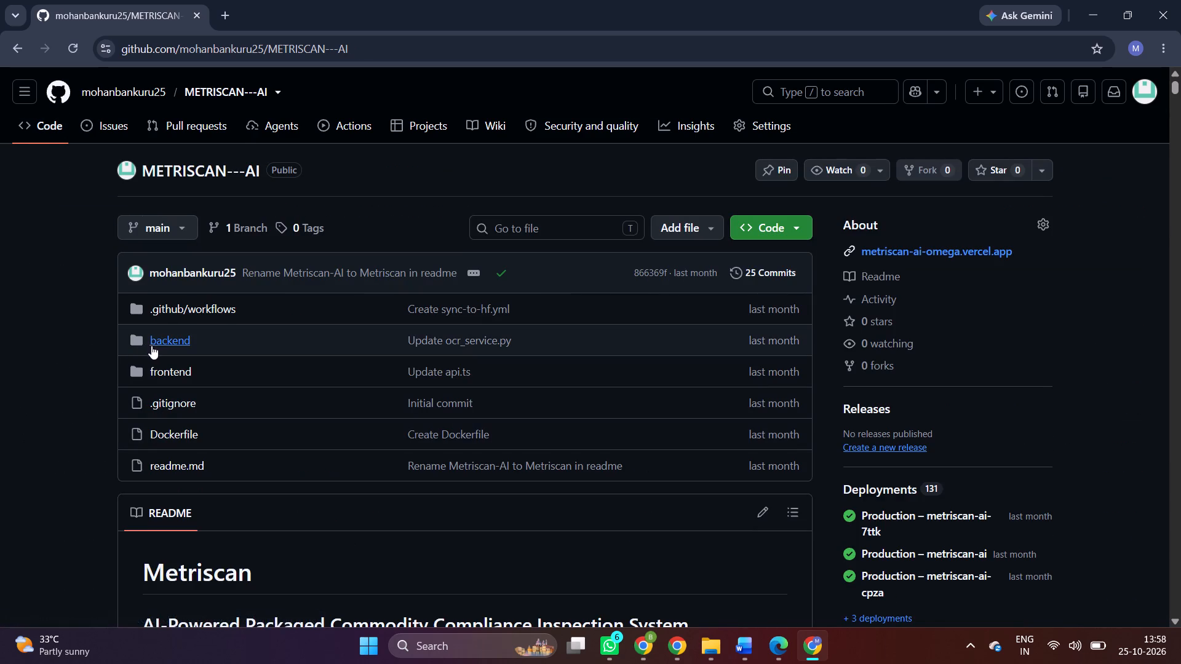
click(157, 344)
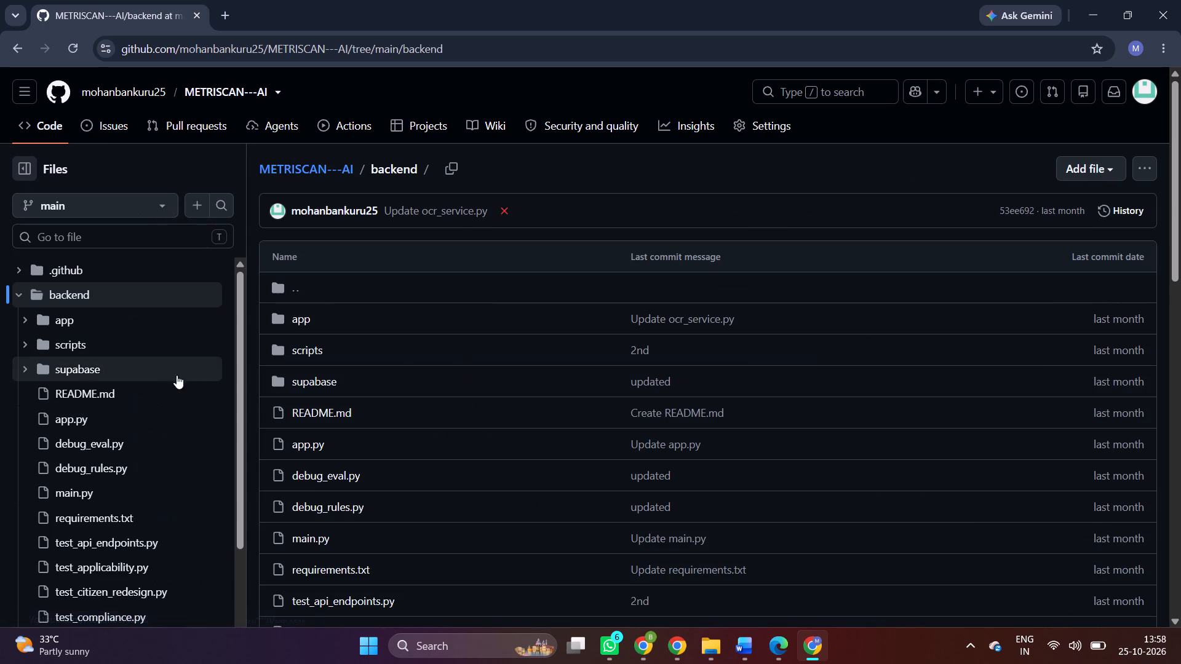
scroll(141, 442, down, 1)
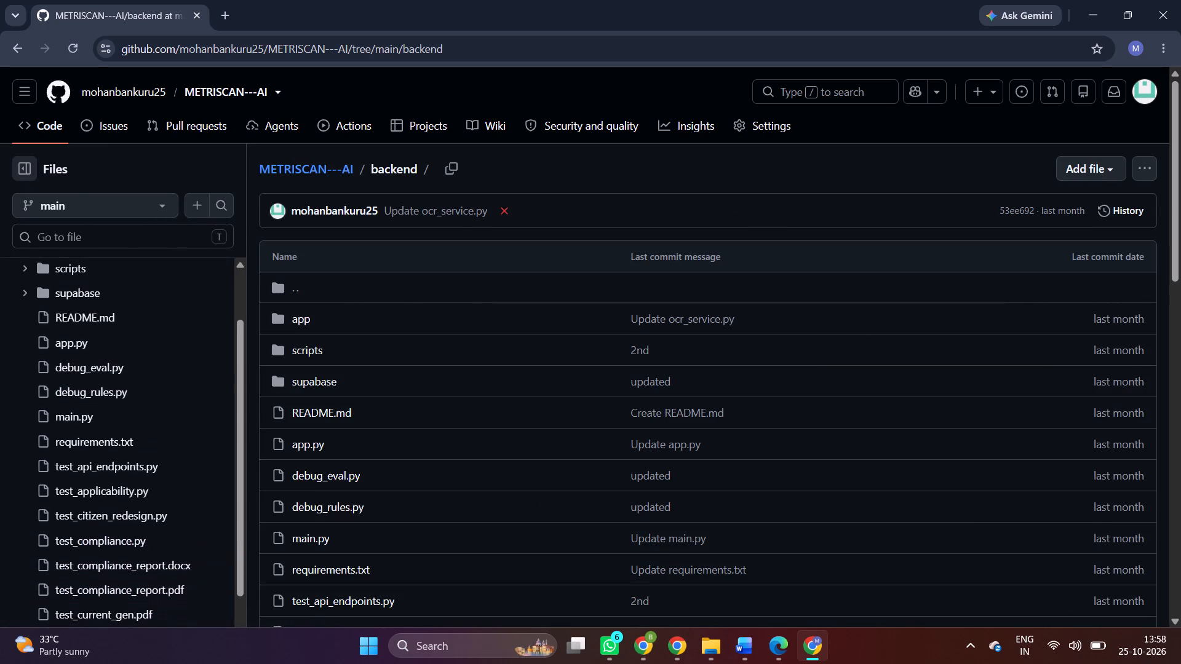
click(18, 45)
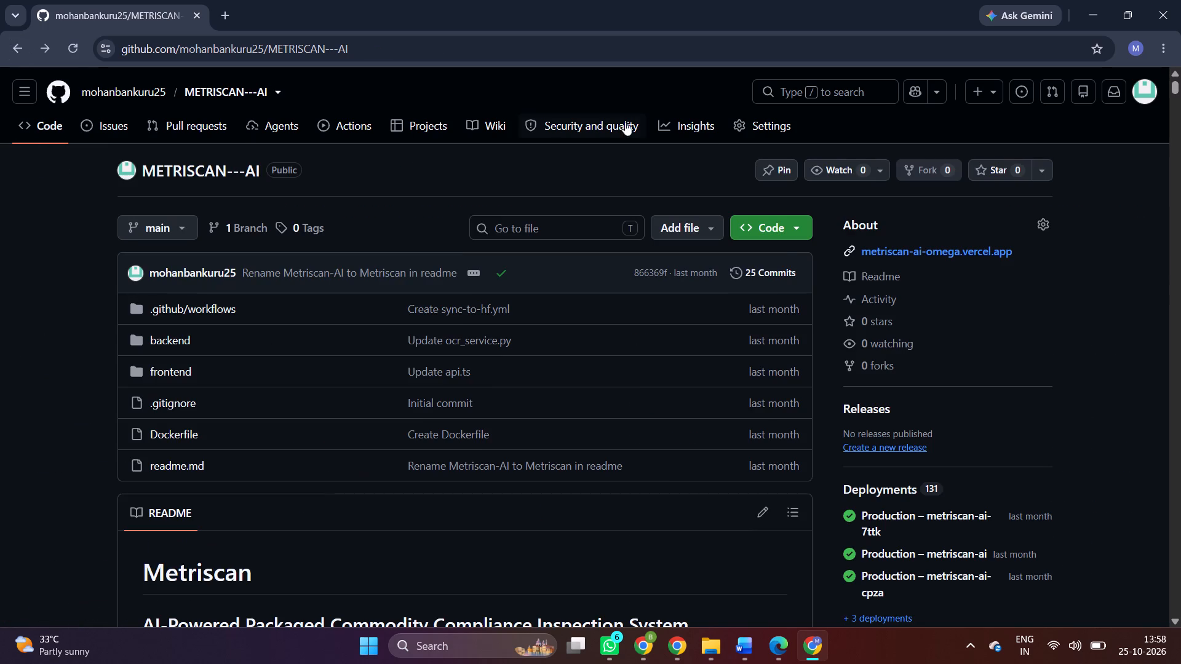
Copy the HTTPS clone URL of the METRISCAN---AI repository.
click(761, 221)
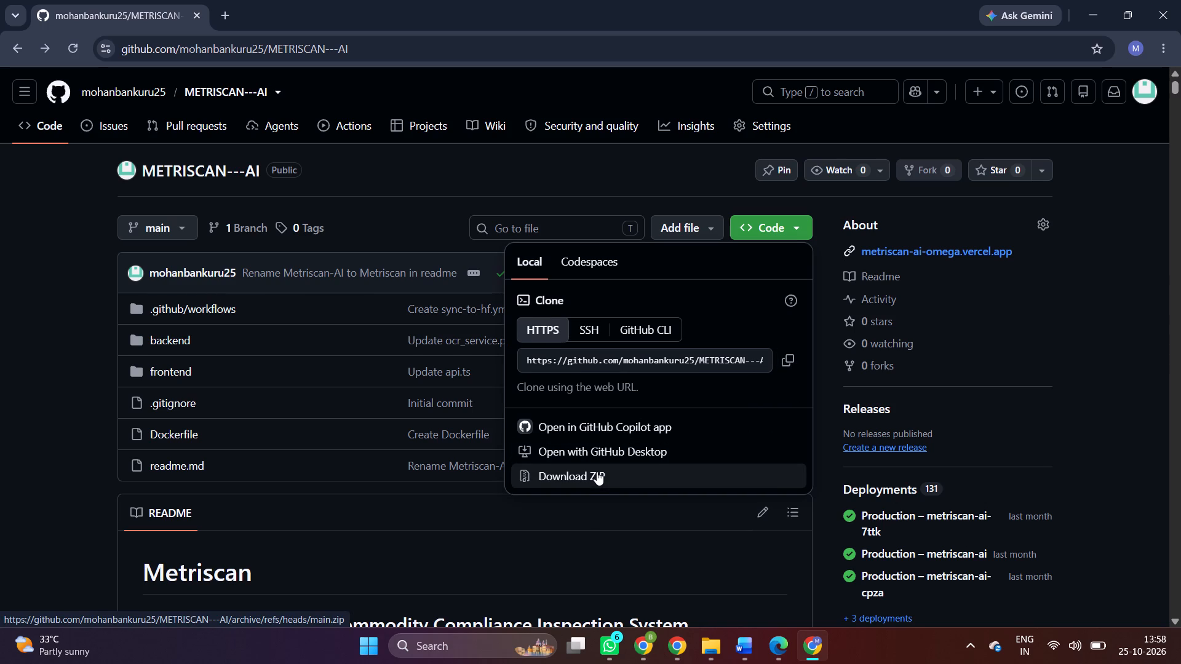
click(792, 364)
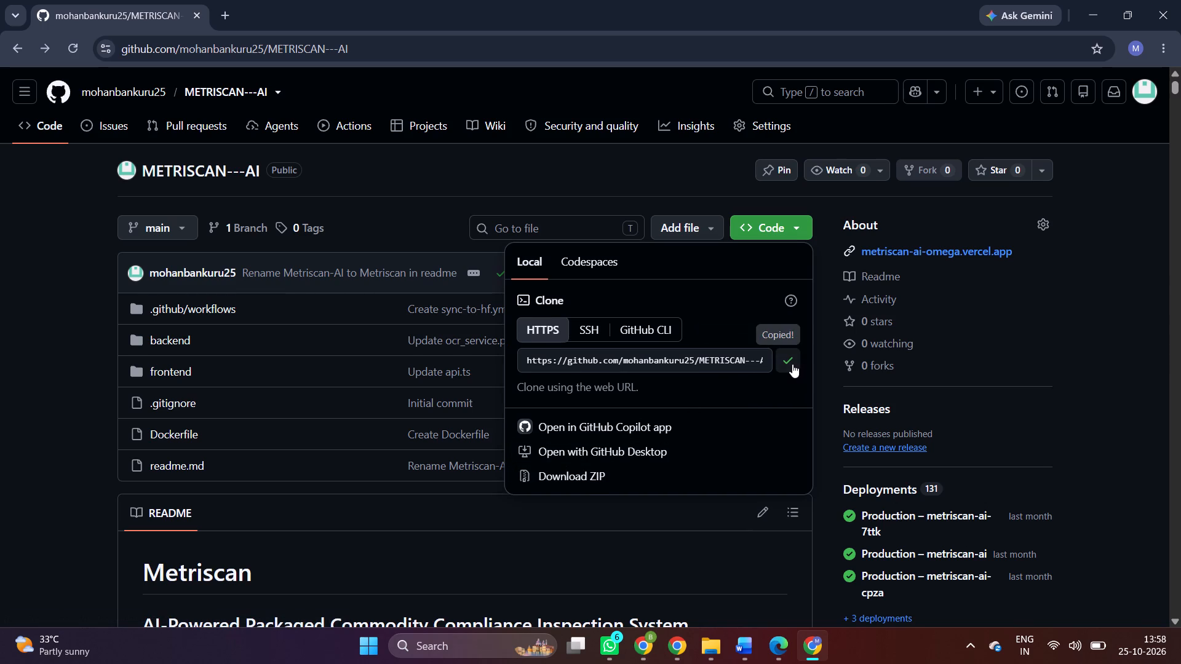
Switch to the other account's GitHub dashboard in the second Chrome window and open its global navigation.
click(1092, 7)
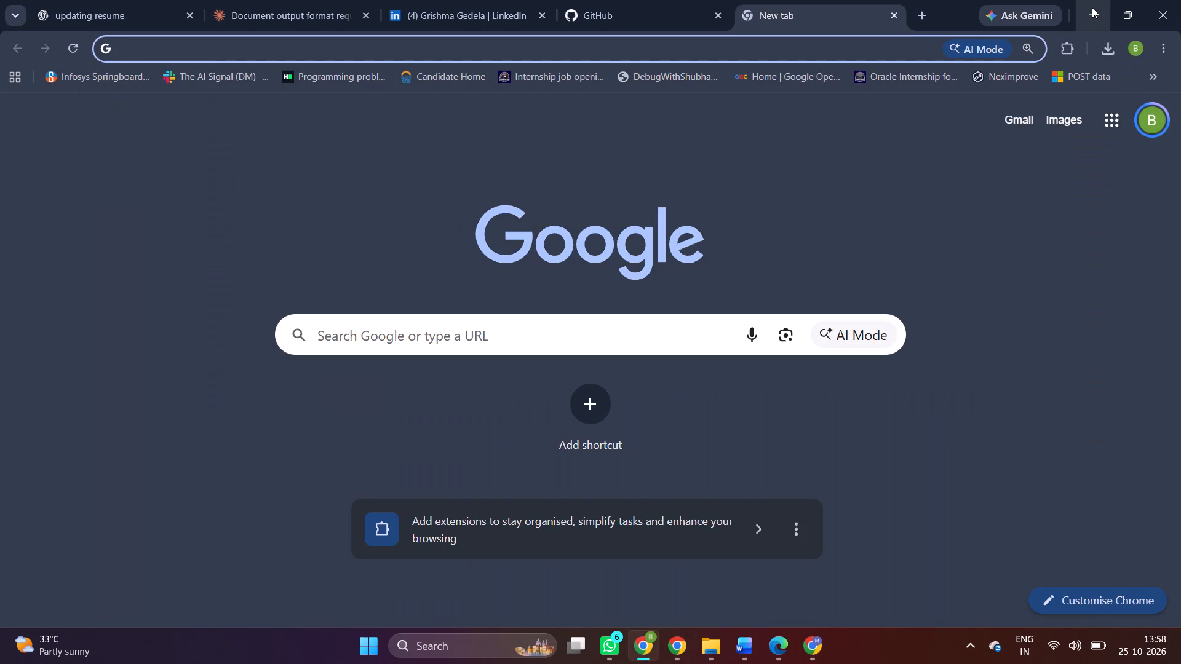
click(666, 0)
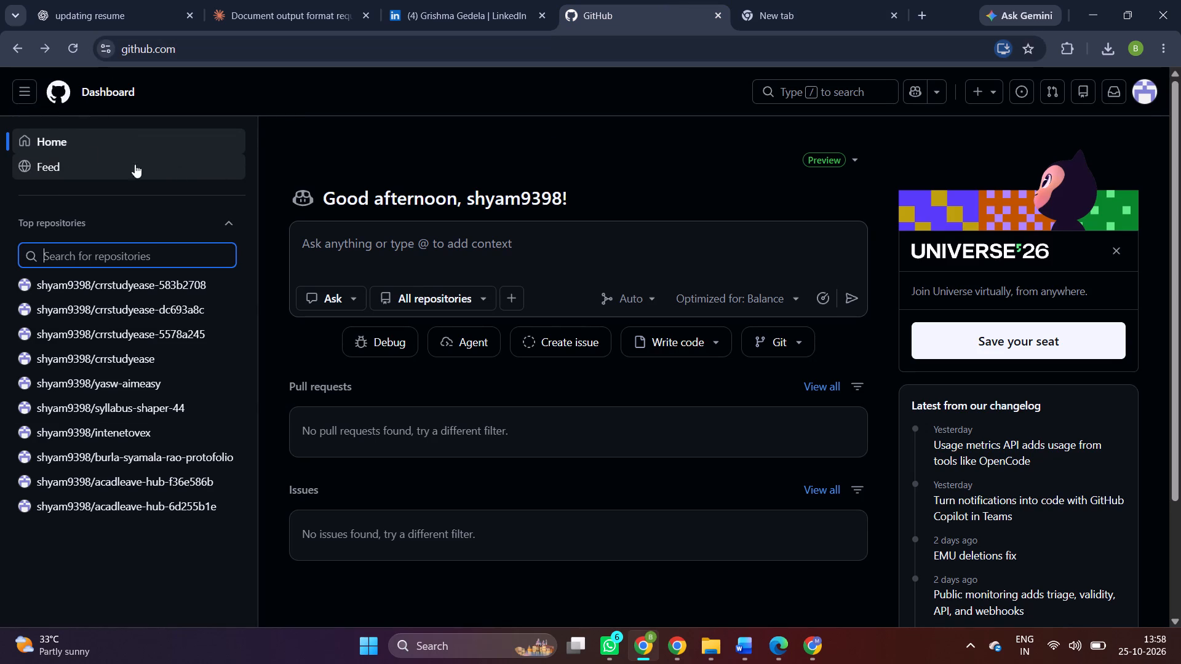
click(14, 94)
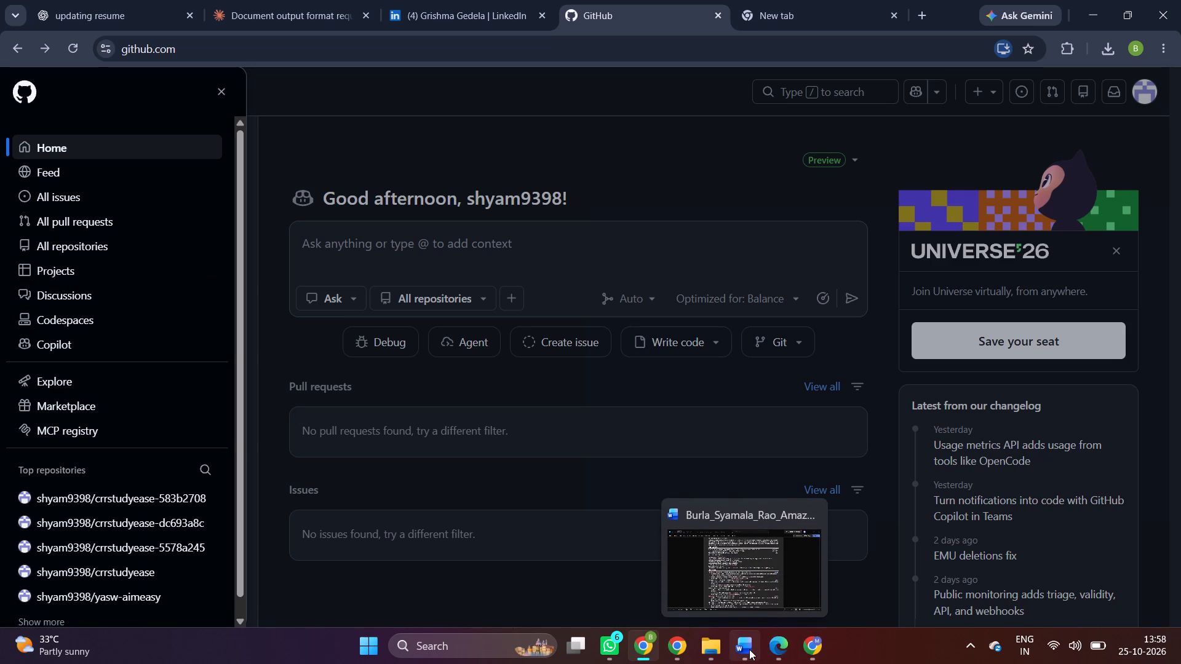
Return to the METRISCAN---AI repository in the other Chrome window and download its source code as a ZIP.
click(795, 646)
click(811, 647)
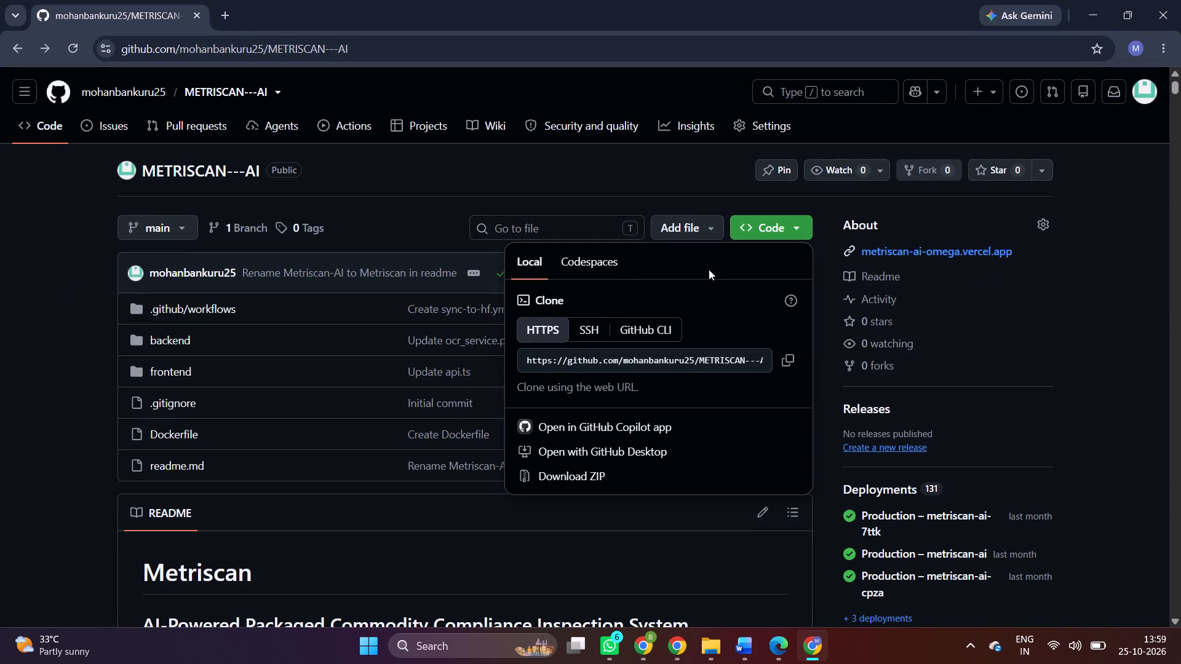
click(596, 473)
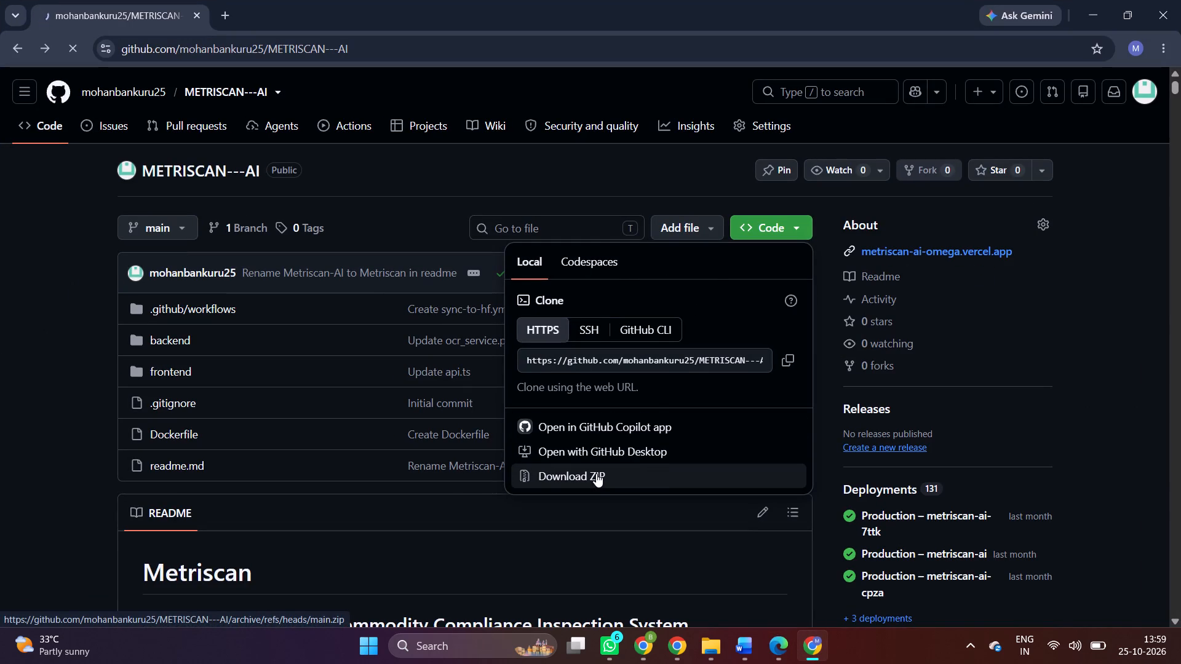
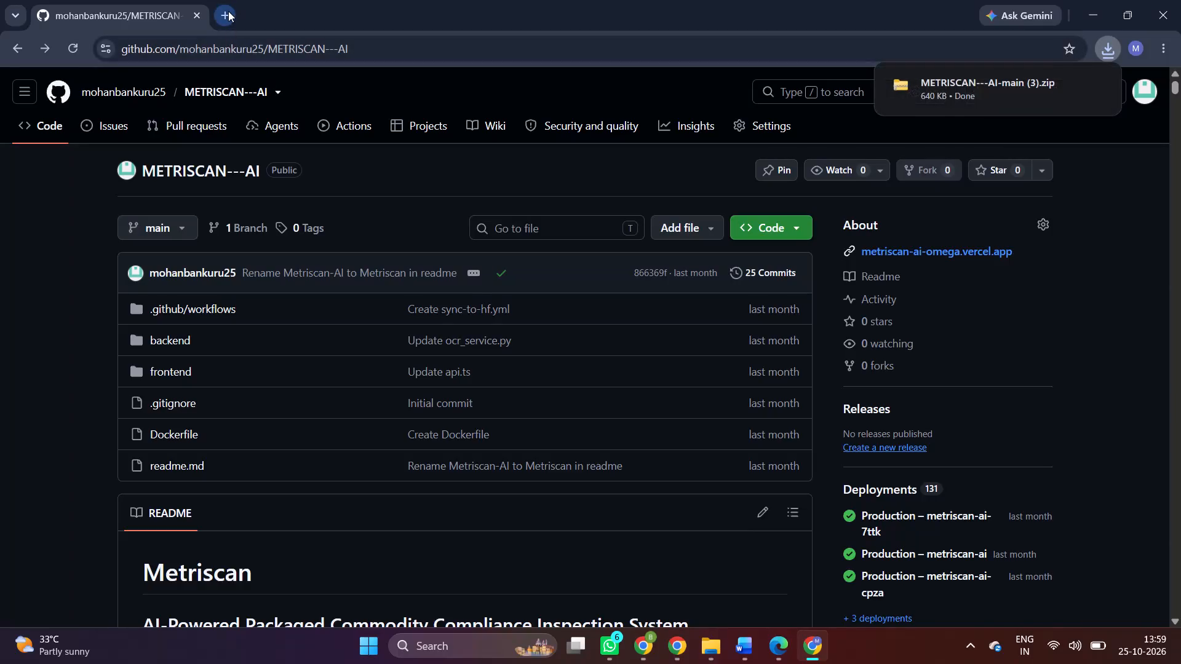
Open the Vercel site in a new browser tab.
click(228, 11)
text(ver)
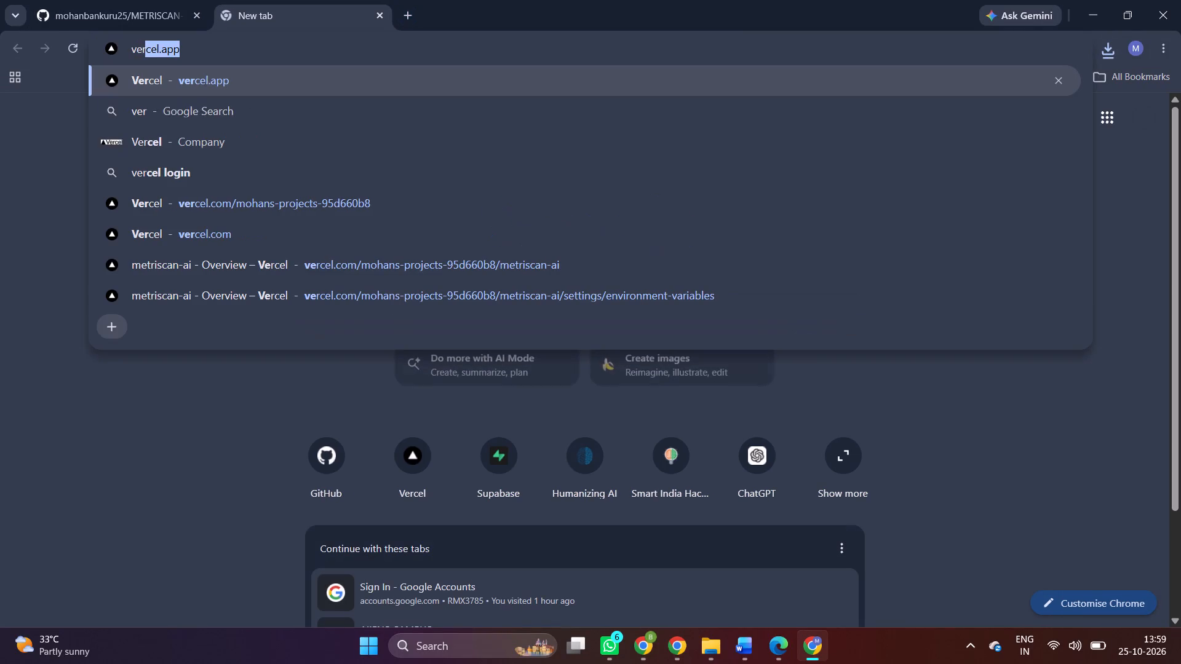
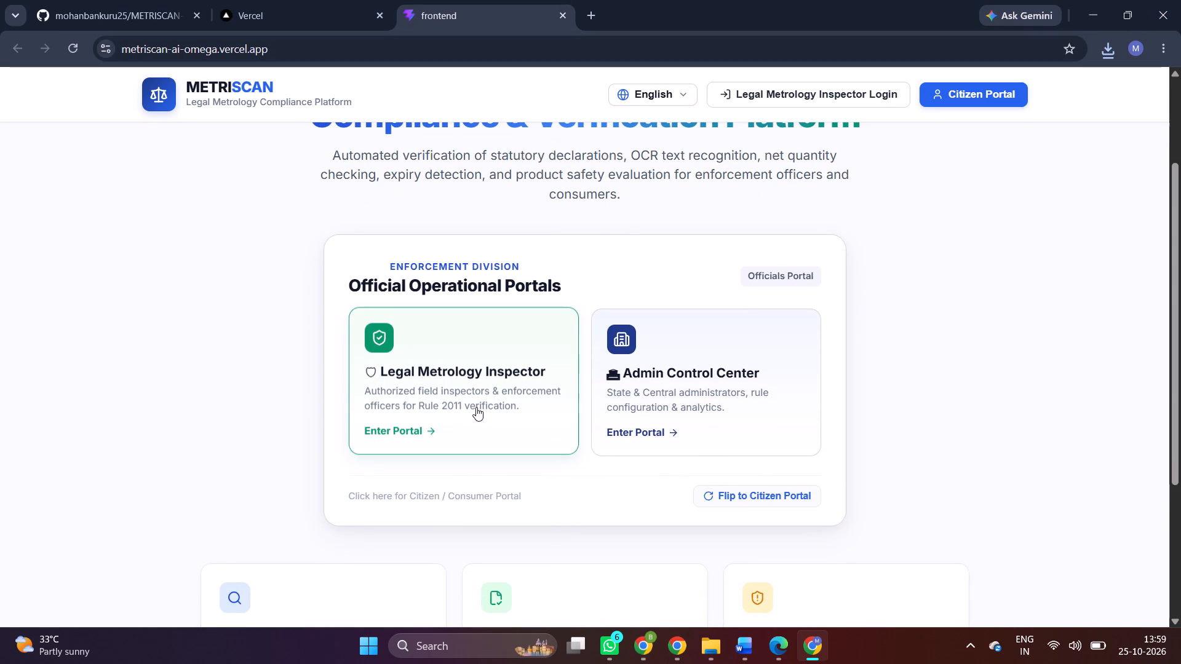
Try to sign in to the Legal Metrology Inspector portal on the metriscan-ai-omega site with the prefilled credentials.
click(476, 407)
click(510, 468)
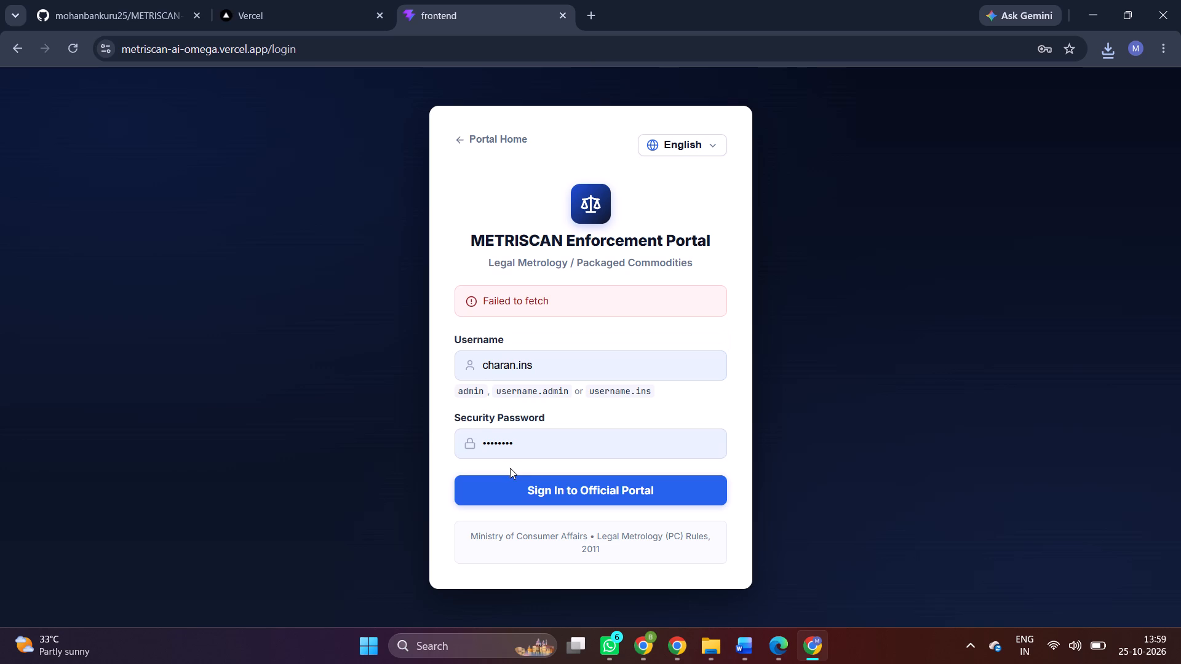
click(464, 146)
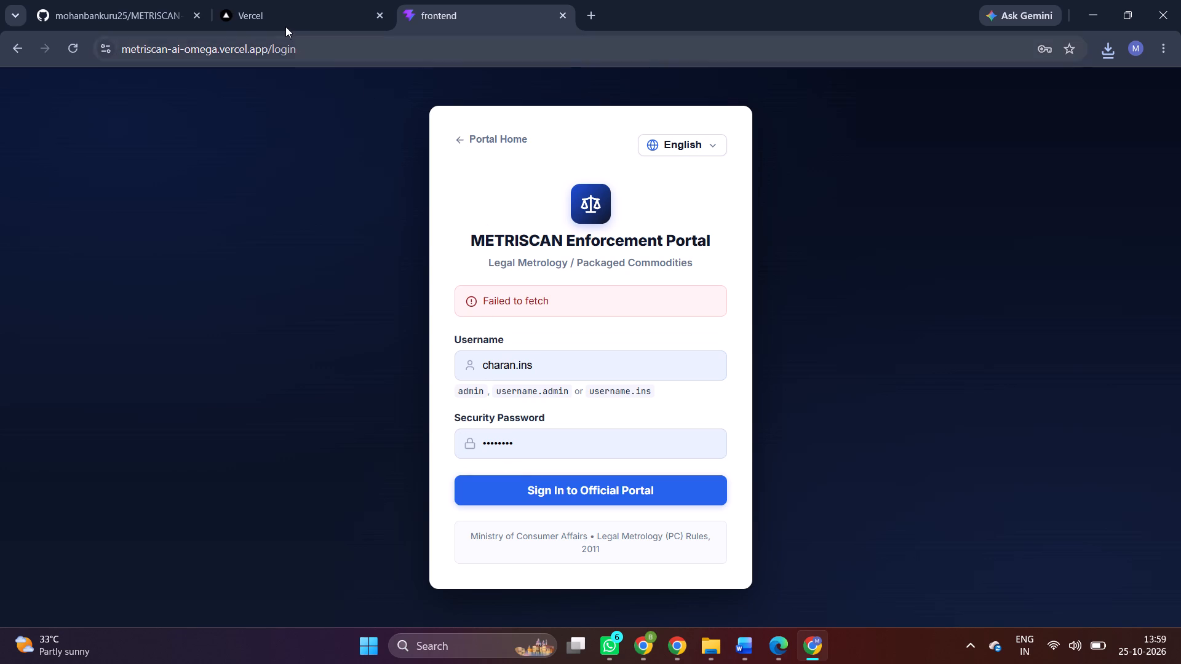
Open the metriscan-ai and metriscan-ai-cpza sites from the Vercel project list, and bring up the latter's Legal Metrology Inspector login.
click(285, 26)
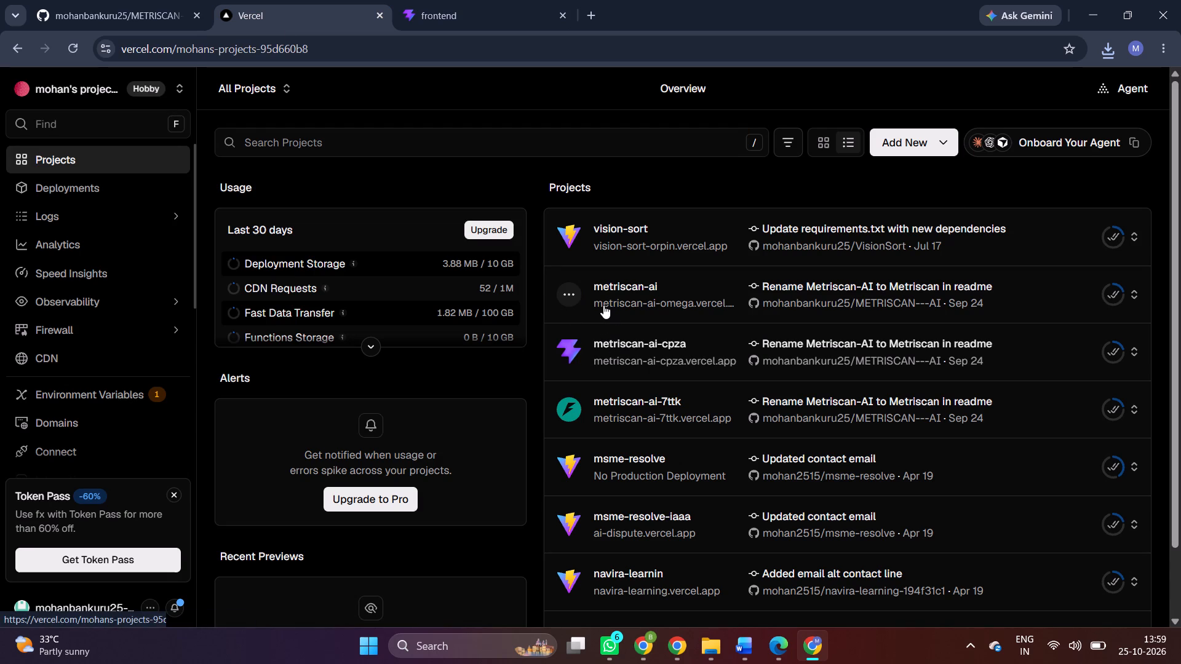
click(603, 305)
click(217, 2)
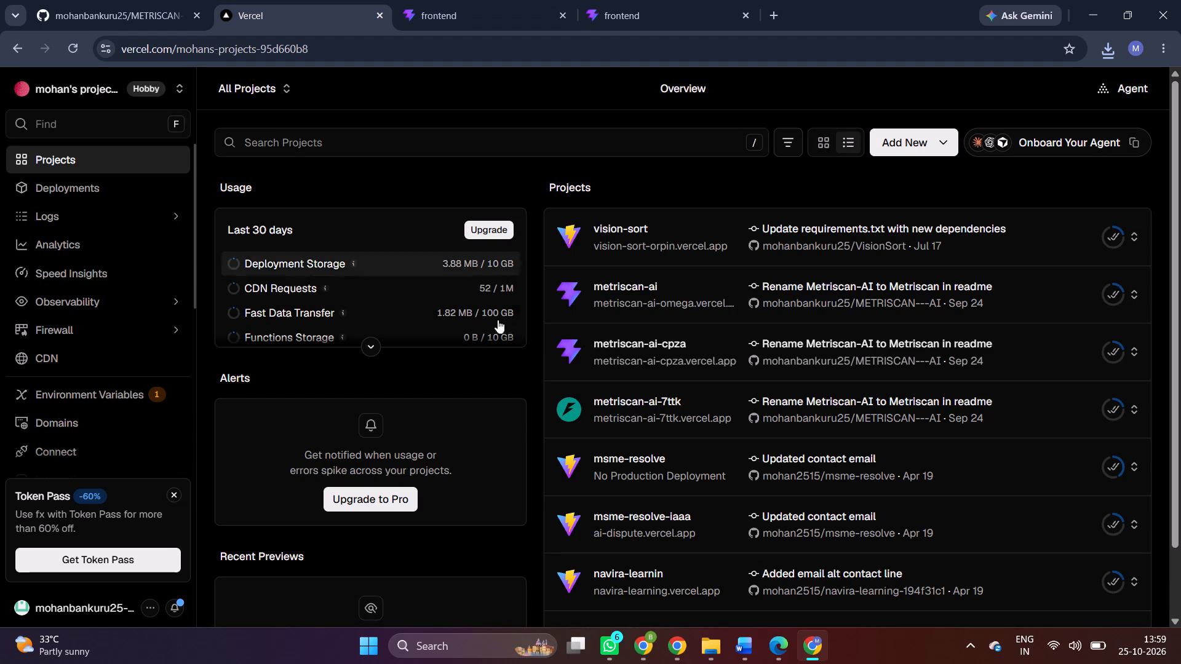
click(620, 357)
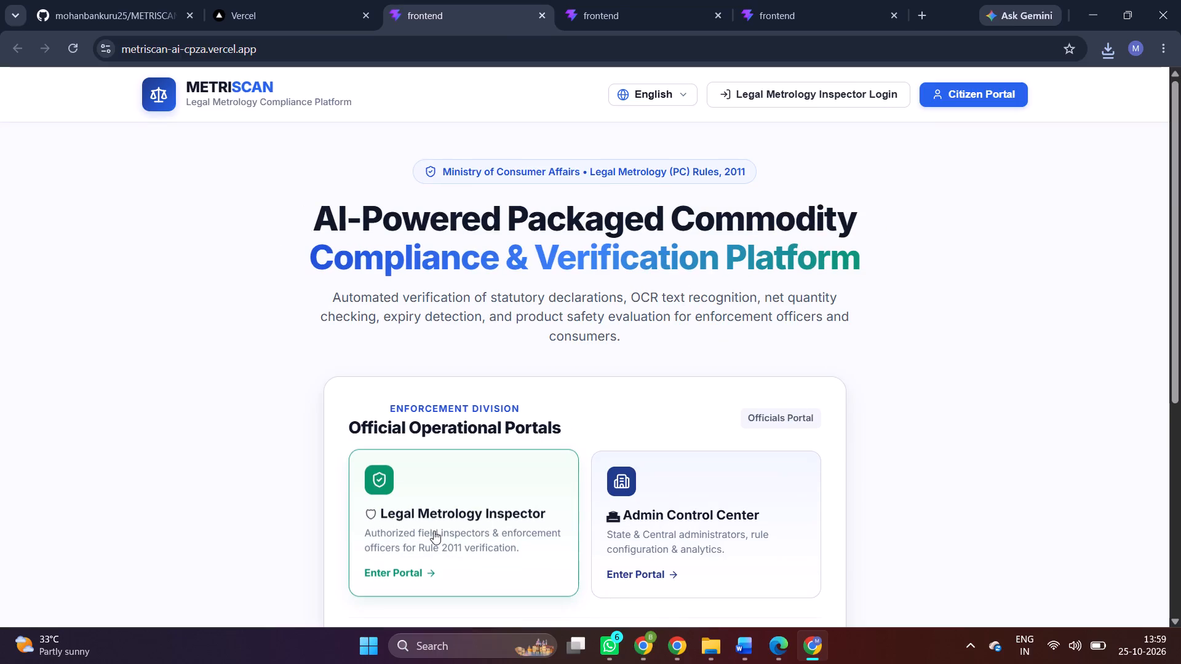
click(437, 531)
click(564, 352)
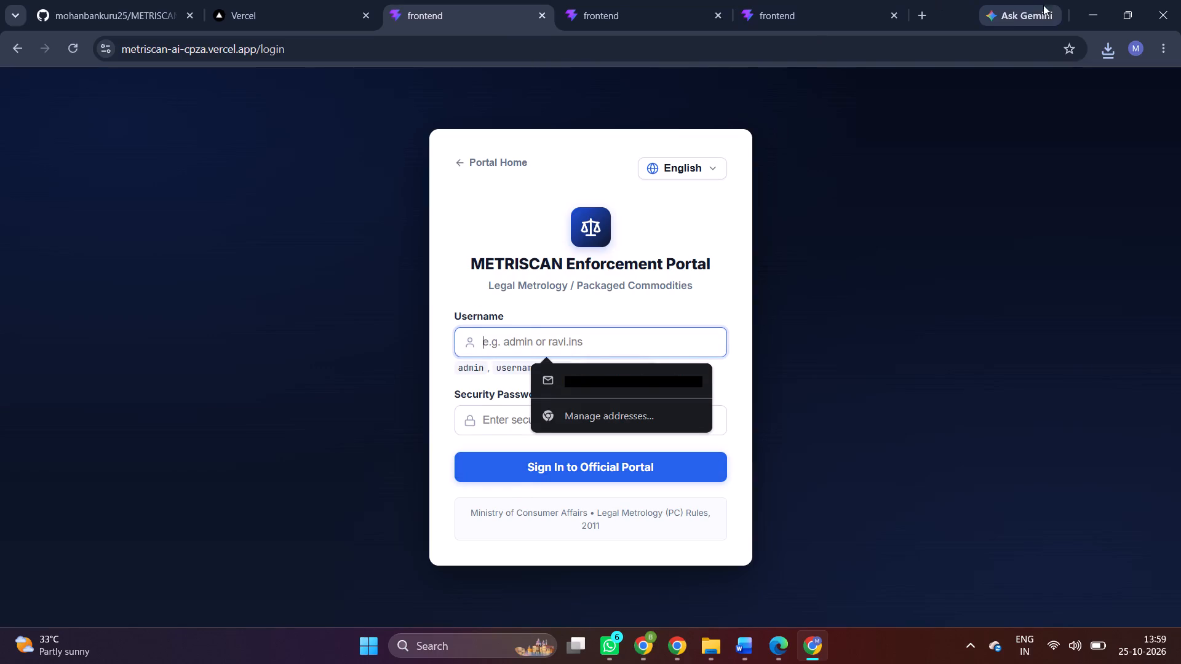
Switch to the other Chrome profile's window and go to vercel.com in its empty new tab.
click(1088, 18)
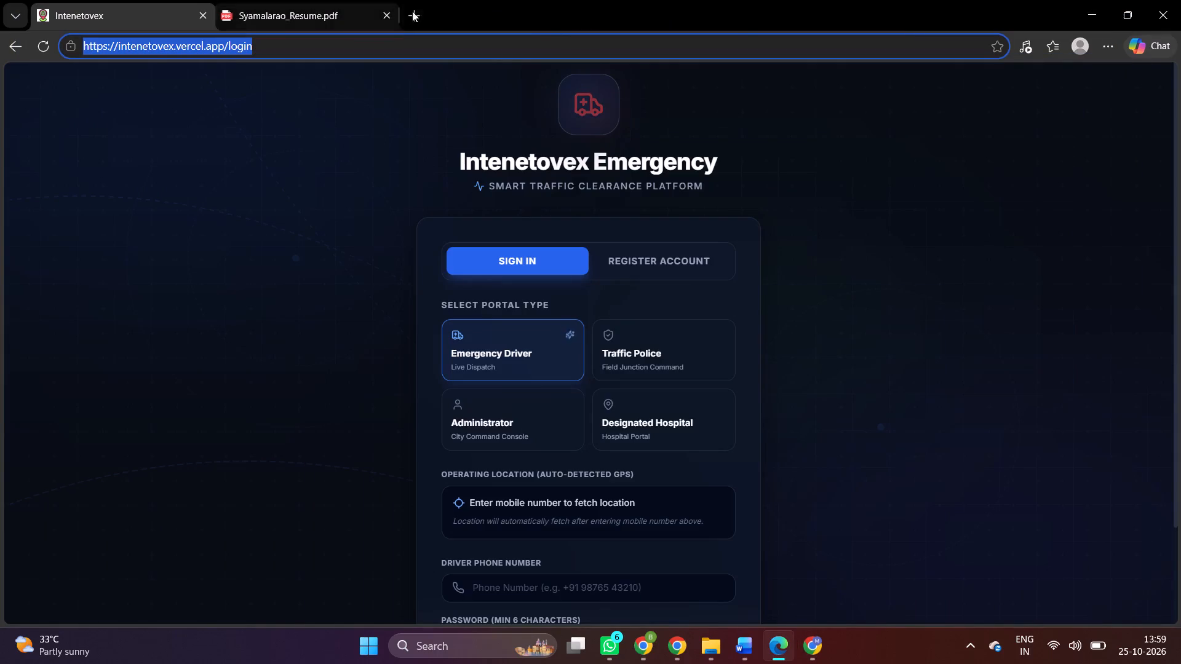
click(641, 663)
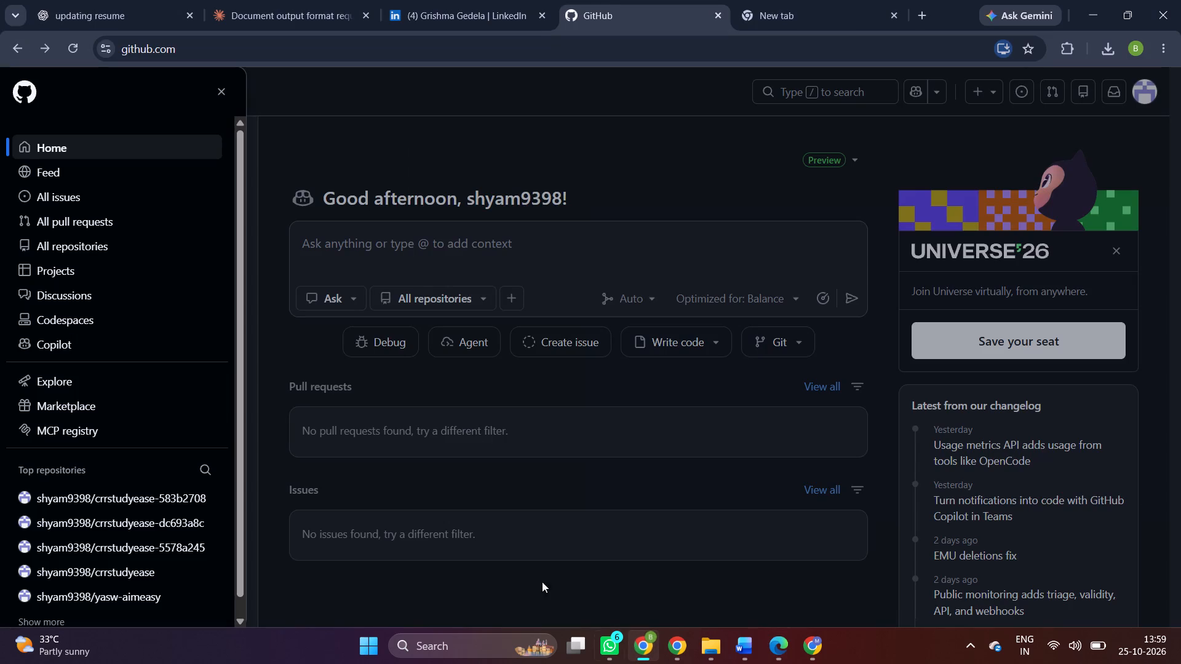
click(802, 15)
text(v)
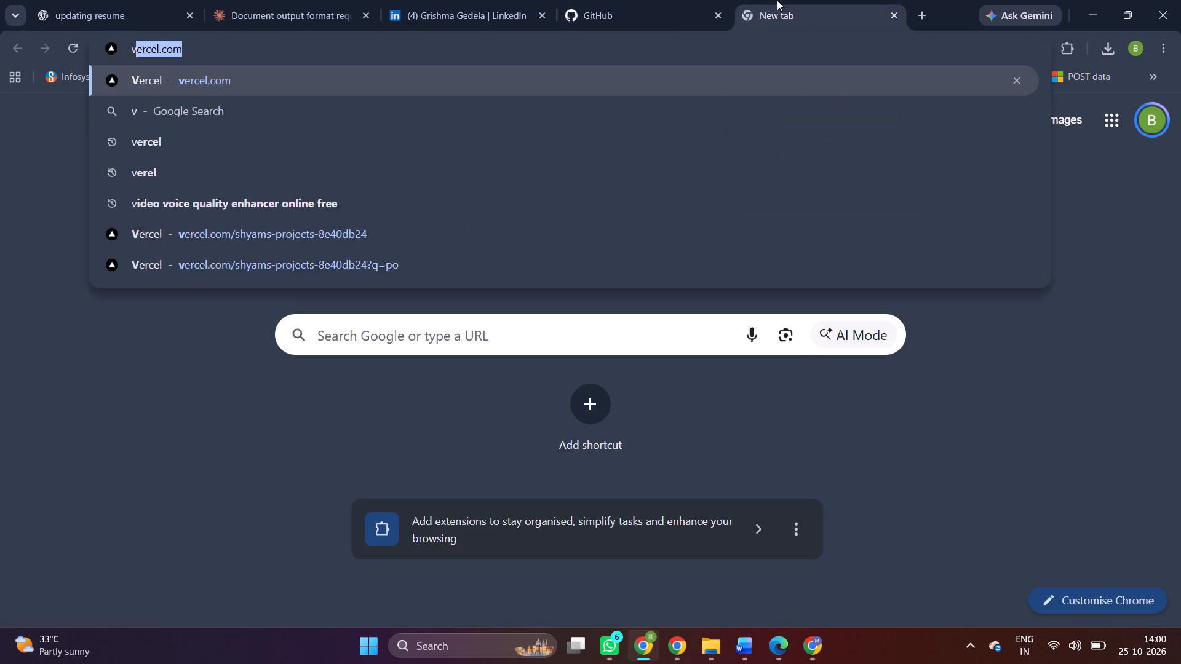
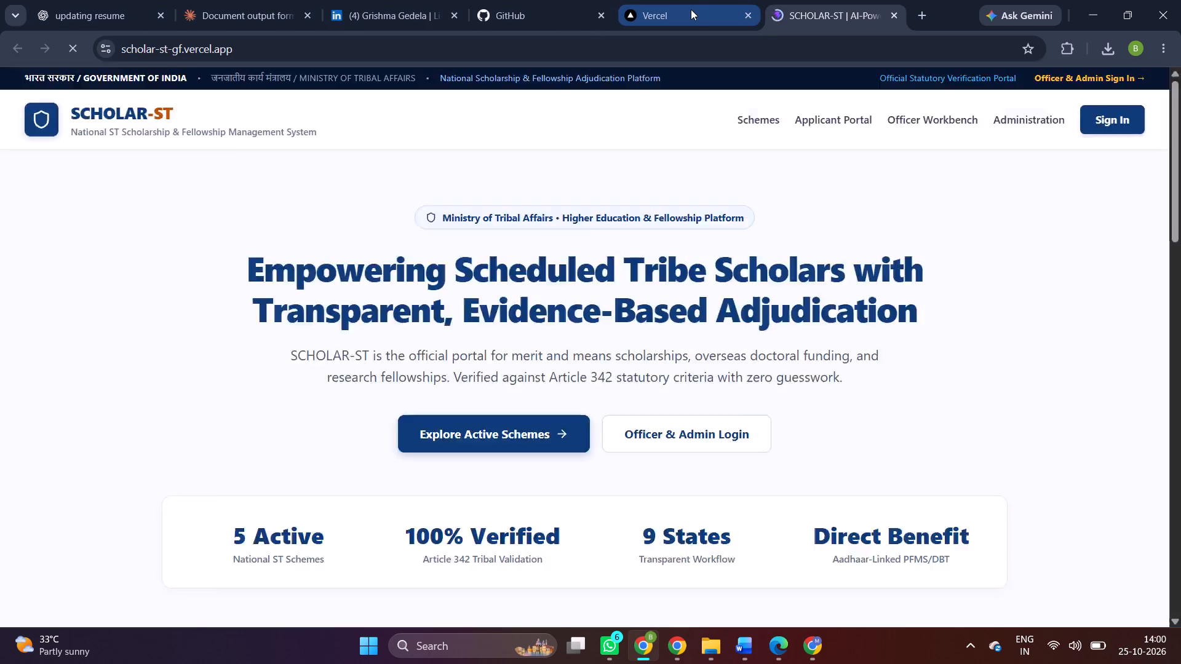
Look through the Vercel account's project list, including the older projects beyond the initially loaded ones, checking project names, domains and linked repositories.
scroll(1012, 307, down, 1)
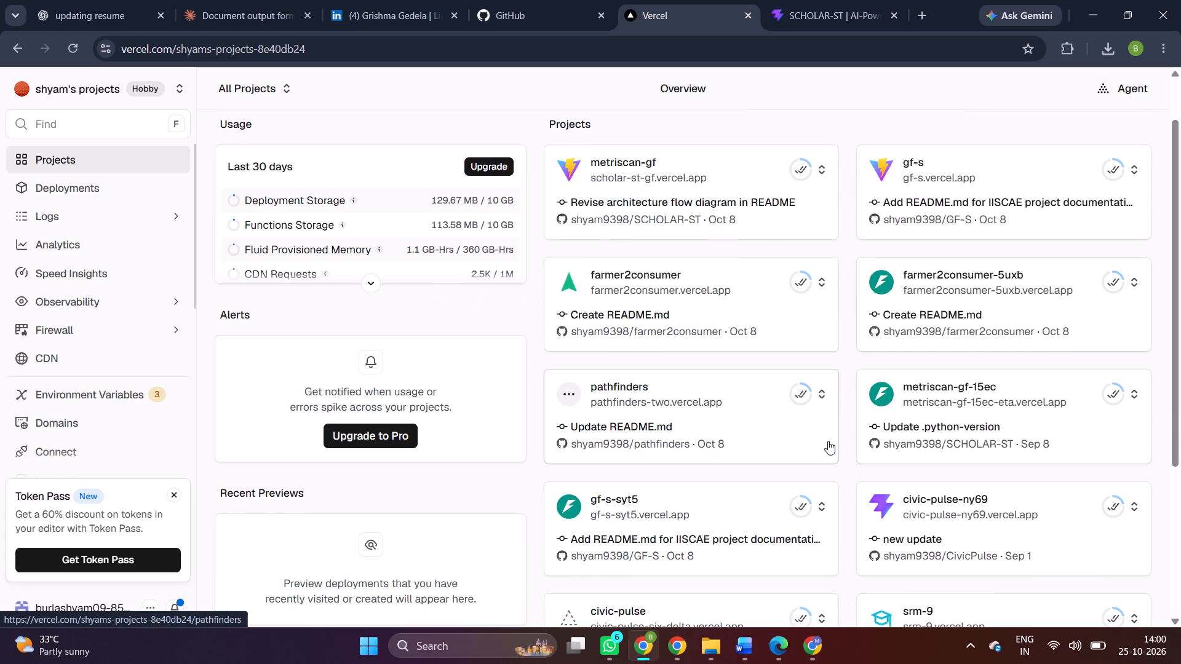
scroll(828, 441, down, 3)
scroll(909, 446, down, 1)
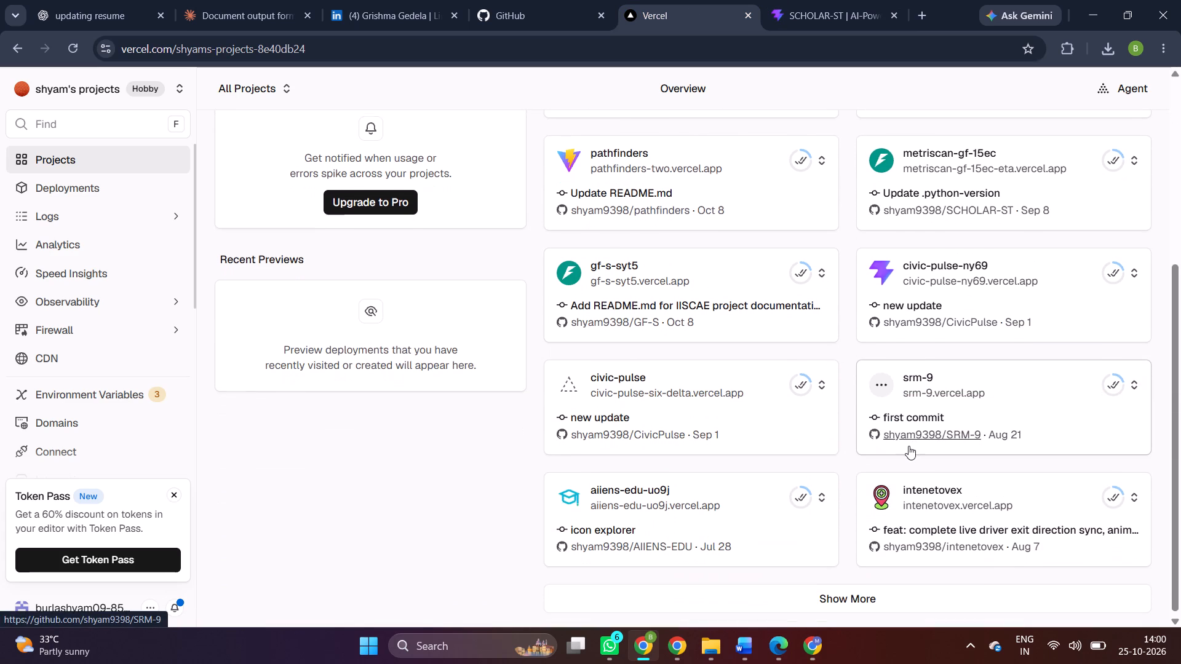
scroll(859, 526, down, 1)
click(824, 593)
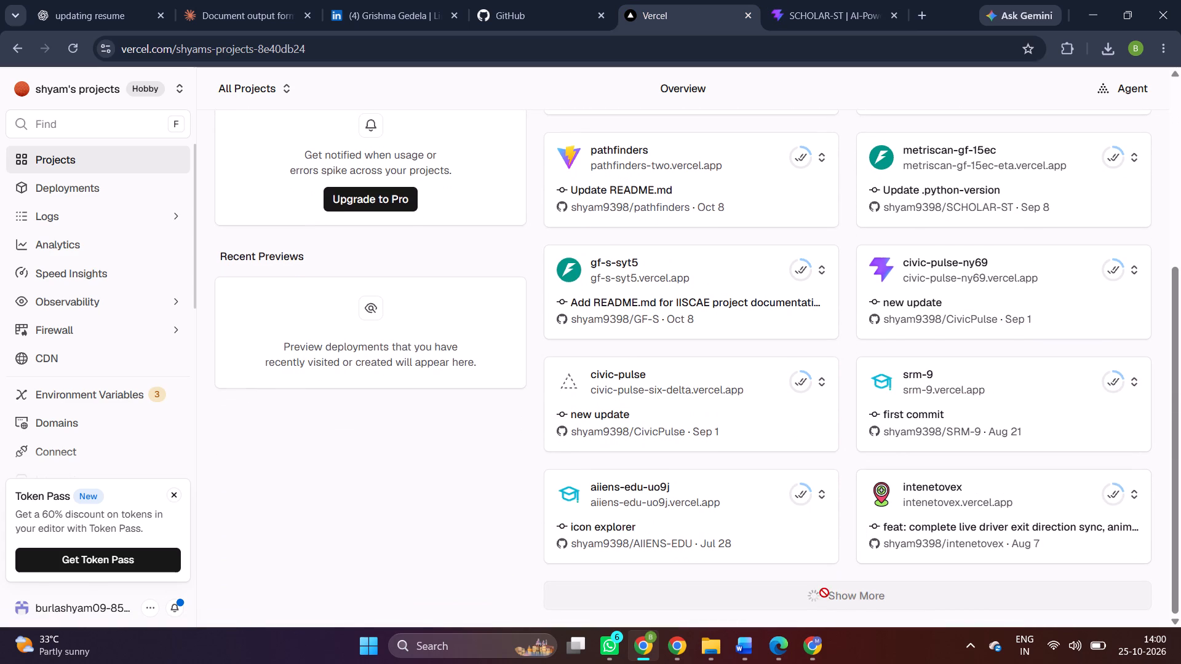
scroll(875, 458, down, 4)
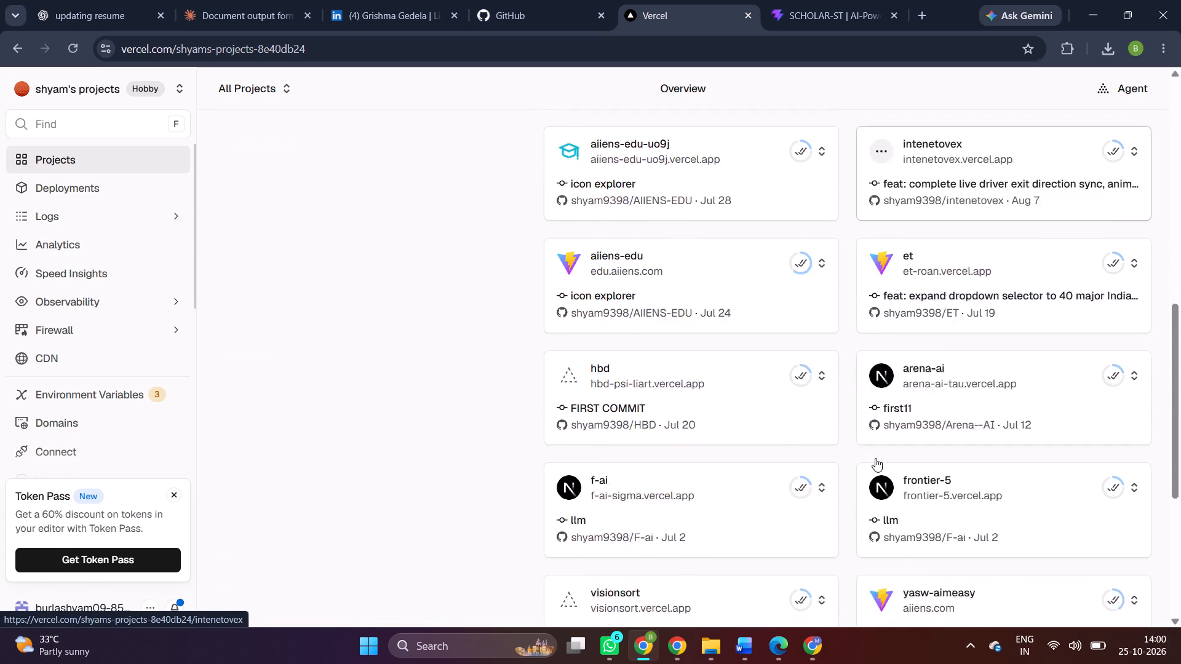
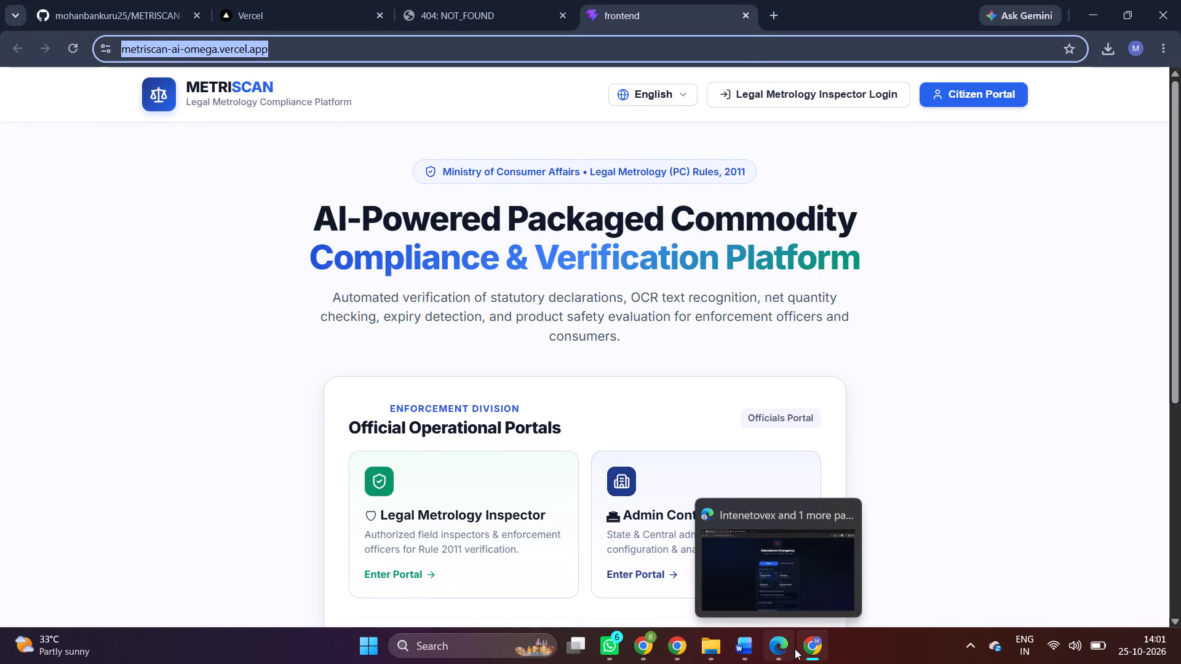
Extract the downloaded METRISCAN---AI-main (3) zip archive into the Downloads folder.
click(1107, 55)
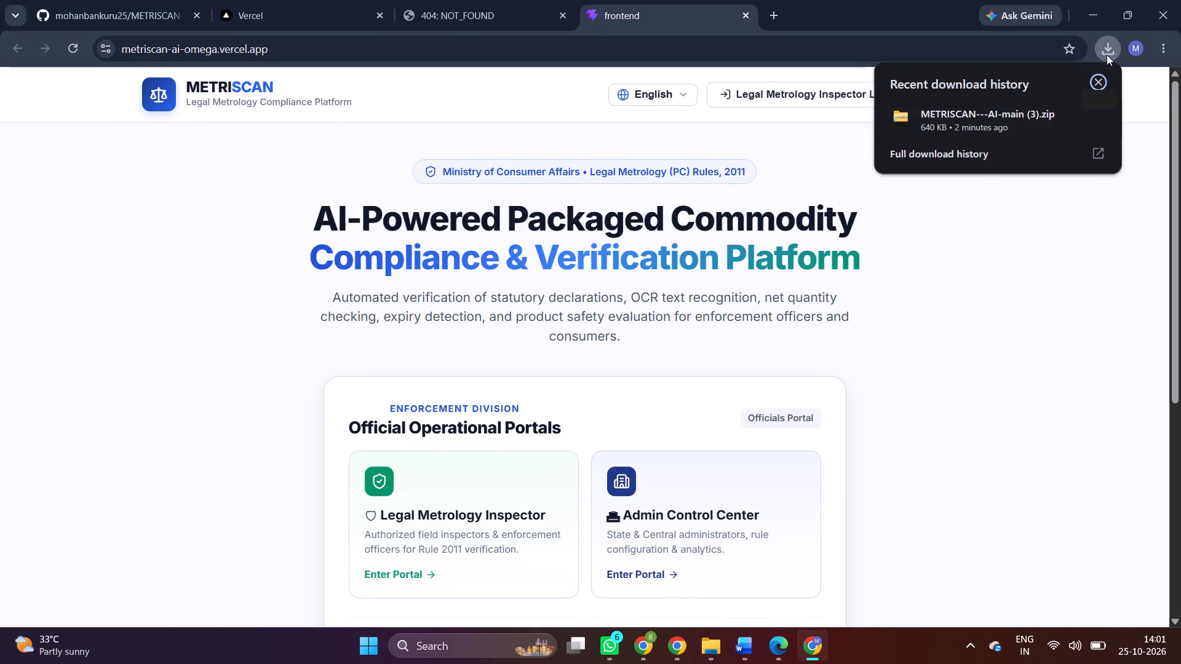
click(955, 120)
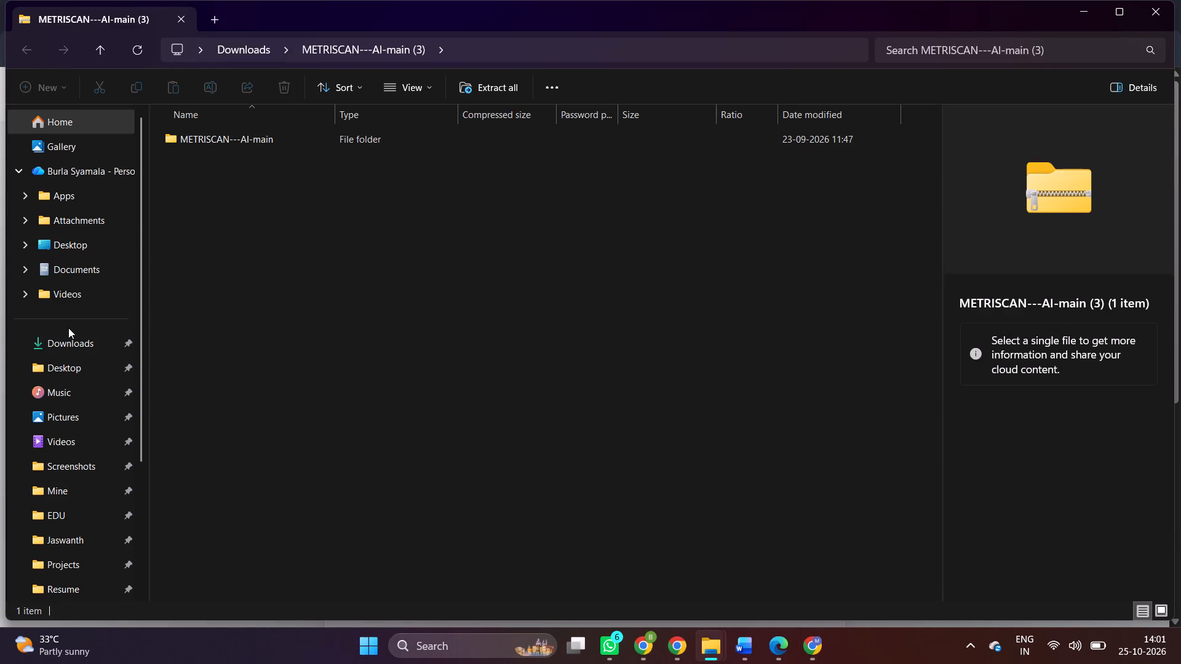
click(68, 336)
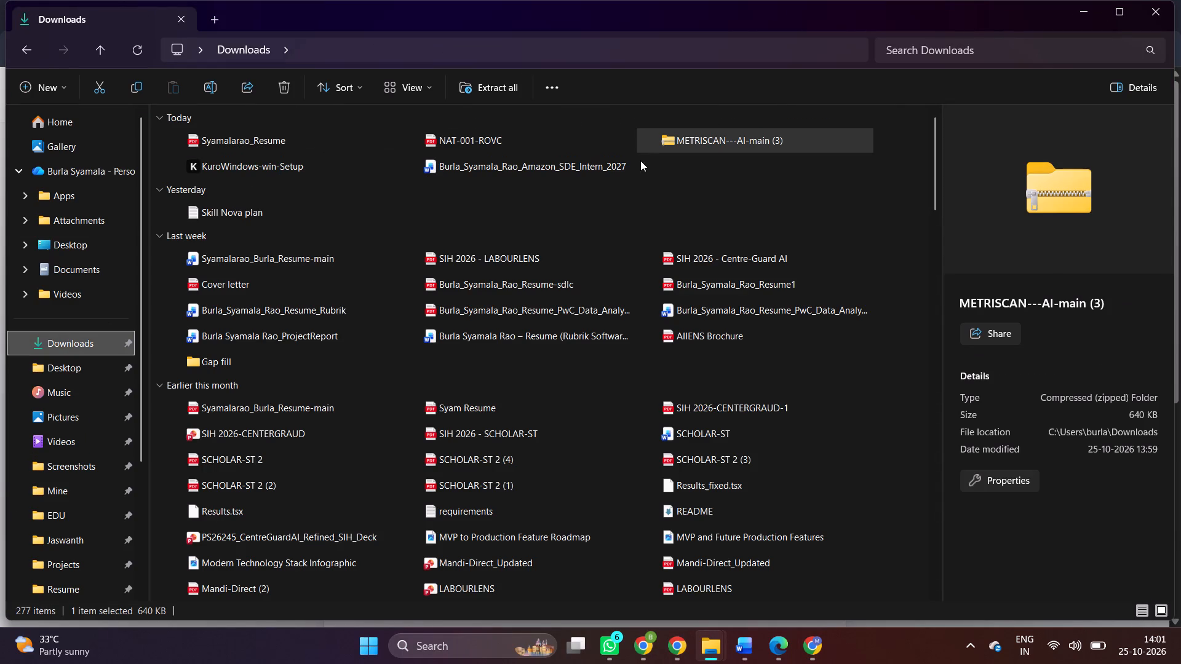
click(494, 84)
click(710, 476)
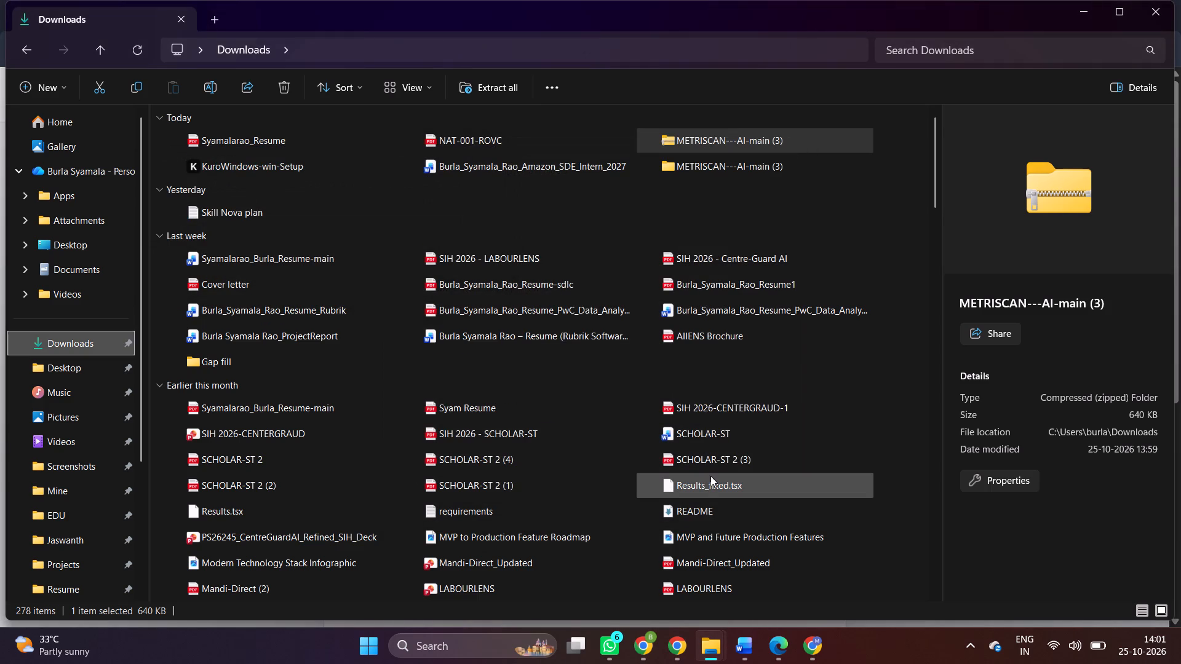
click(747, 167)
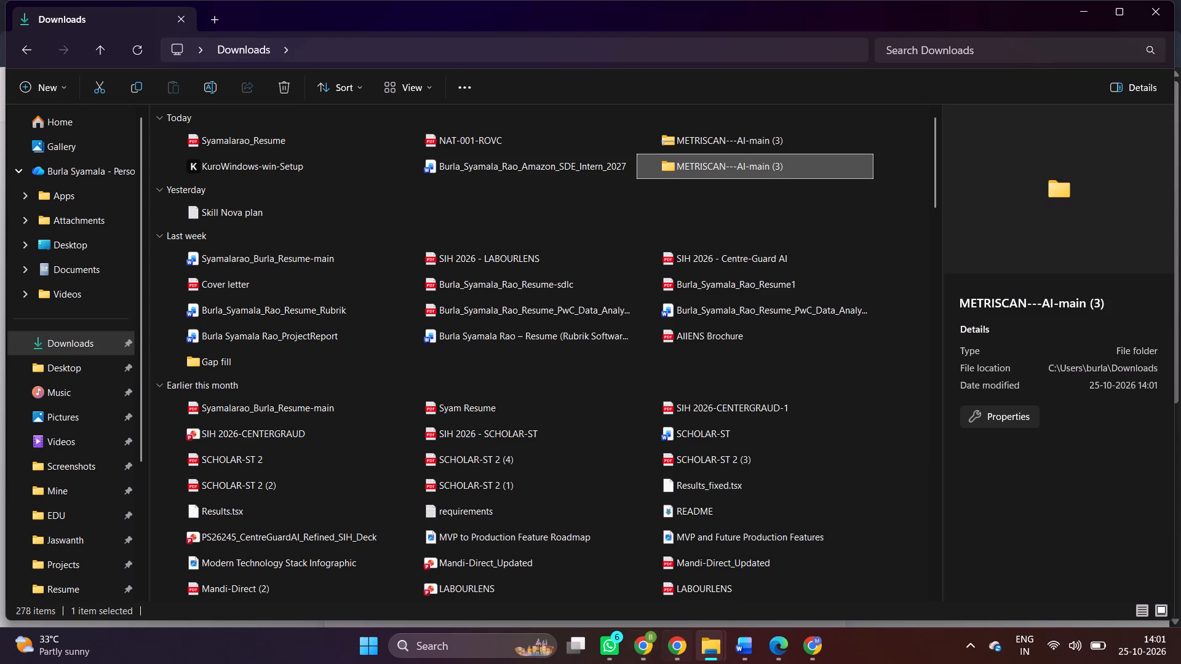
Switch to the other Chrome profile's GitHub account and start a new repository from its list of all repositories.
click(635, 650)
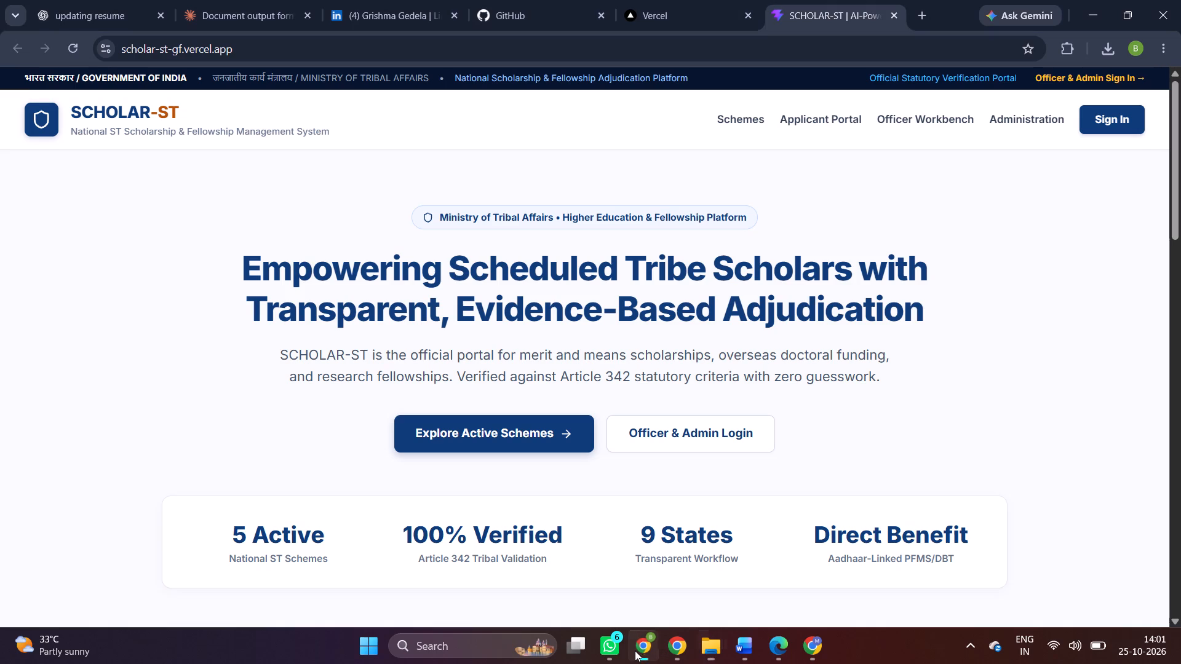
click(560, 10)
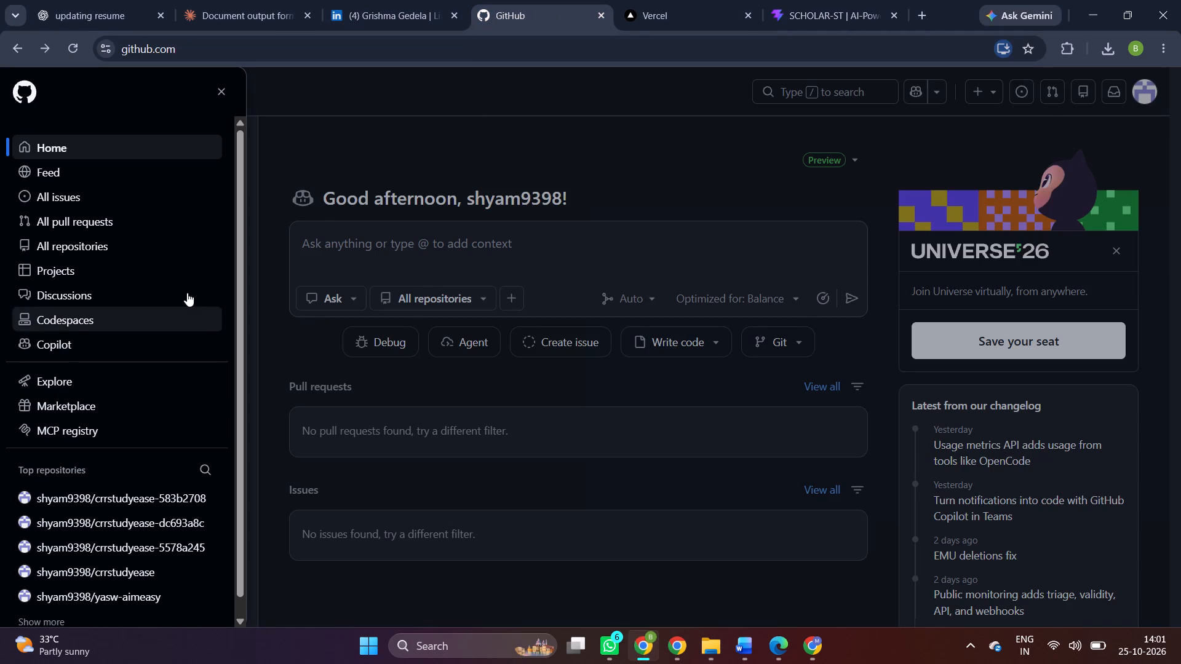
click(127, 147)
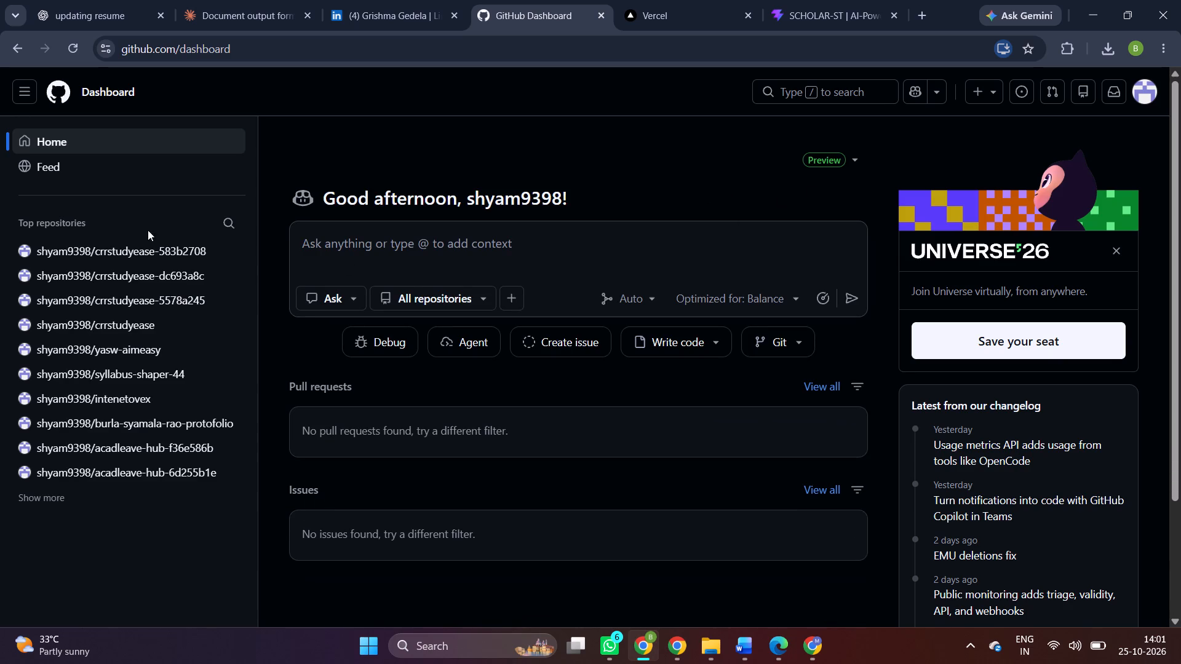
click(22, 85)
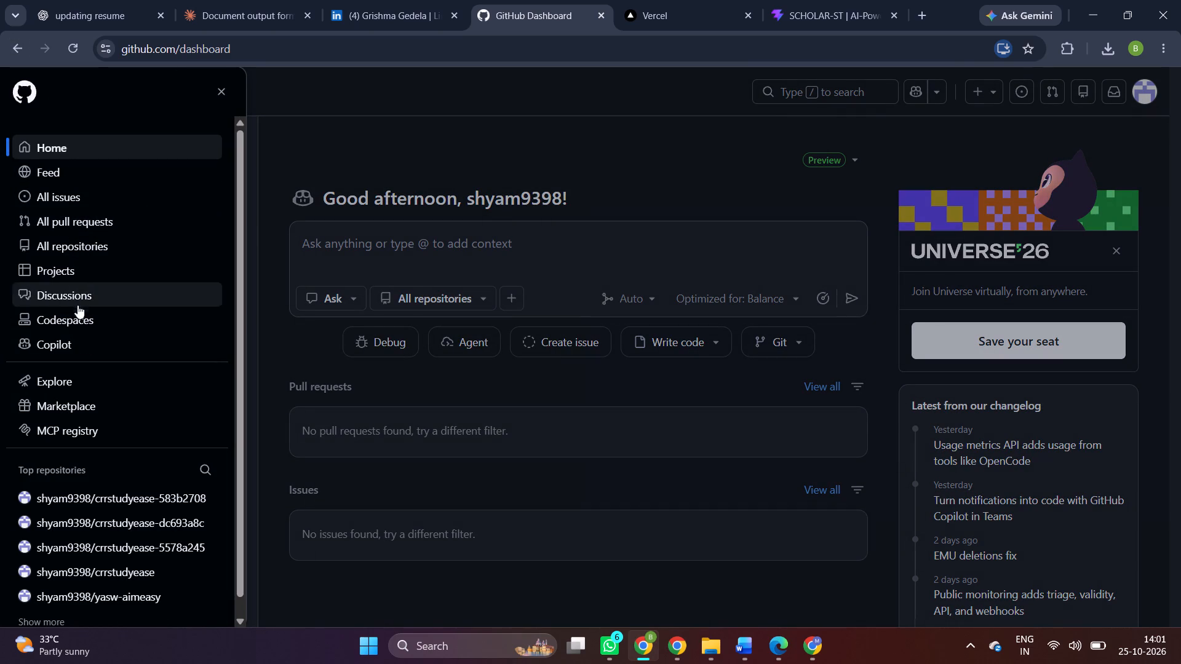
scroll(74, 439, down, 2)
scroll(74, 439, up, 2)
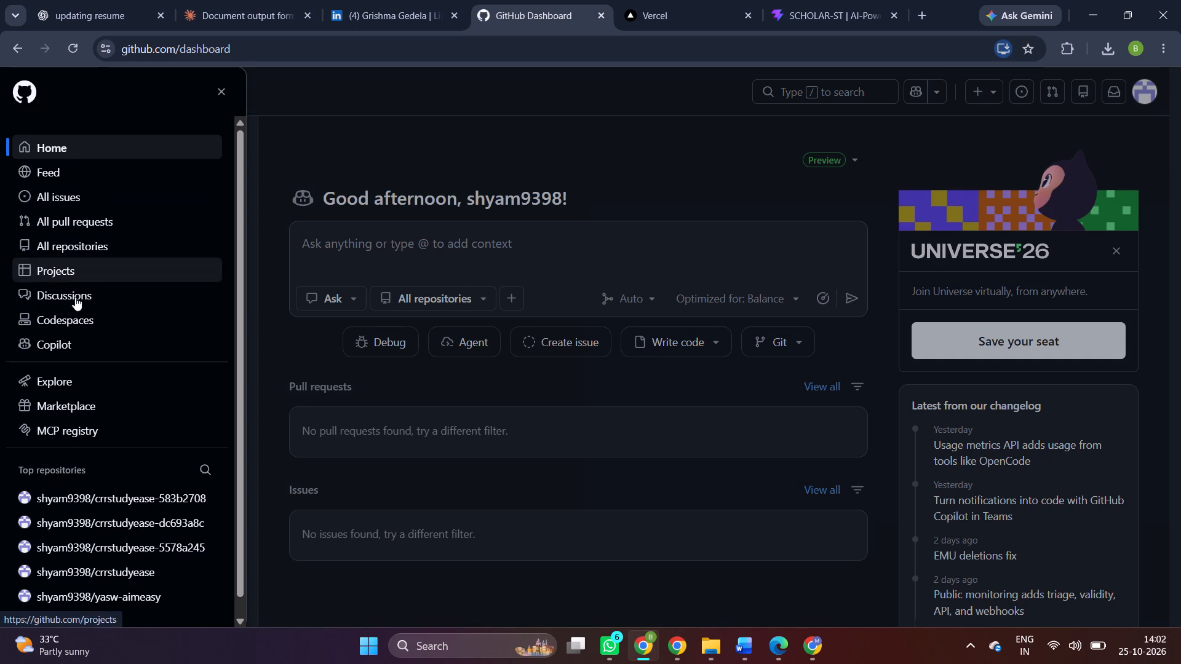
click(105, 238)
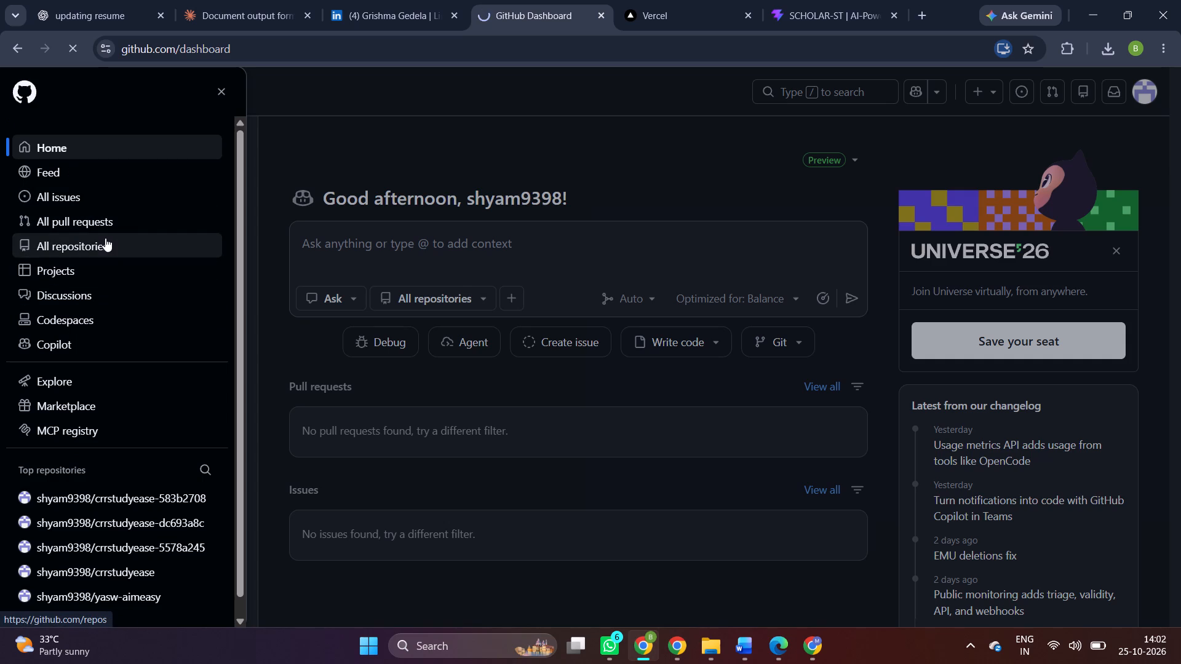
click(1109, 140)
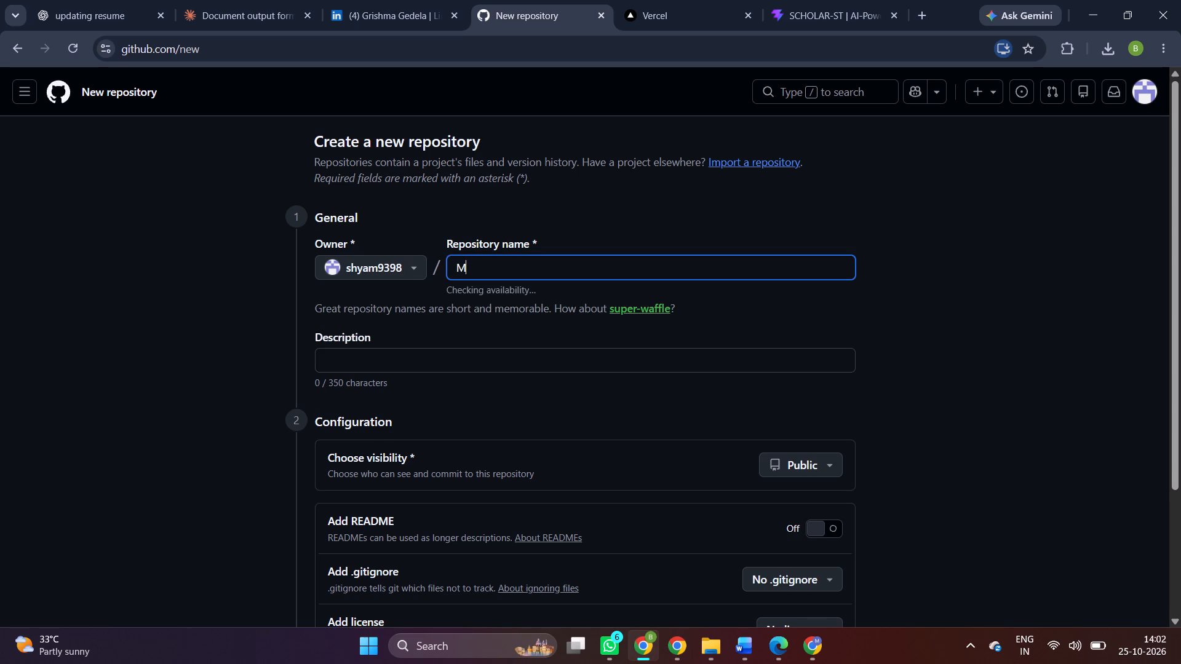
Name the new repository MetriScan-AI and create it as public, without README, .gitignore or license.
key(BackSpace)
key(BackSpace)
key(BackSpace)
text(AI)
key(BackSpace)
key(BackSpace)
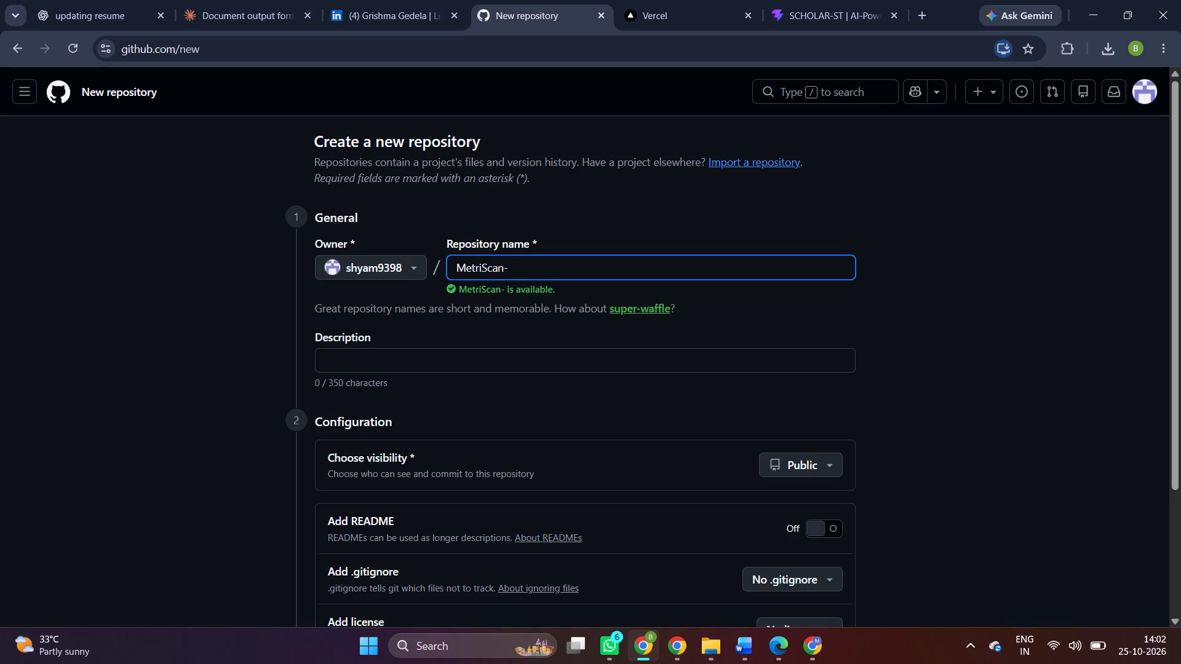
key(shift+a)
key(shift+i)
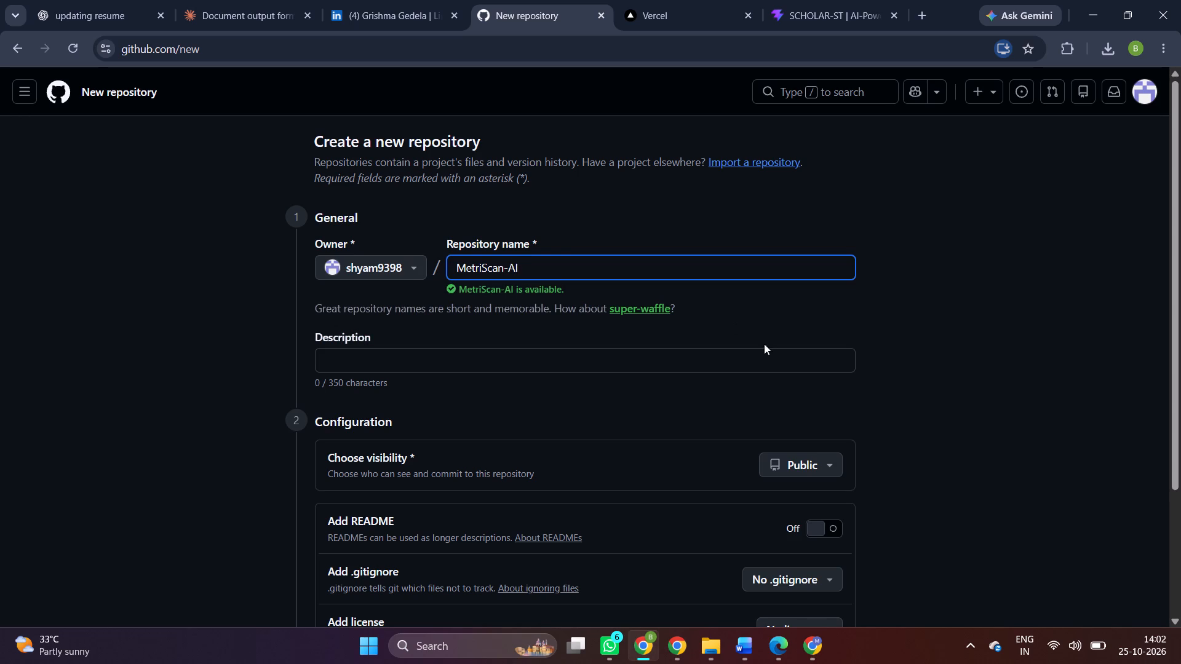
scroll(707, 460, down, 3)
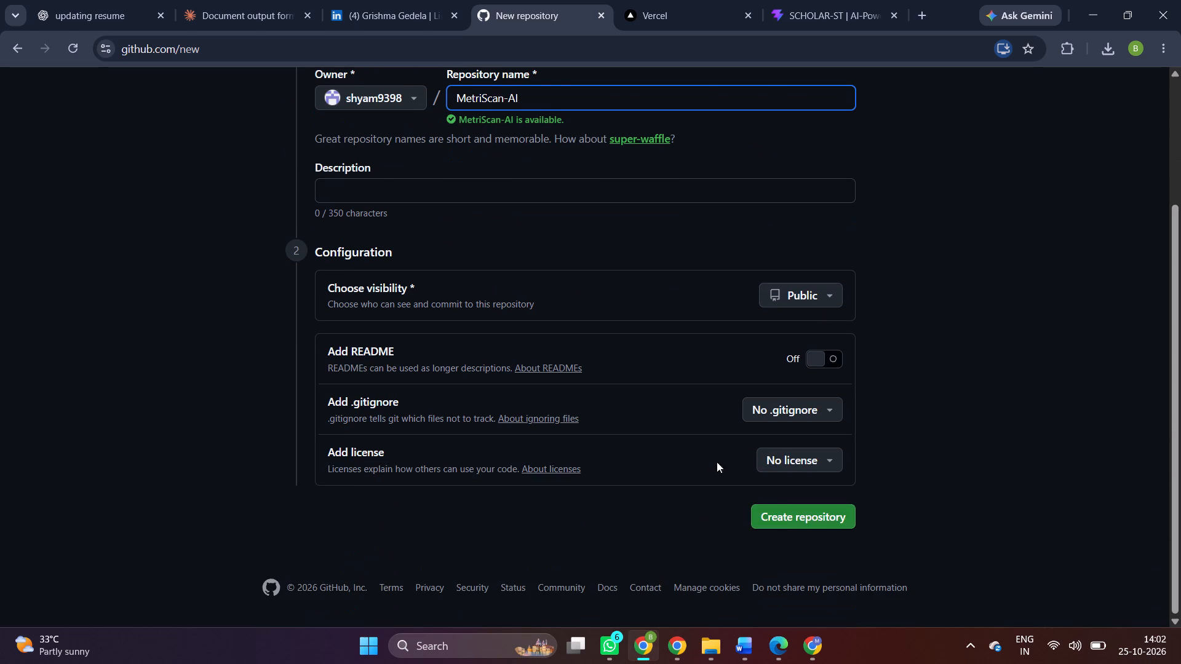
click(784, 518)
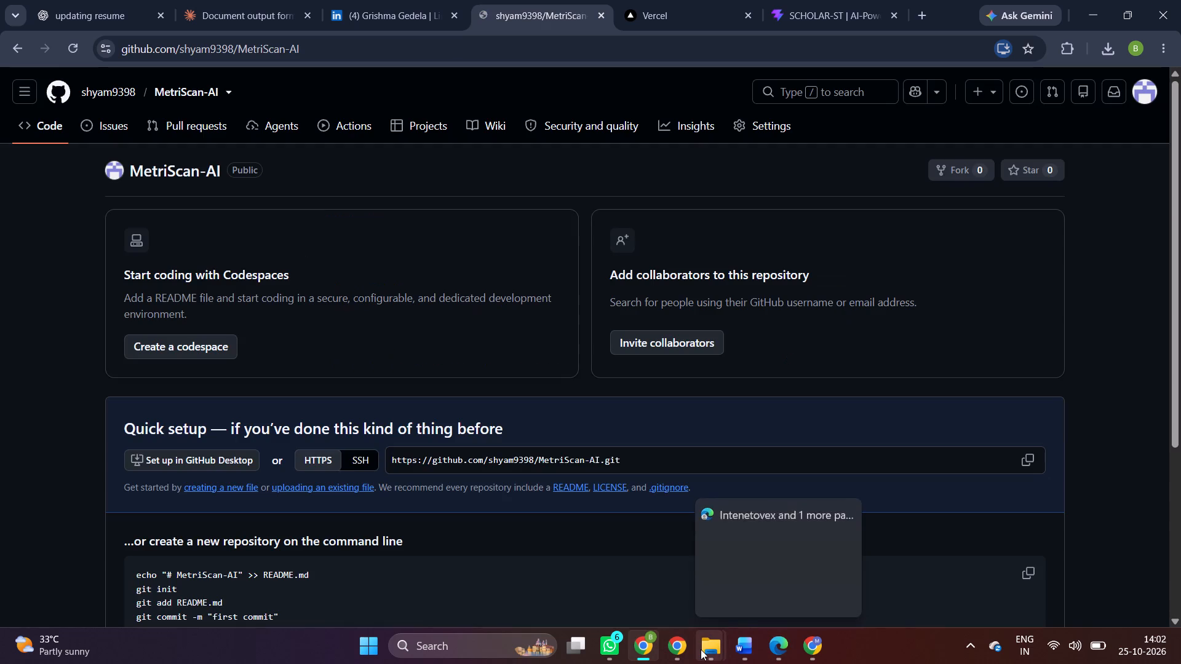
Open the extracted METRISCAN---AI-main (3) folder from Downloads in Visual Studio Code by running "code .", and maximize the editor.
click(701, 649)
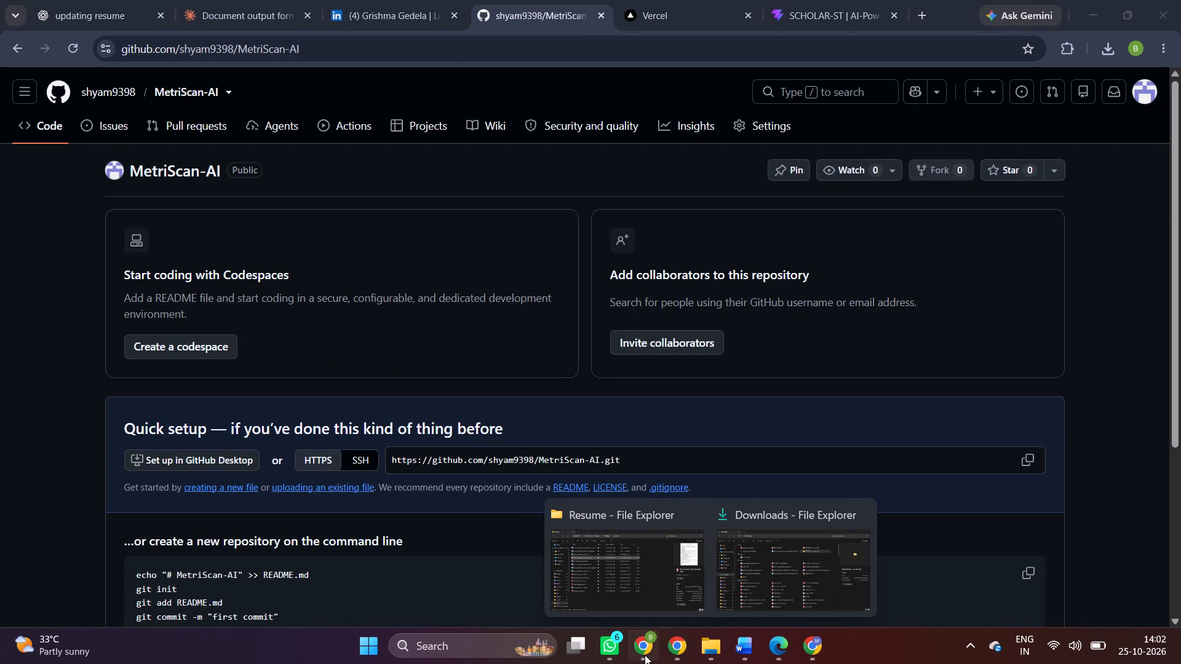
click(646, 654)
click(720, 659)
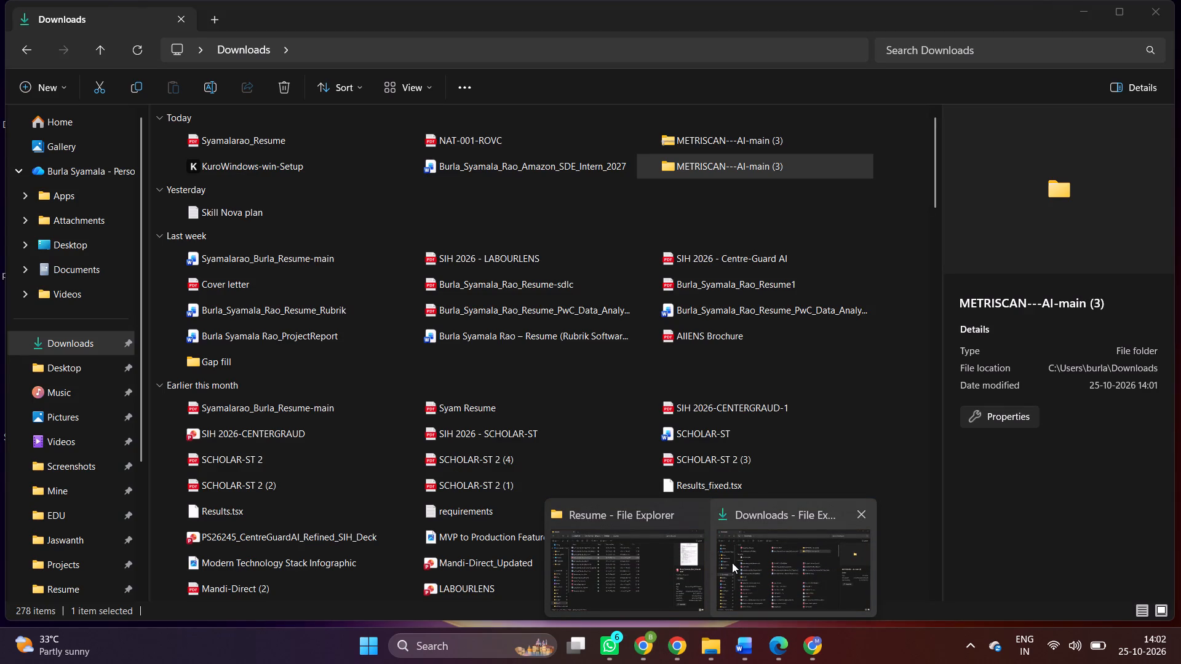
click(732, 563)
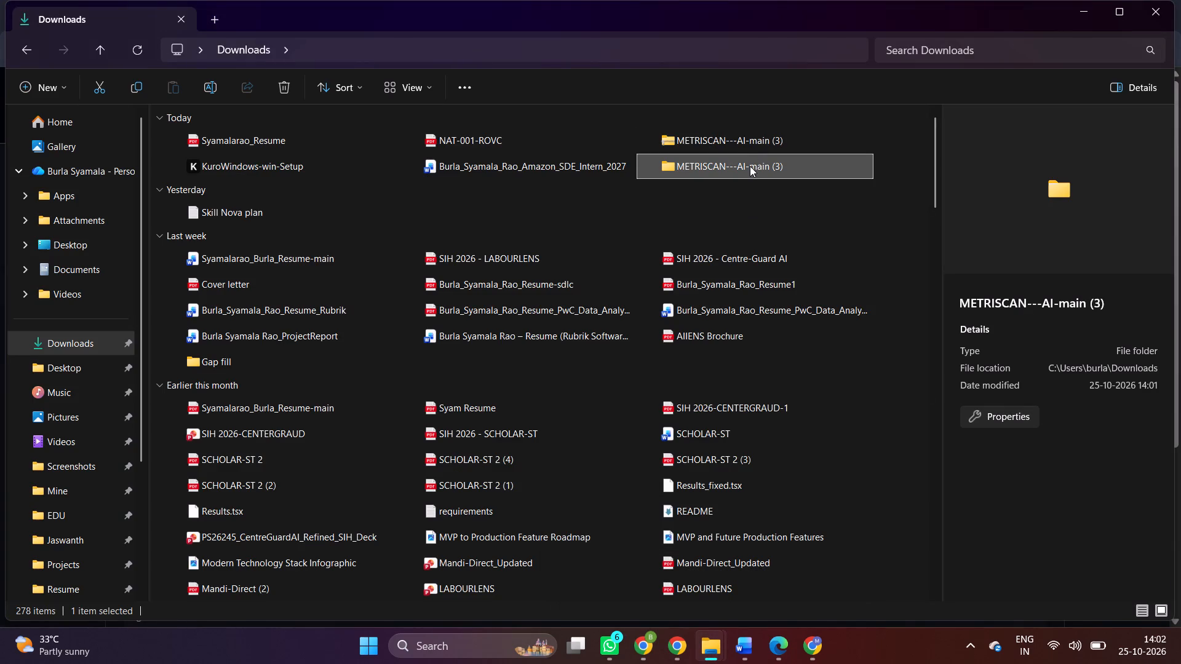
click(750, 166)
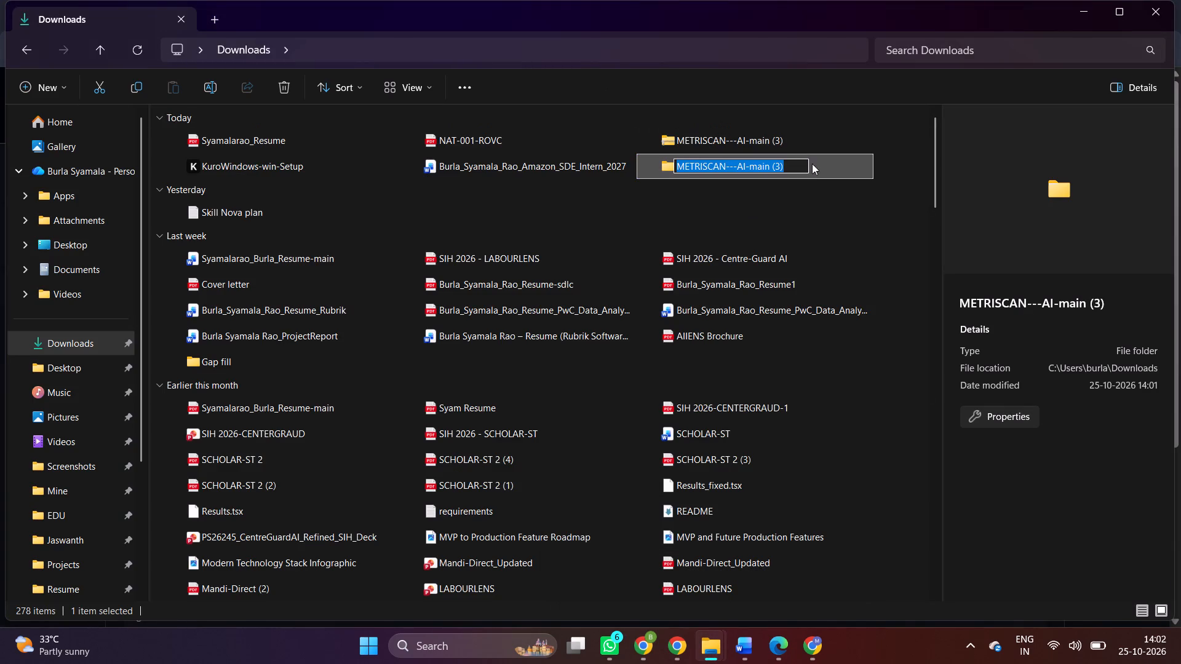
click(814, 168)
double_click(814, 168)
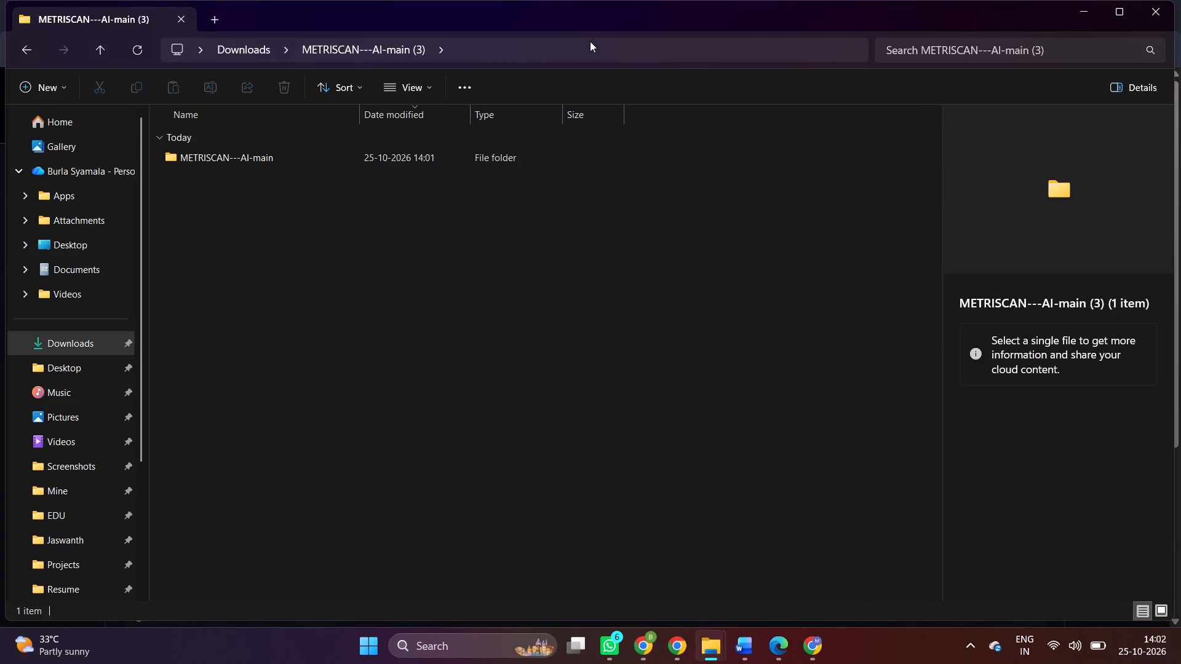
click(589, 45)
text(code .)
key(Return)
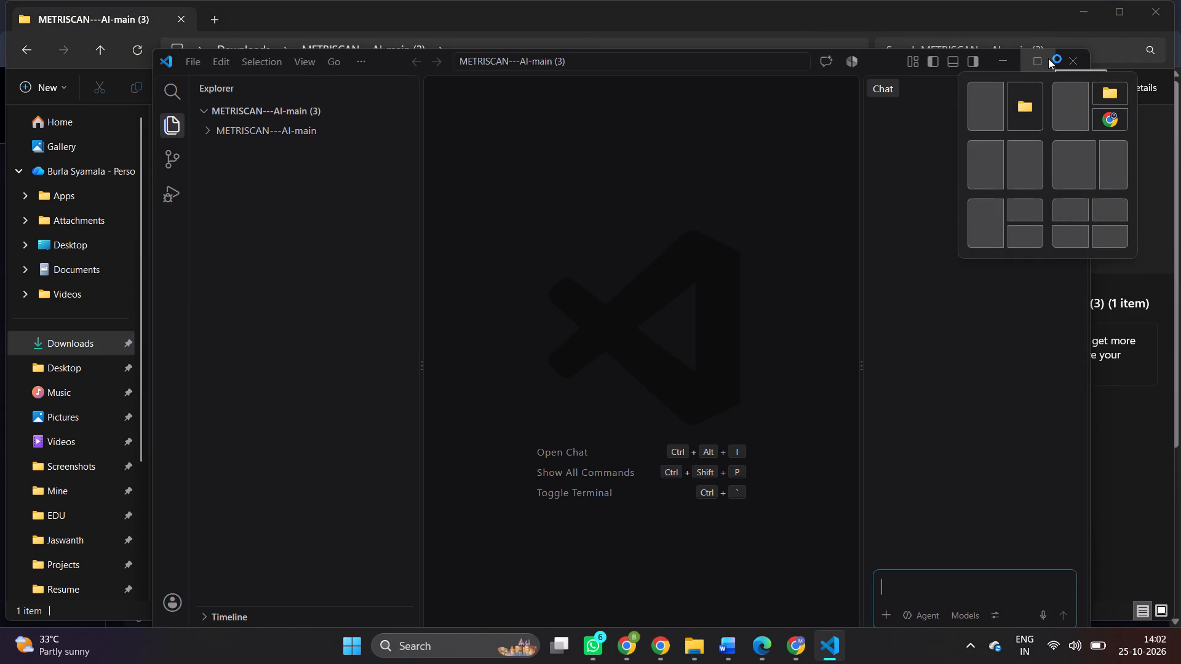
click(1039, 63)
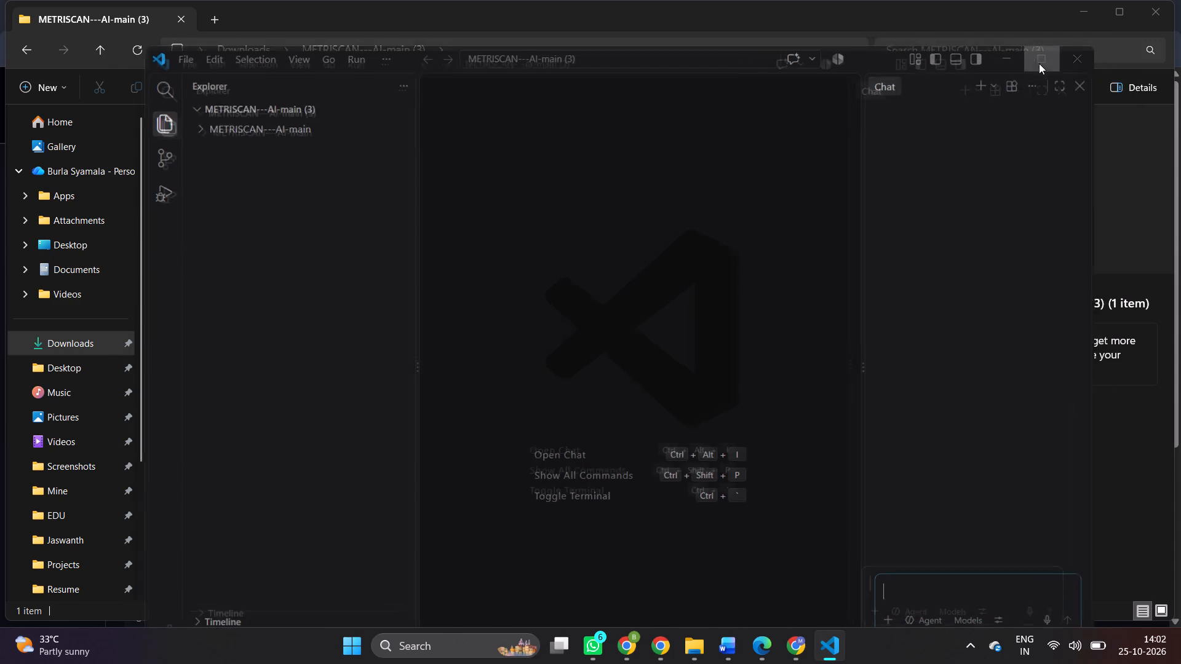
Open a new terminal in the project and trust the folder's authors.
click(242, 13)
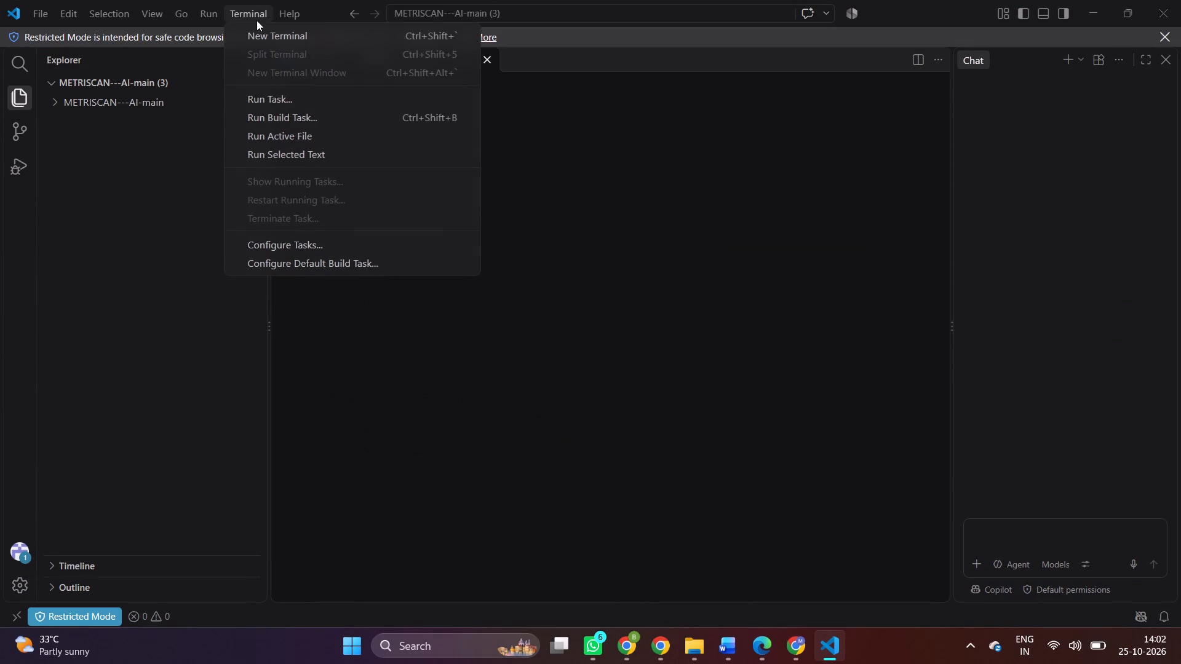
click(303, 33)
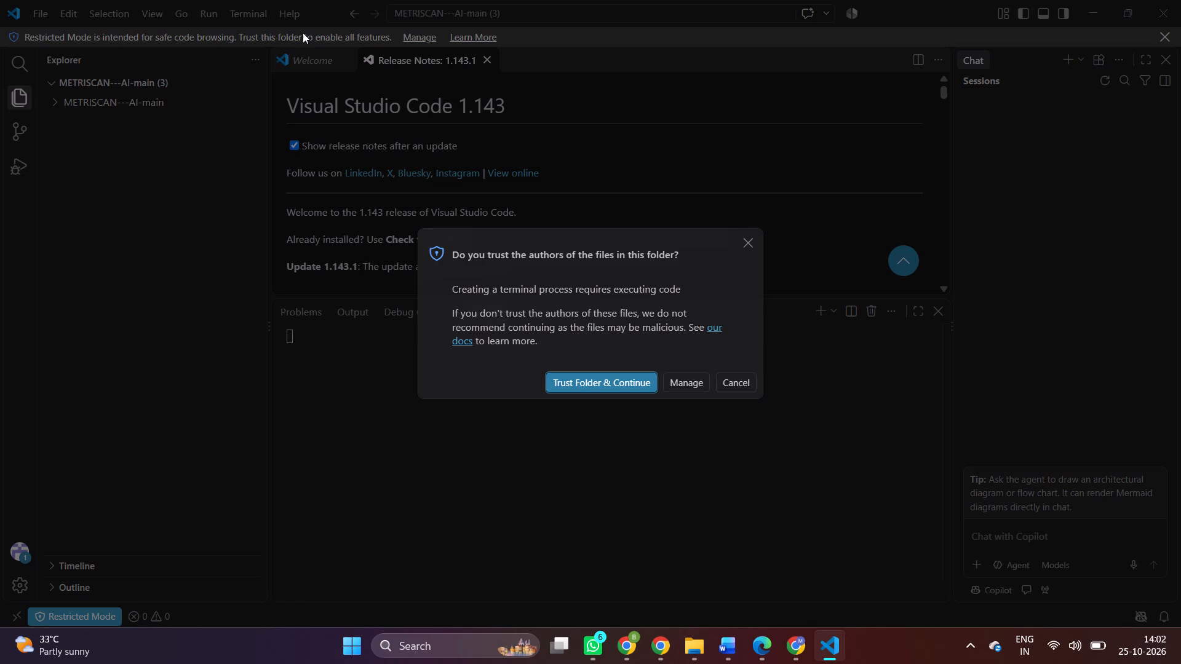
click(604, 384)
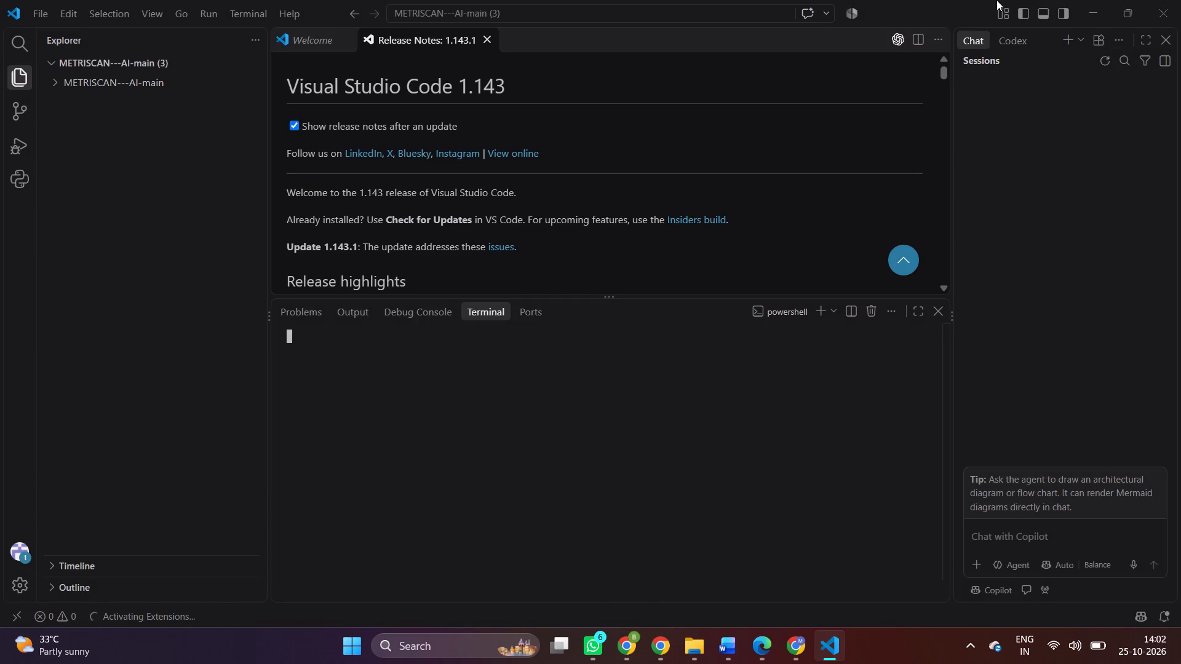
Close the chat pane, place the editor side by side with the MetriScan-AI GitHub page, and narrow the file explorer.
click(1168, 42)
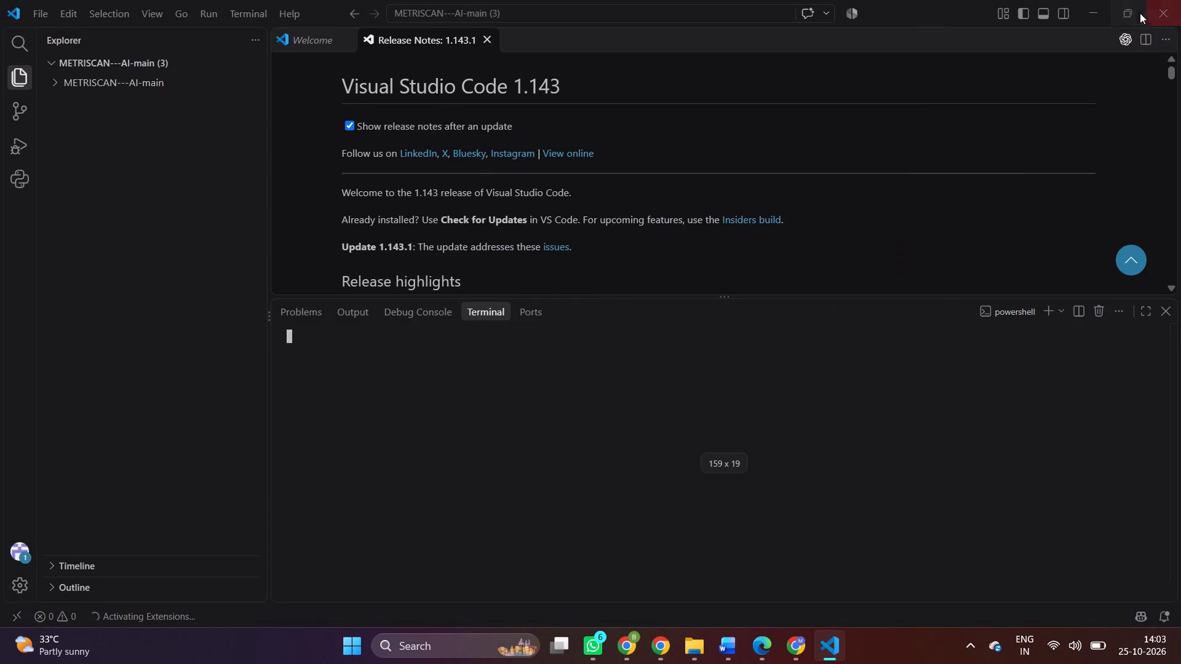
click(1035, 114)
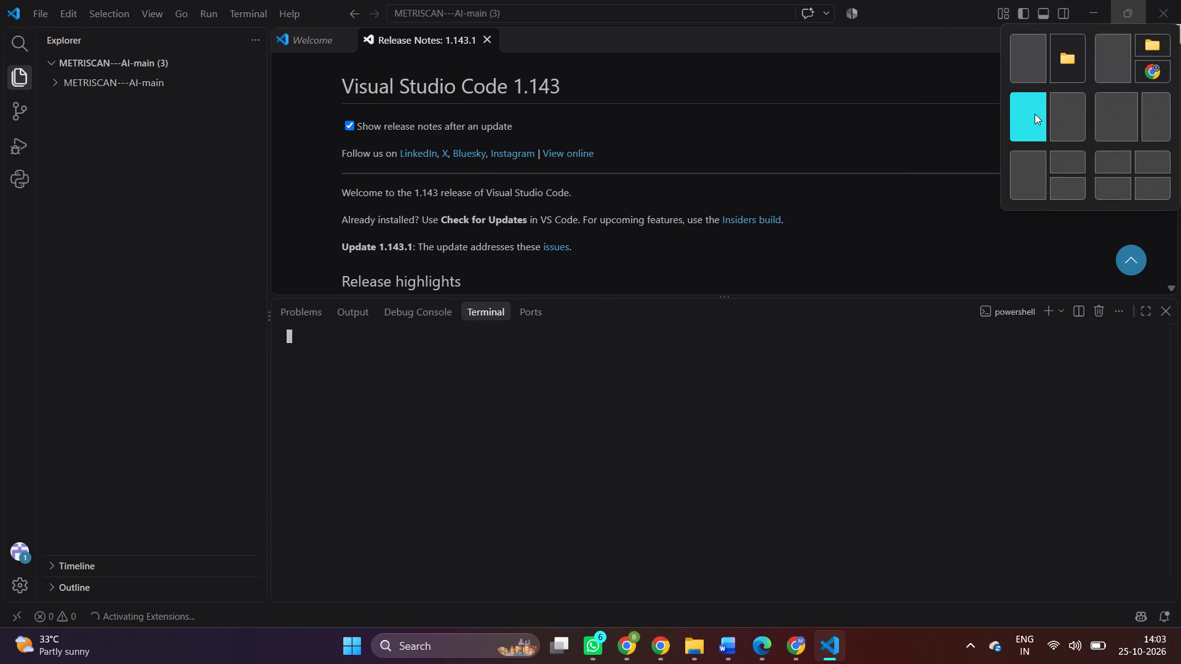
click(962, 123)
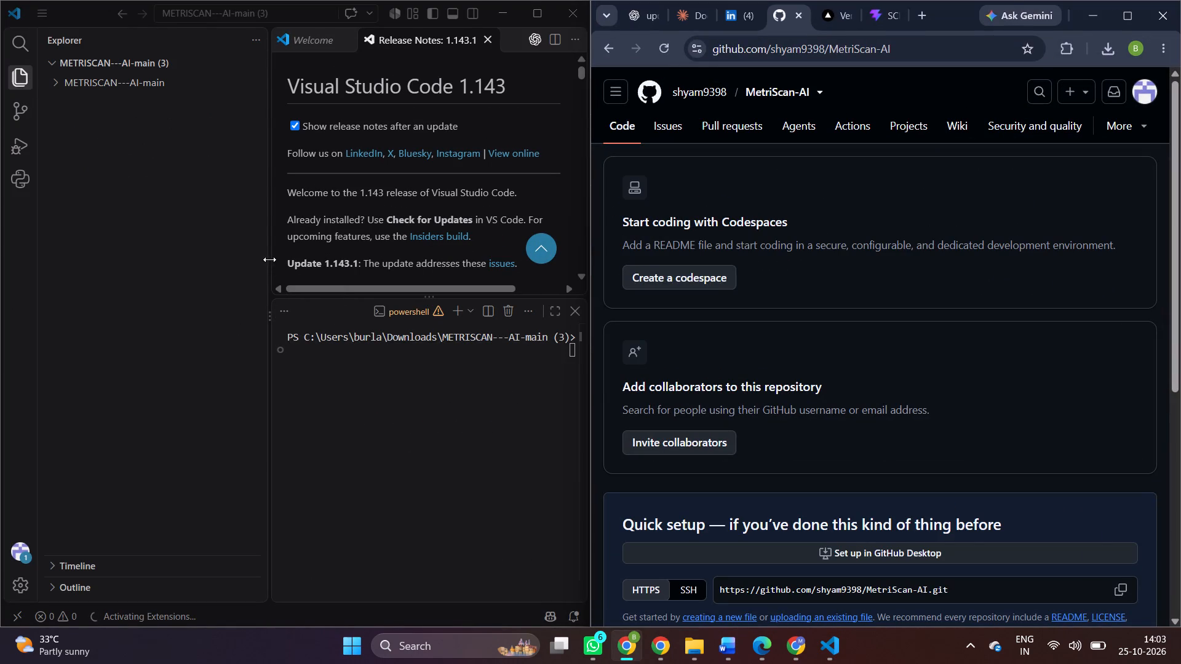
drag(271, 261, 258, 261)
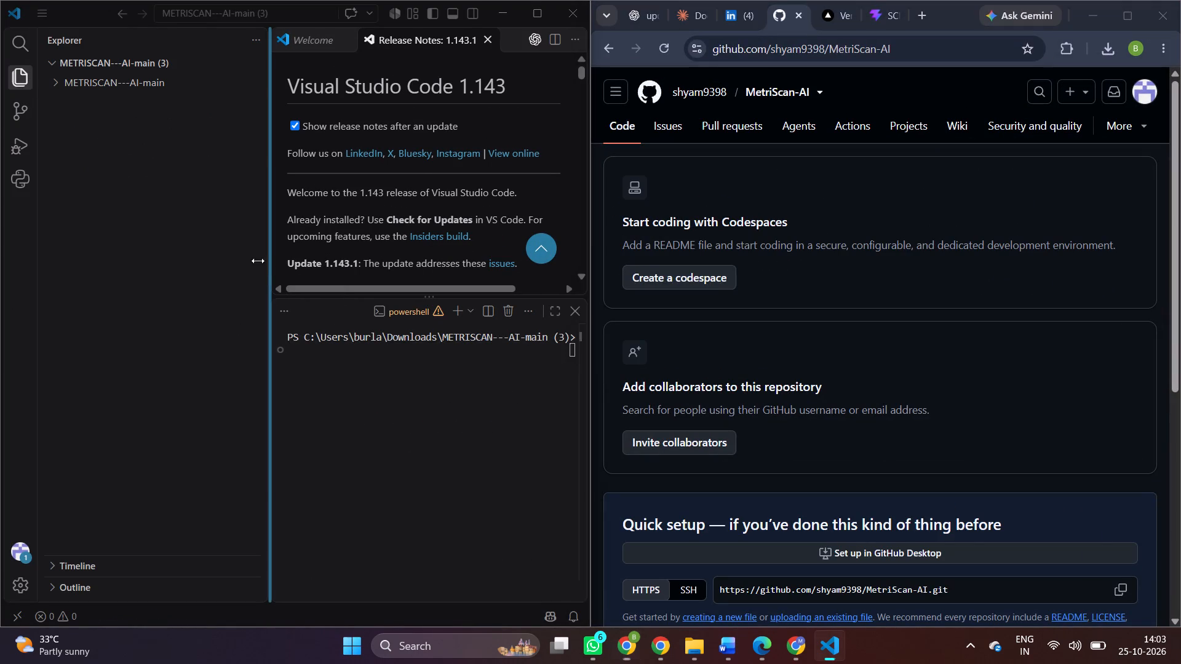
drag(258, 261, 142, 256)
Initialize a Git repository in the project folder with git init and stage all files with git add .
scroll(833, 362, down, 2)
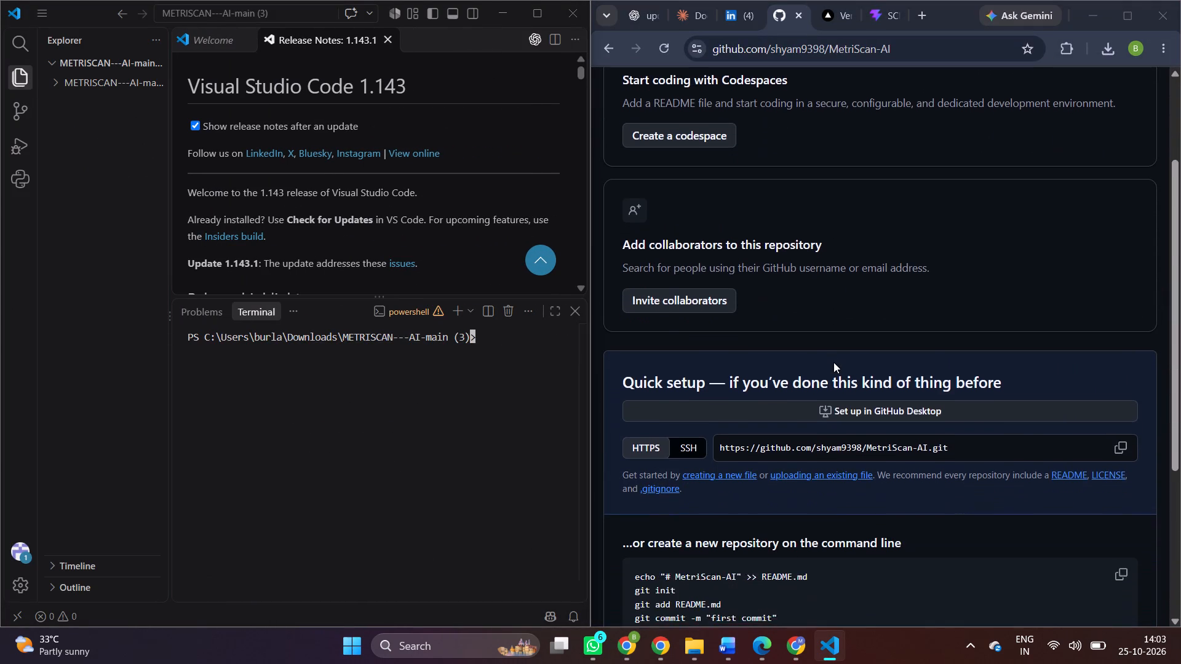
scroll(833, 362, down, 1)
drag(682, 398, 640, 406)
click(640, 406)
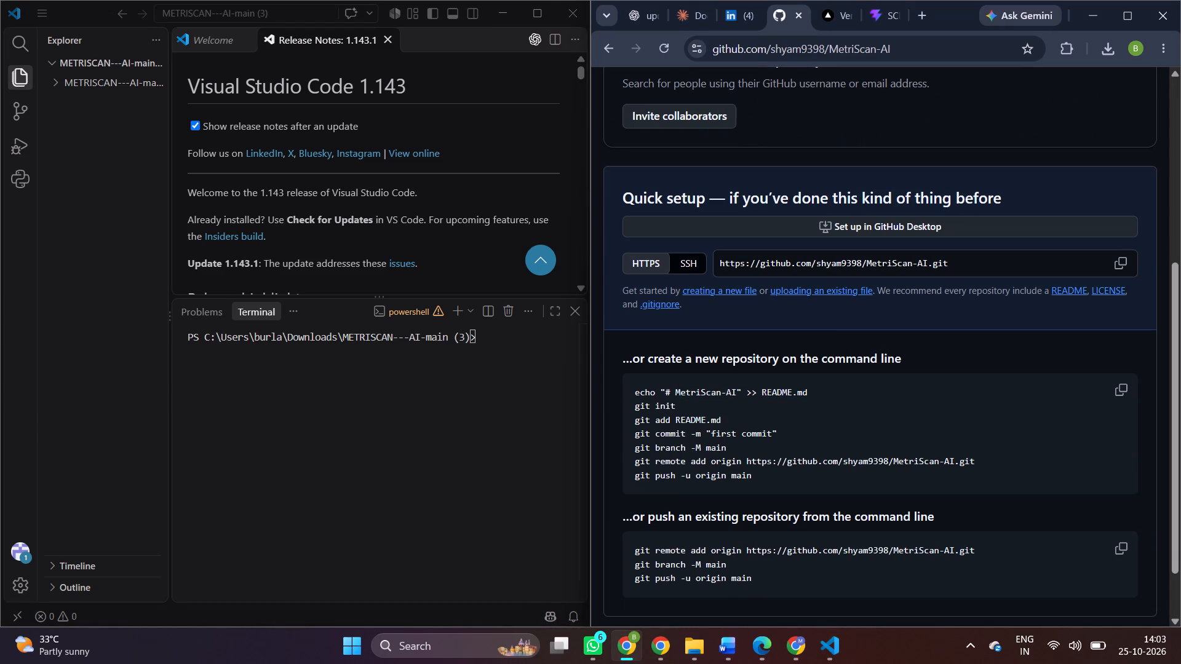
drag(634, 406, 680, 406)
key(ctrl+c)
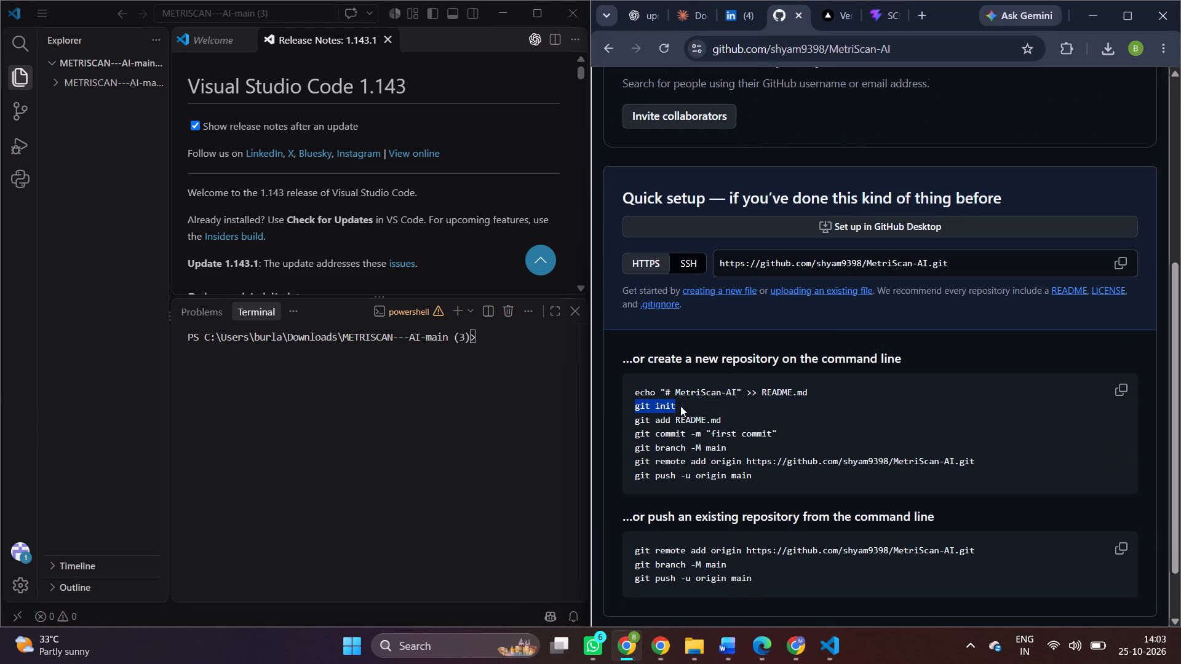
click(477, 333)
key(ctrl+v)
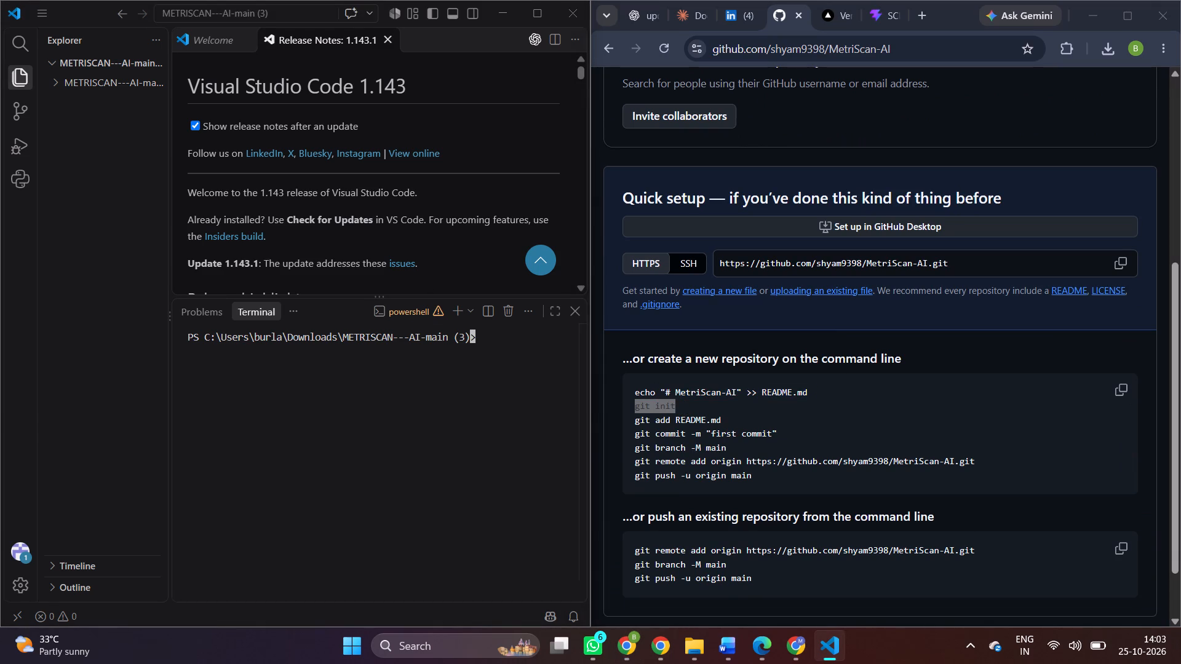
key(Return)
text(git add .)
key(Return)
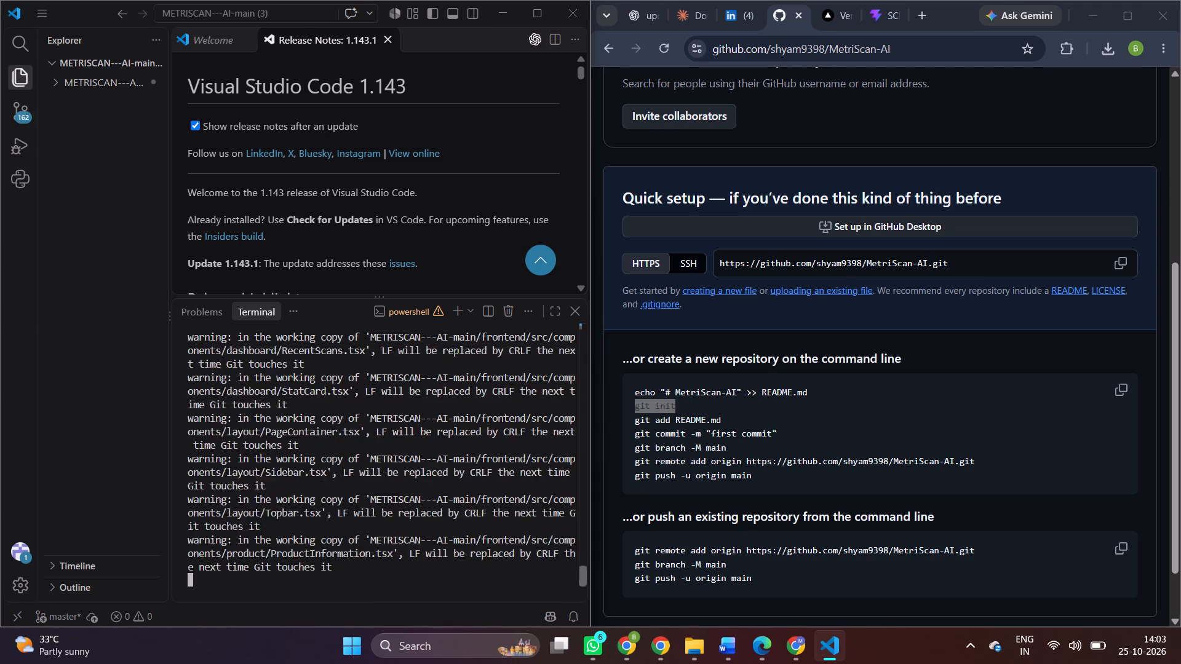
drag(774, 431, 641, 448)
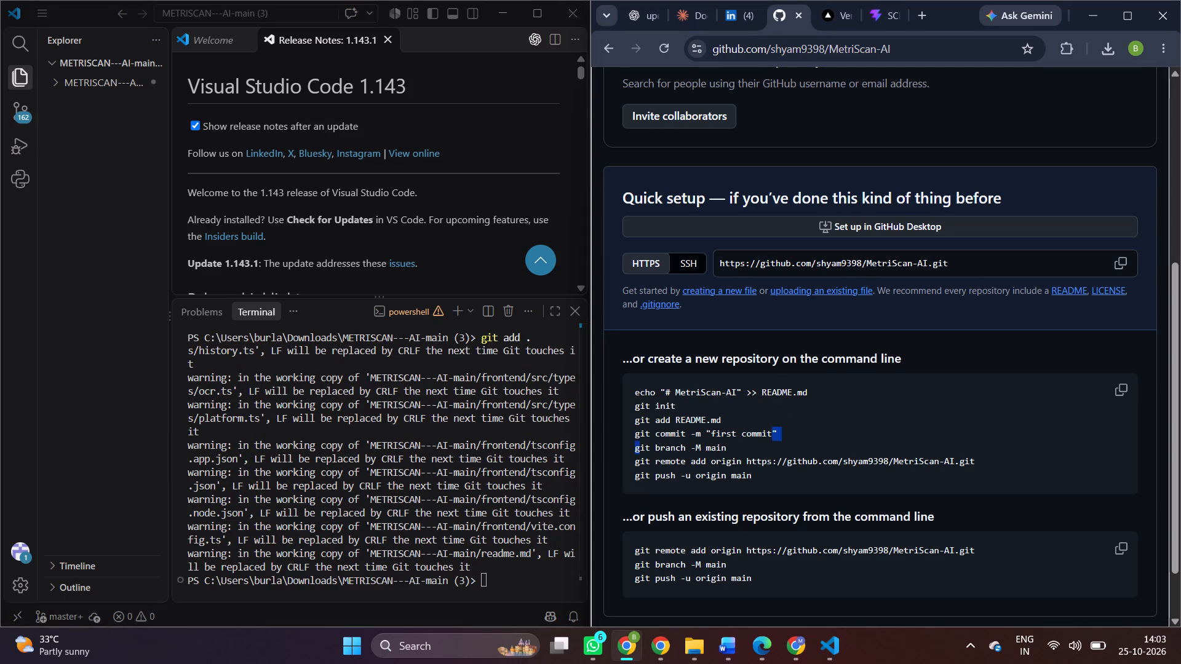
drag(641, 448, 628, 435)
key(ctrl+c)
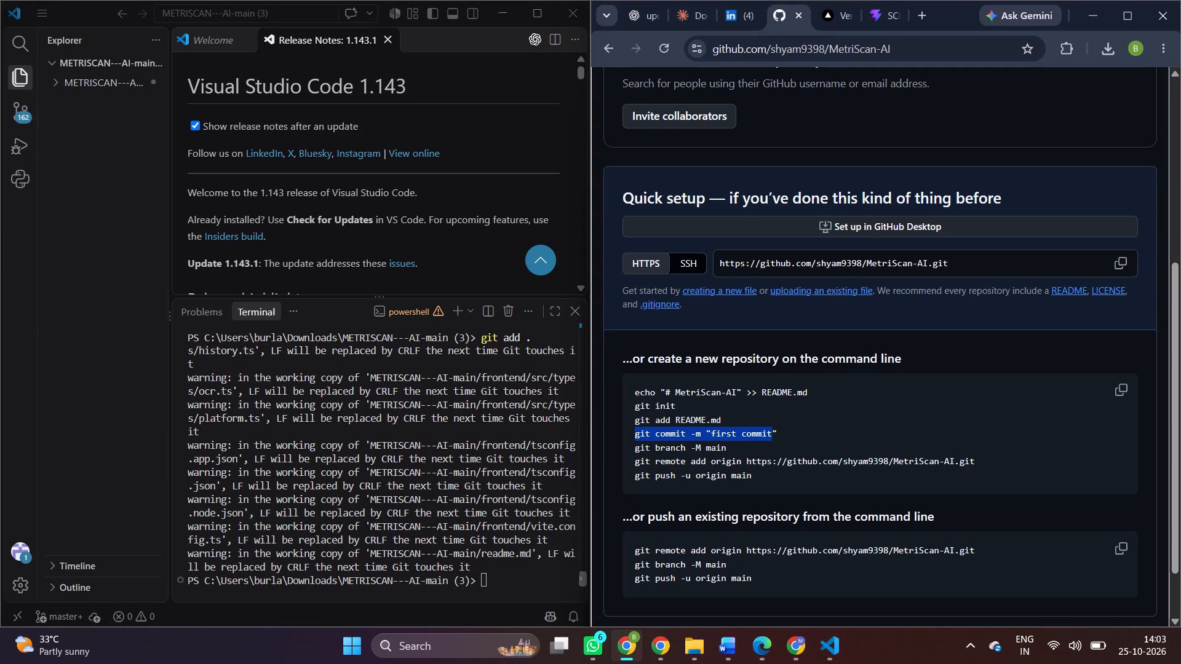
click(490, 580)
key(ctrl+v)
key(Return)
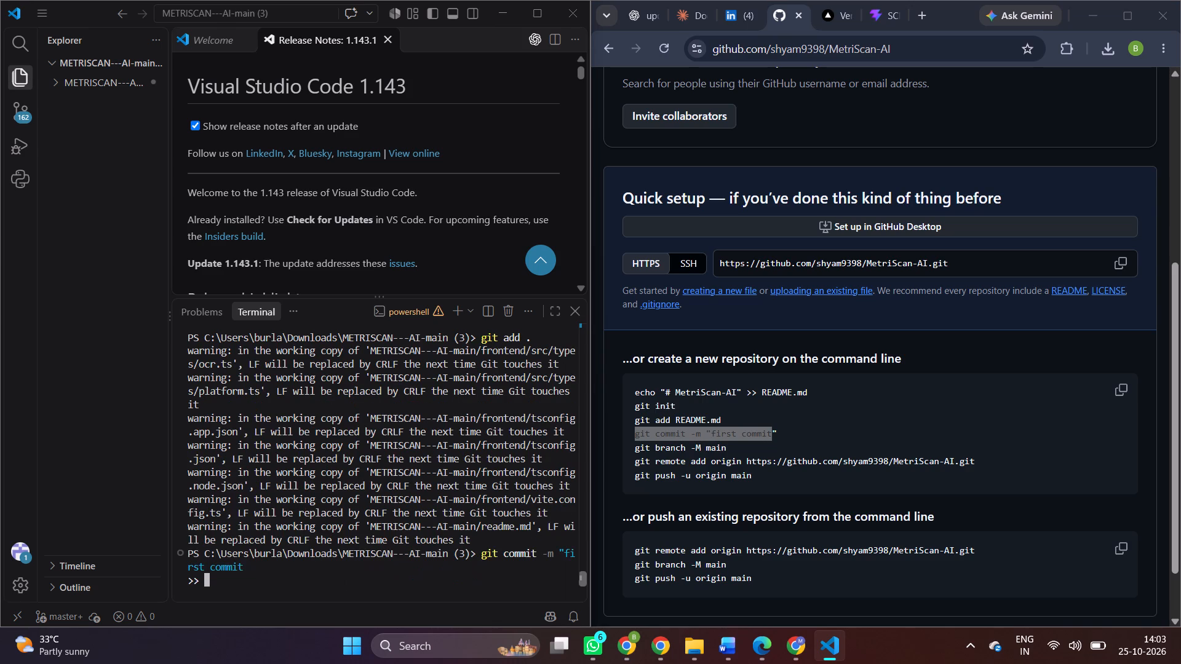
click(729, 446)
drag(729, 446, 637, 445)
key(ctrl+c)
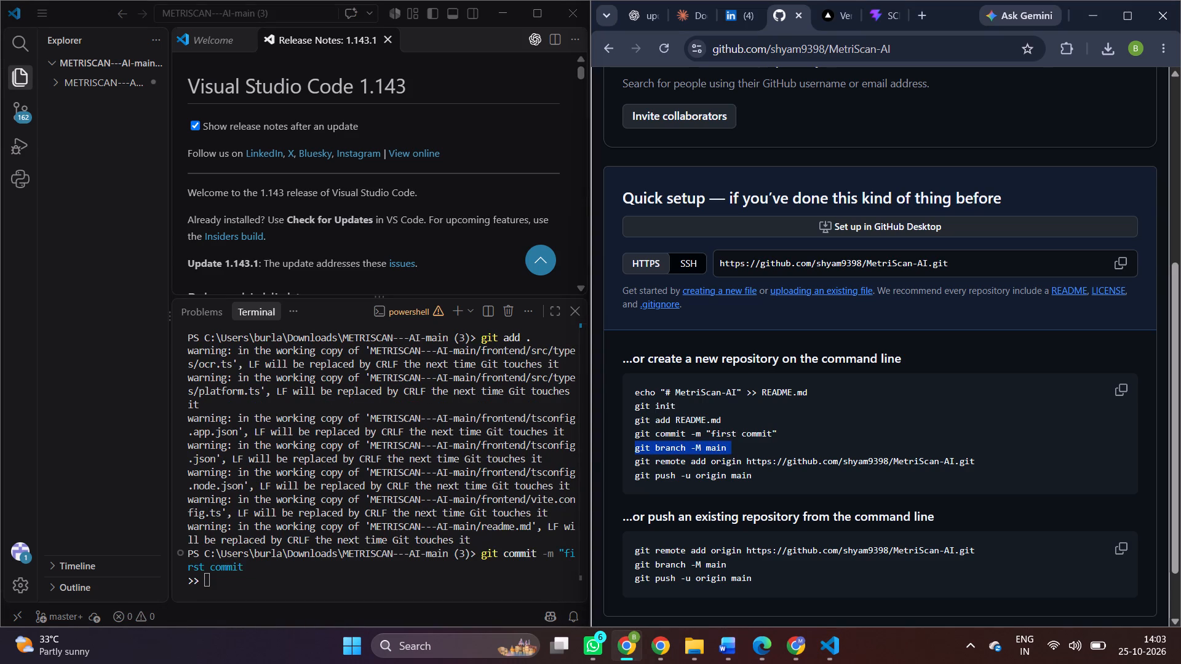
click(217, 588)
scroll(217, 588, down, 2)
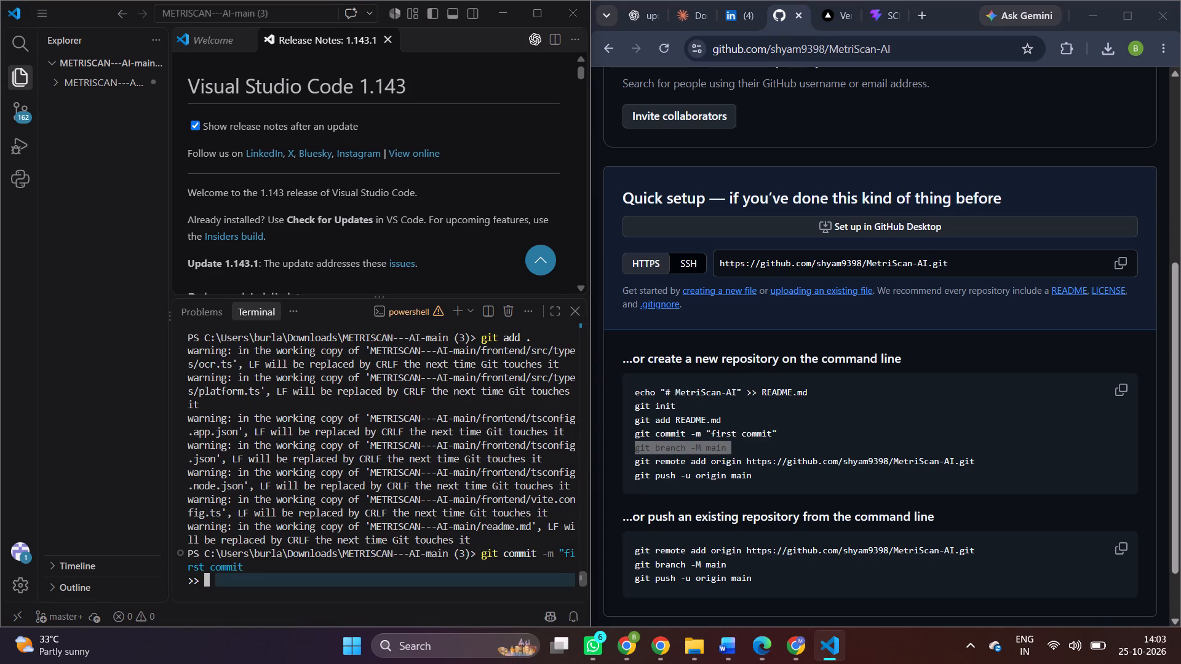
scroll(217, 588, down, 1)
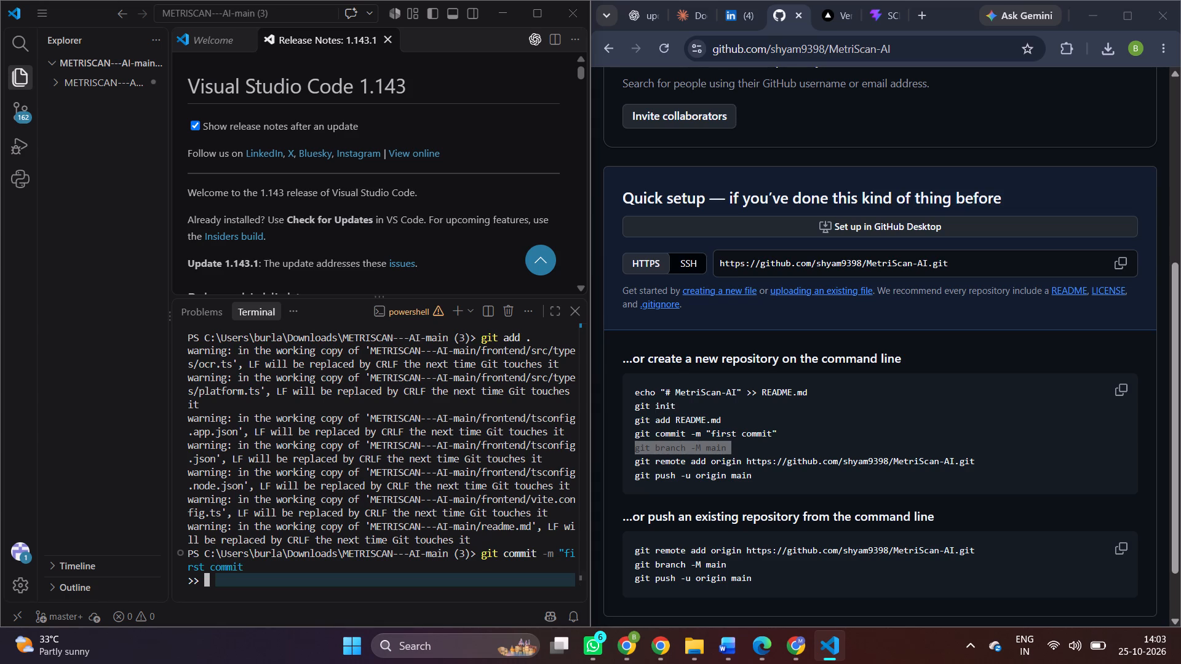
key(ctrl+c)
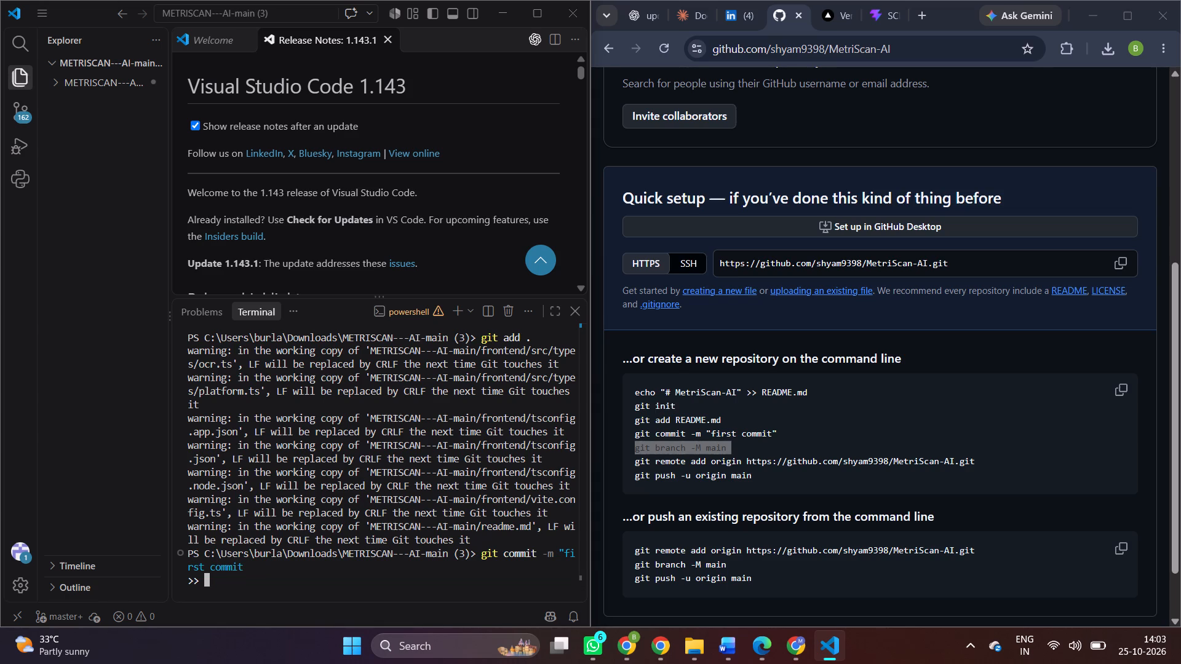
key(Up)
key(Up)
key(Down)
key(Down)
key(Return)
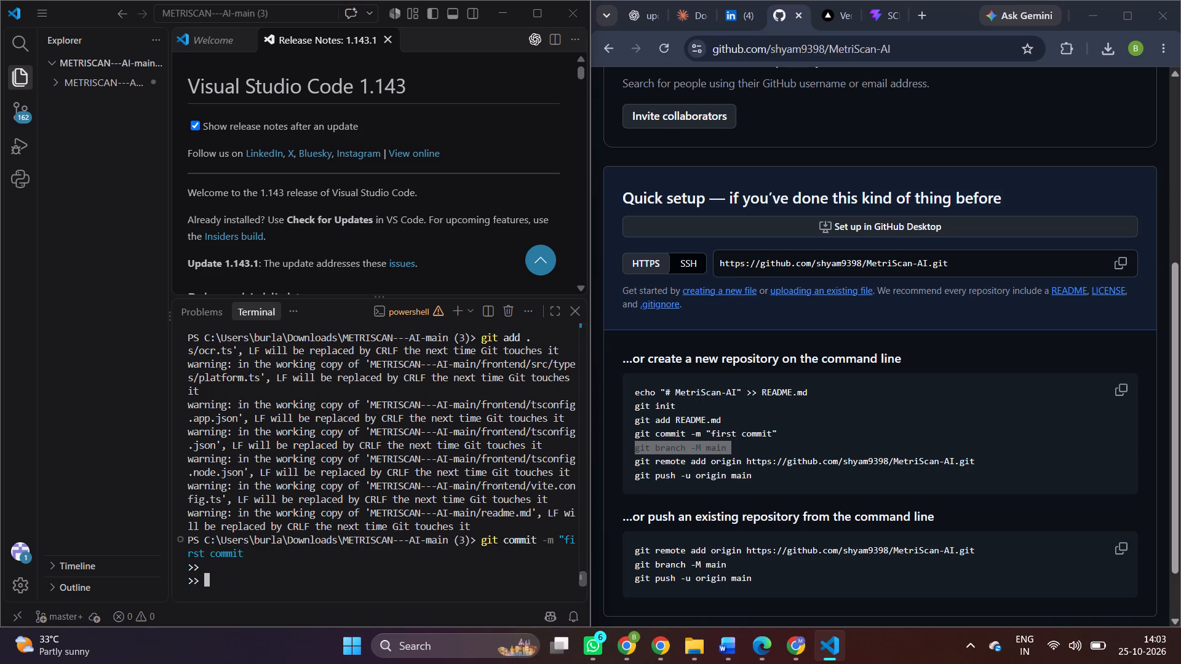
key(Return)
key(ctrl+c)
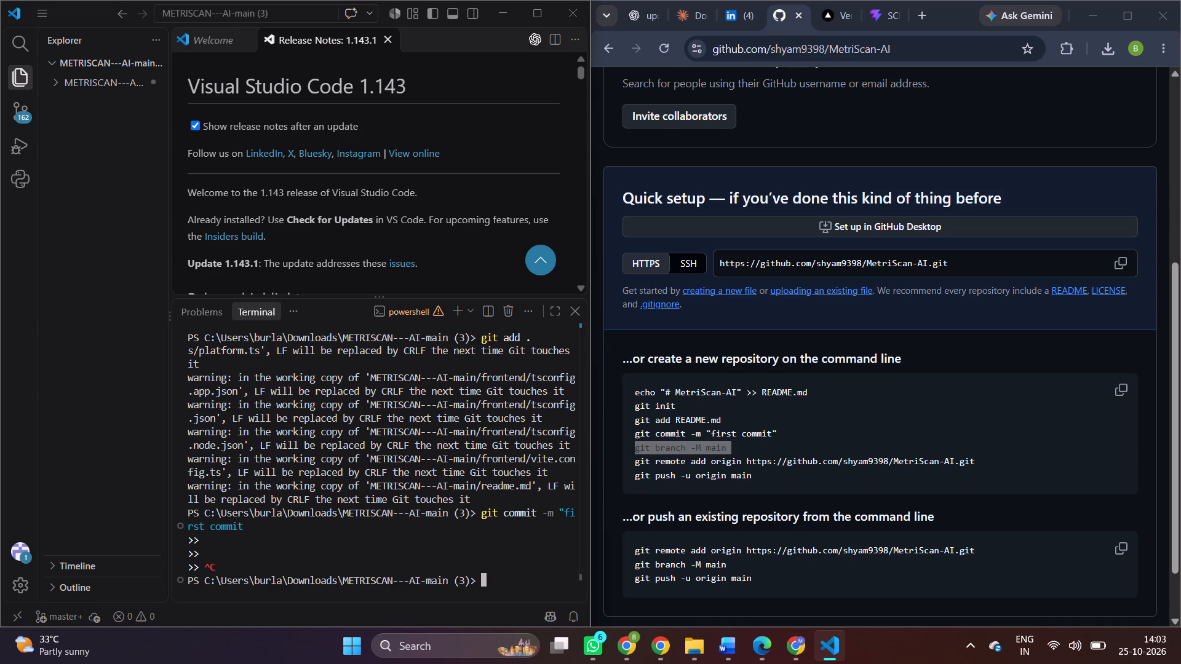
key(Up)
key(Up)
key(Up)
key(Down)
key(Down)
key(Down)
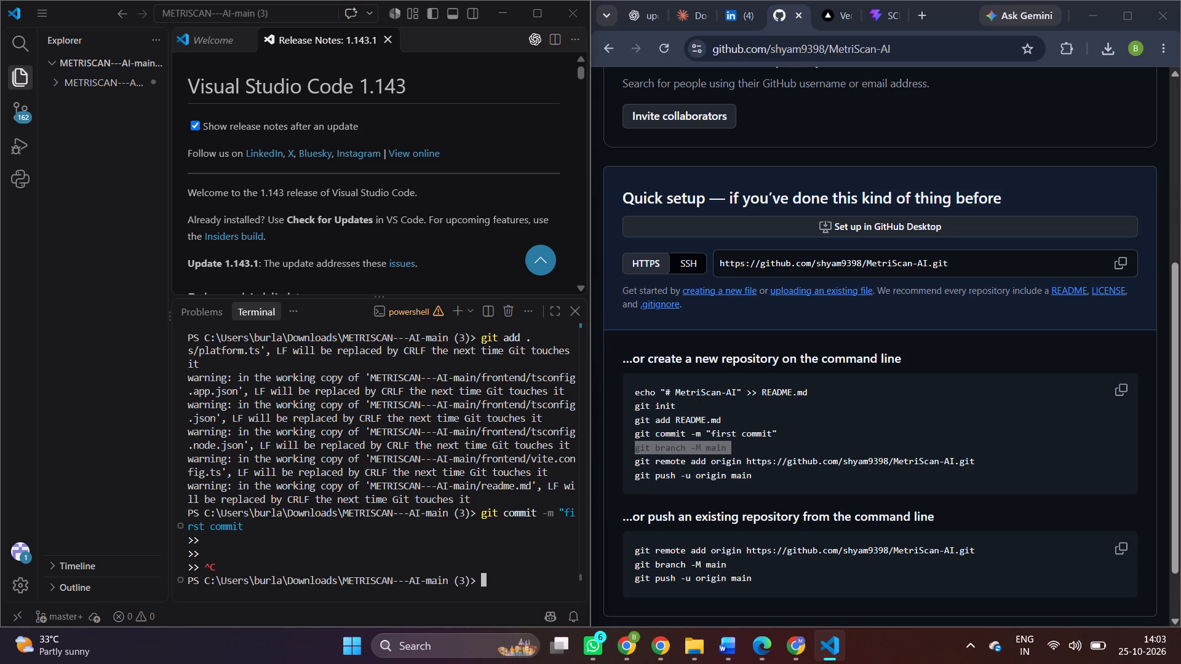
Commit the staged project files with the message "first commit".
drag(774, 432, 634, 430)
key(ctrl+c)
click(507, 575)
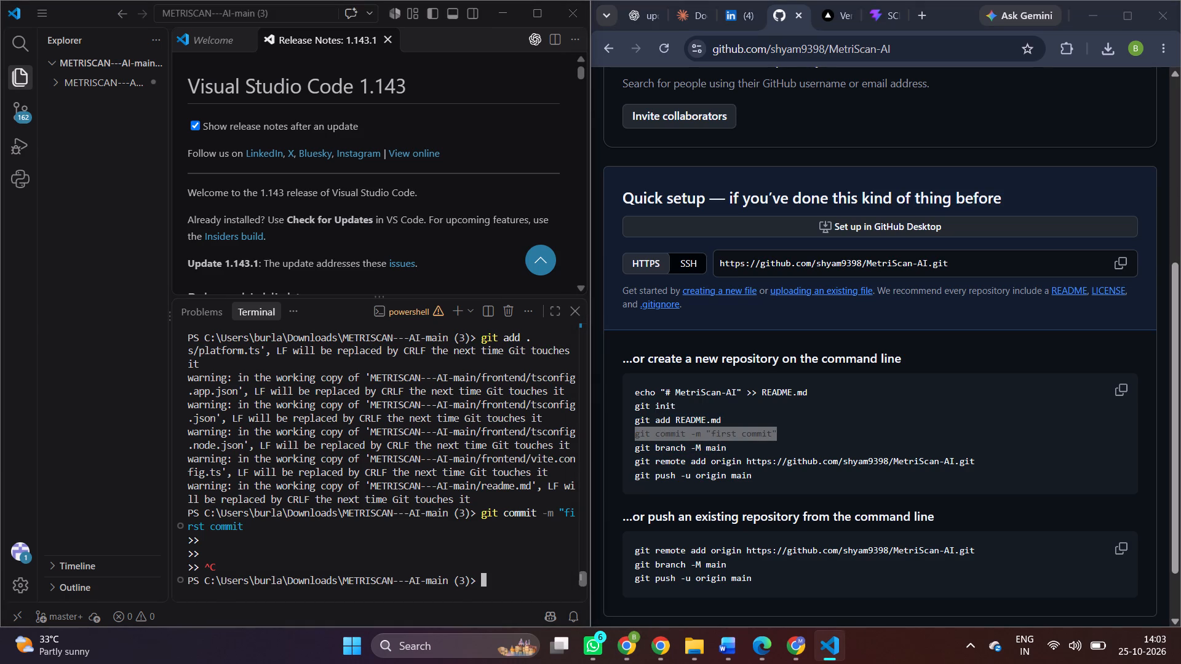
key(ctrl+v)
key(Return)
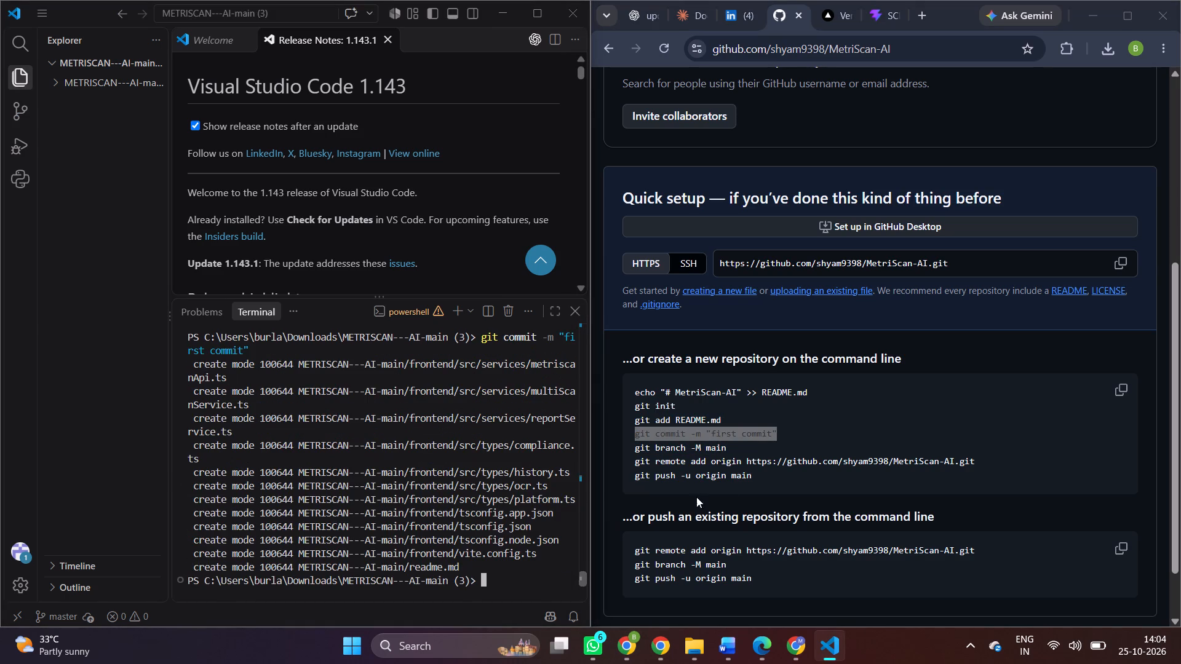
Rename the current branch to main with git branch -M main.
click(731, 447)
drag(726, 447, 629, 446)
key(ctrl+c)
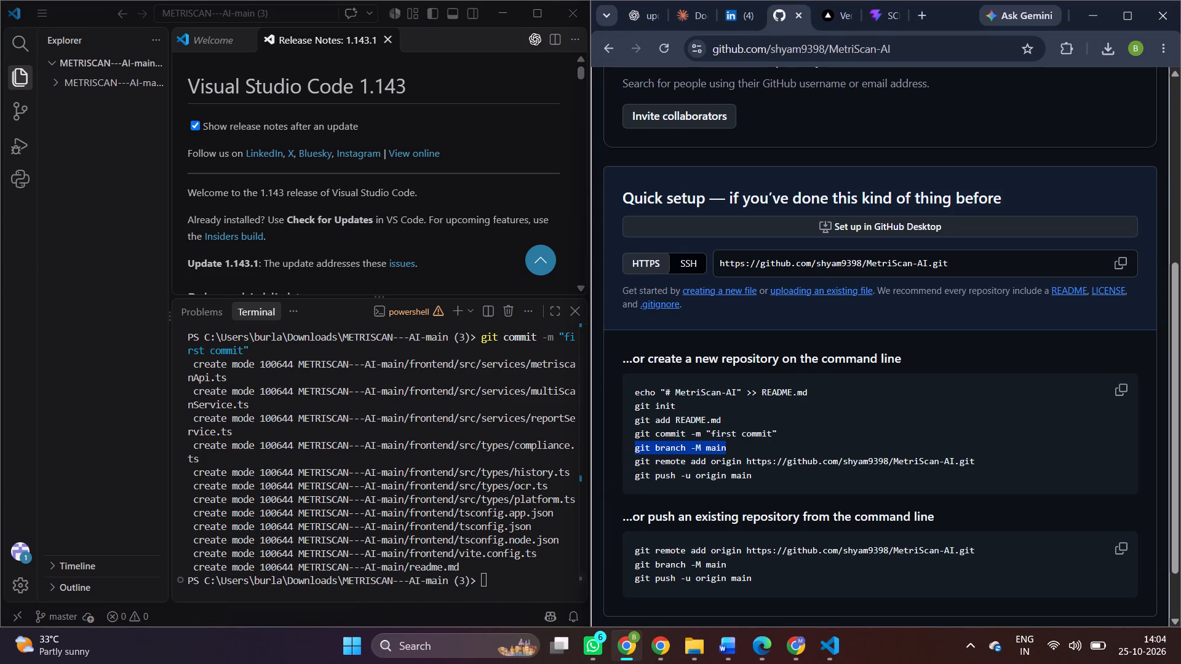
click(483, 582)
key(ctrl+v)
key(Return)
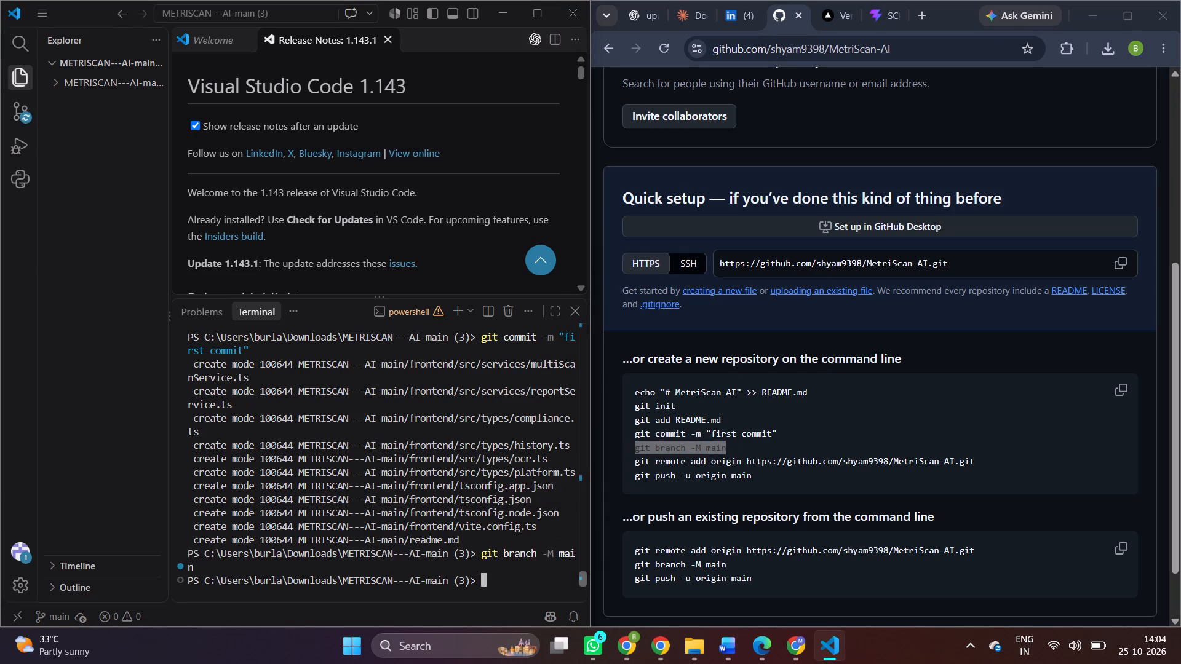
Check the project's configured Git remotes with git remote -v.
text(git remote -)
key(v)
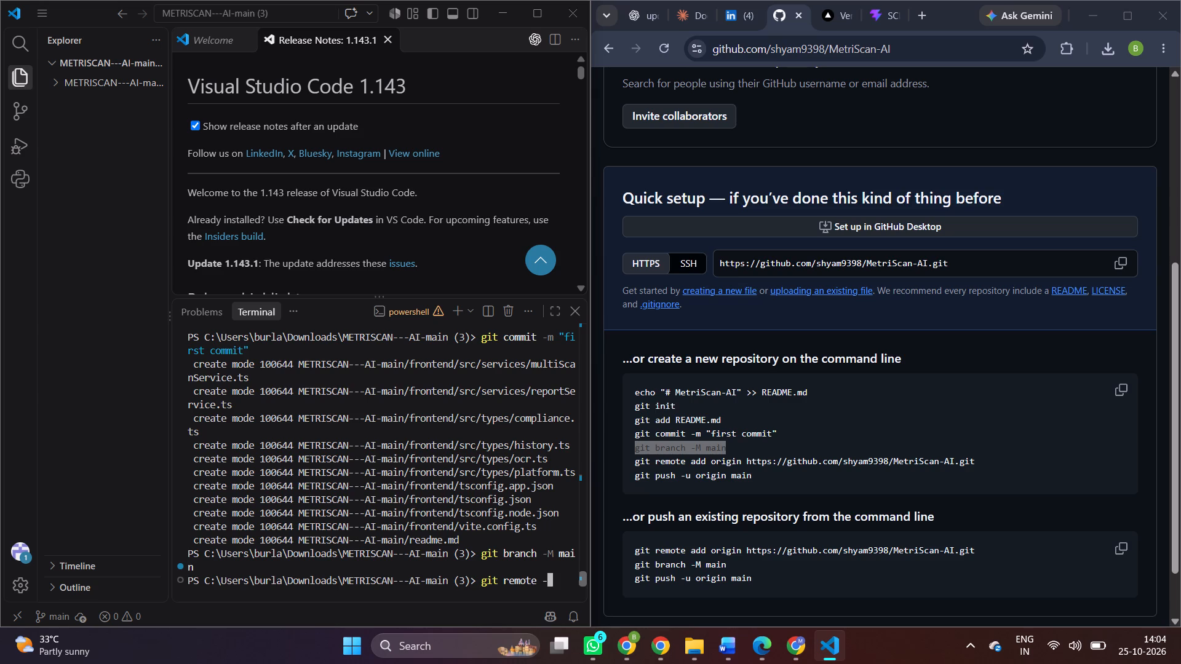
key(Return)
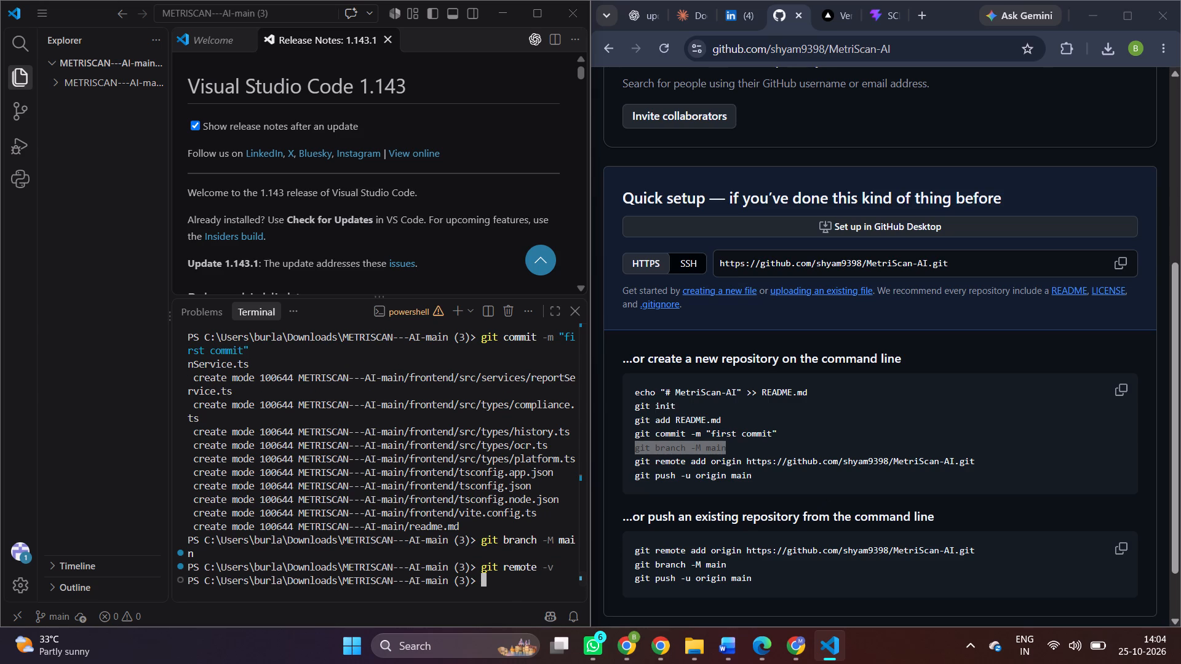
Add the MetriScan-AI GitHub repository's HTTPS address as the remote origin, using the setup command from its page.
click(1124, 263)
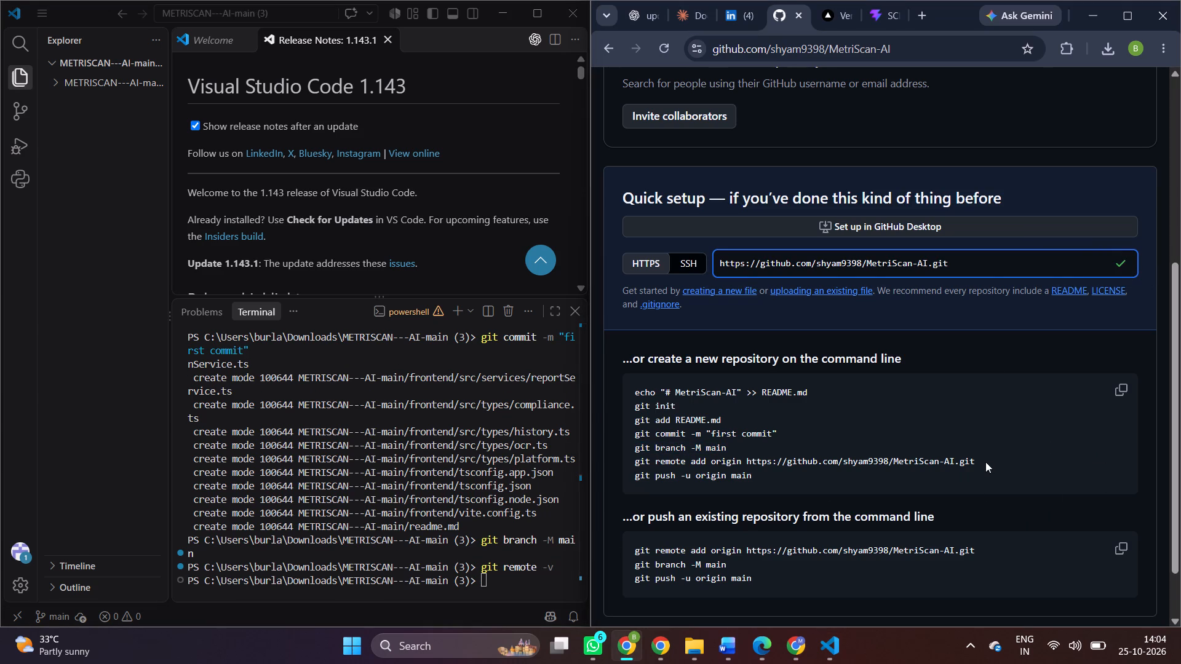
drag(974, 459, 624, 462)
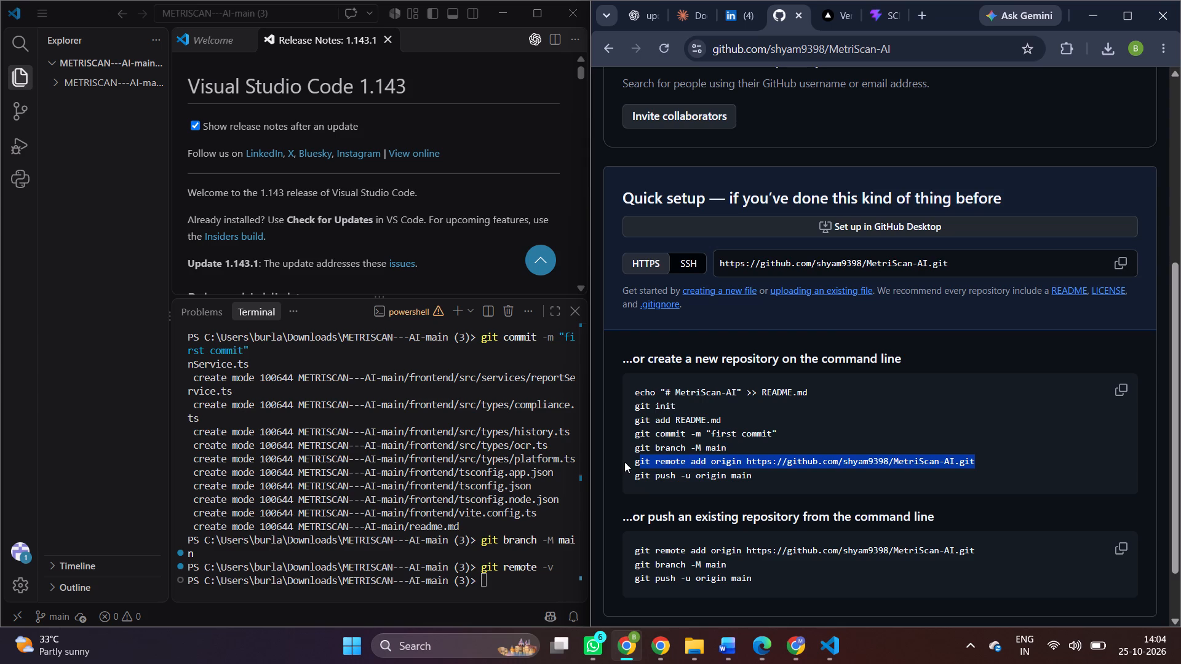
key(ctrl+c)
click(483, 582)
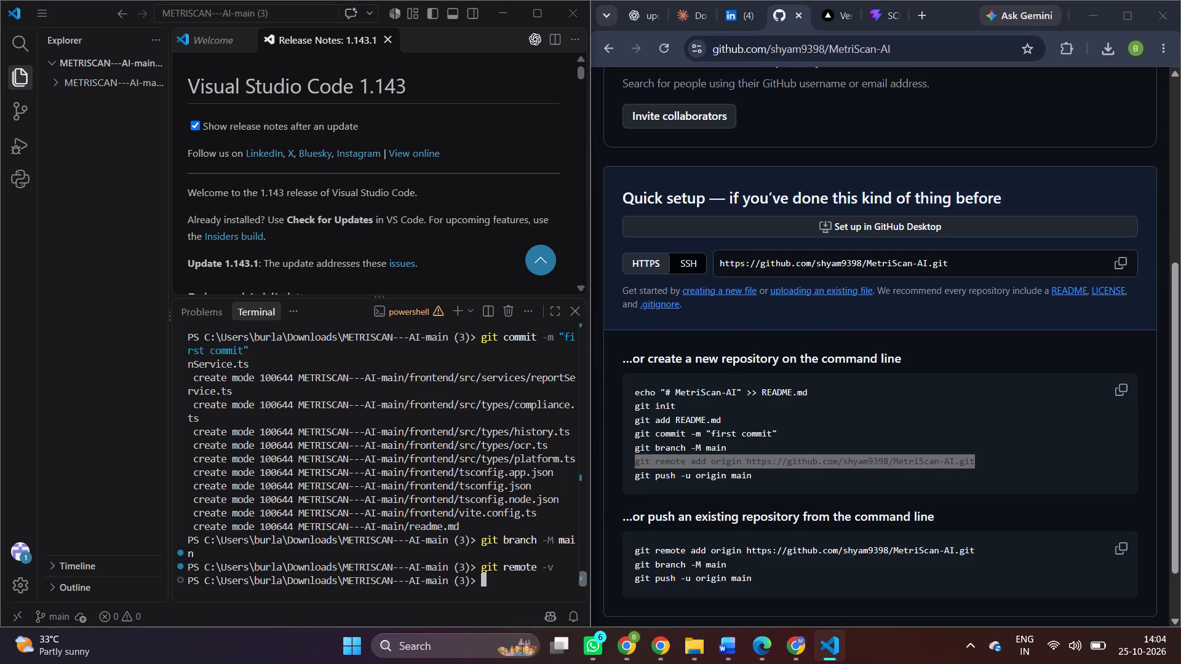
key(ctrl+v)
key(Return)
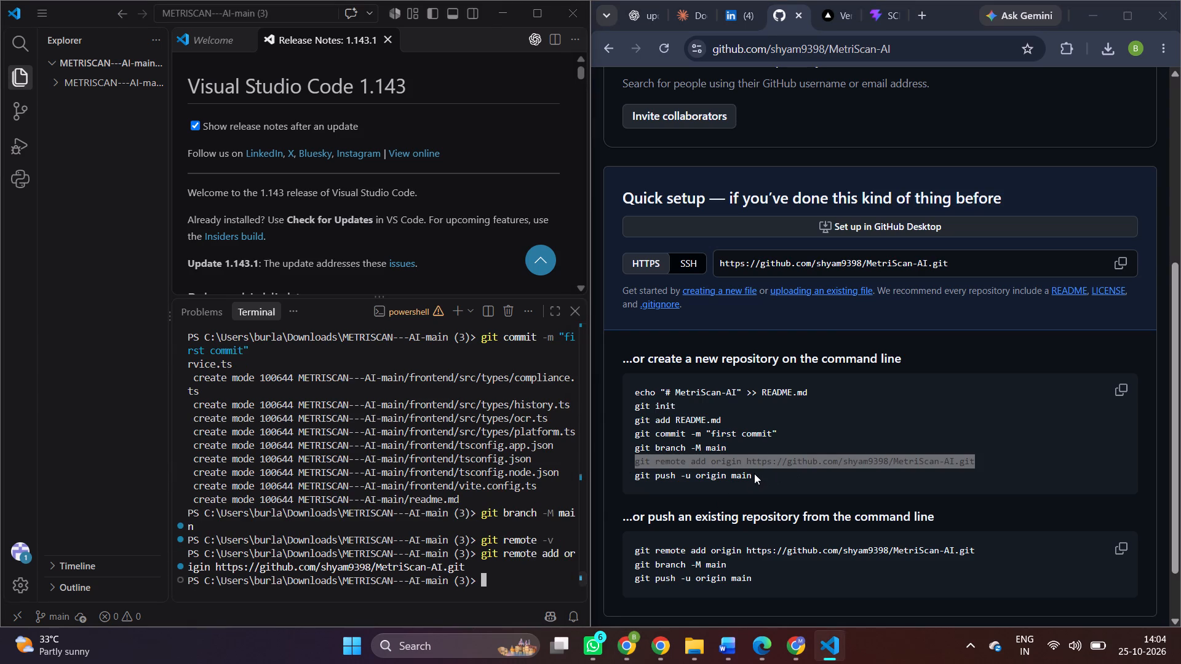
Push the main branch to origin with upstream tracking, using git push -u origin main.
drag(754, 474, 621, 478)
key(ctrl+c)
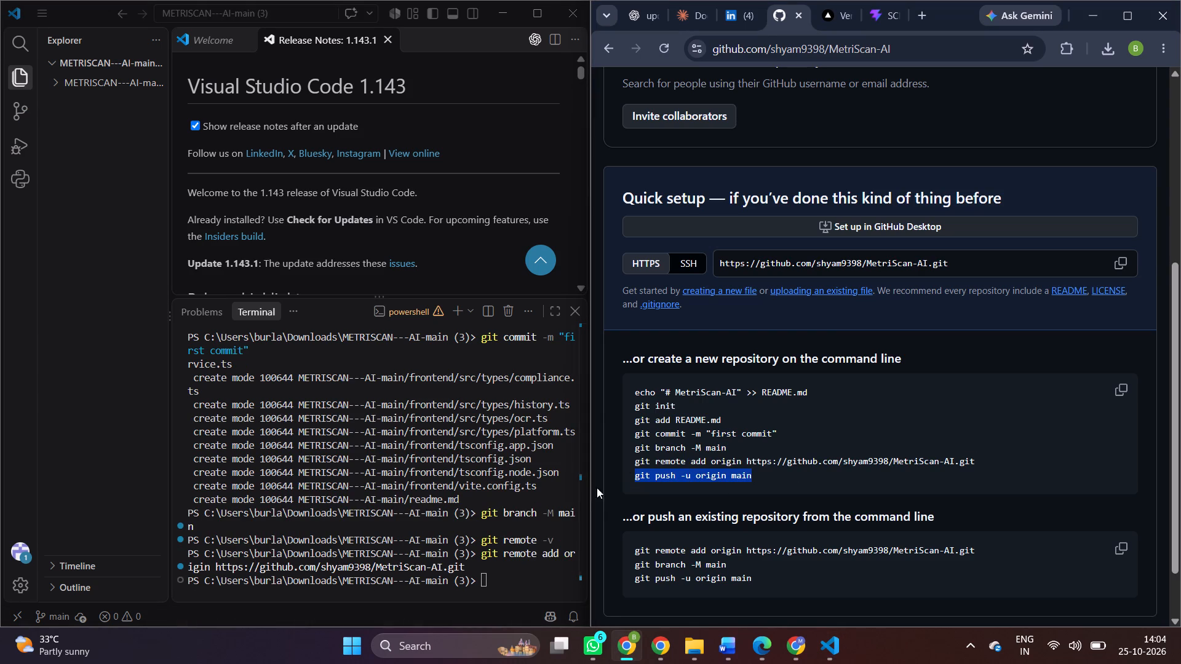
click(514, 579)
key(ctrl+v)
key(Return)
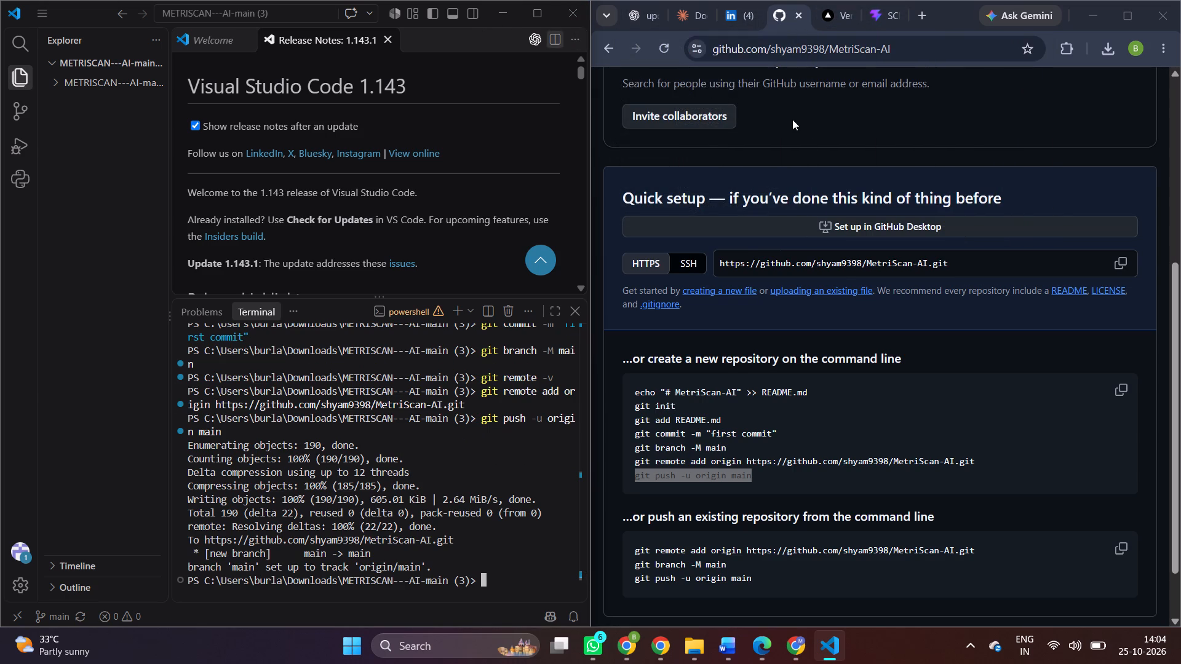
Reload the MetriScan-AI repository's code view on GitHub and open the METRISCAN---AI-main folder to check the pushed files.
scroll(878, 143, up, 5)
click(624, 125)
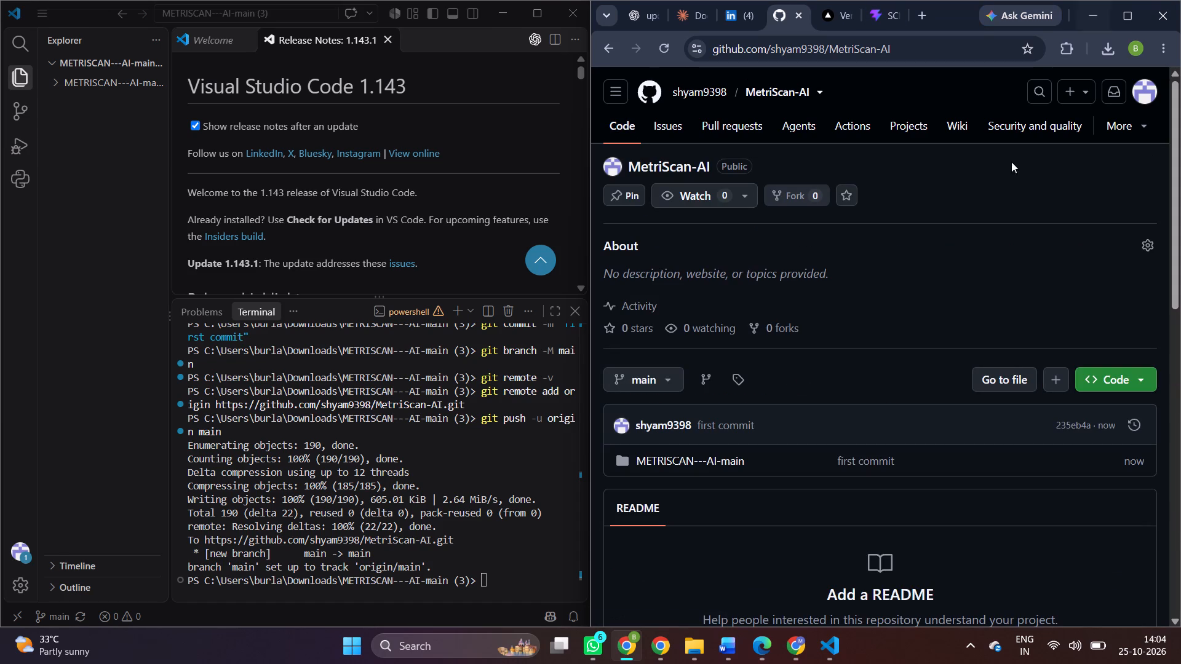
click(686, 464)
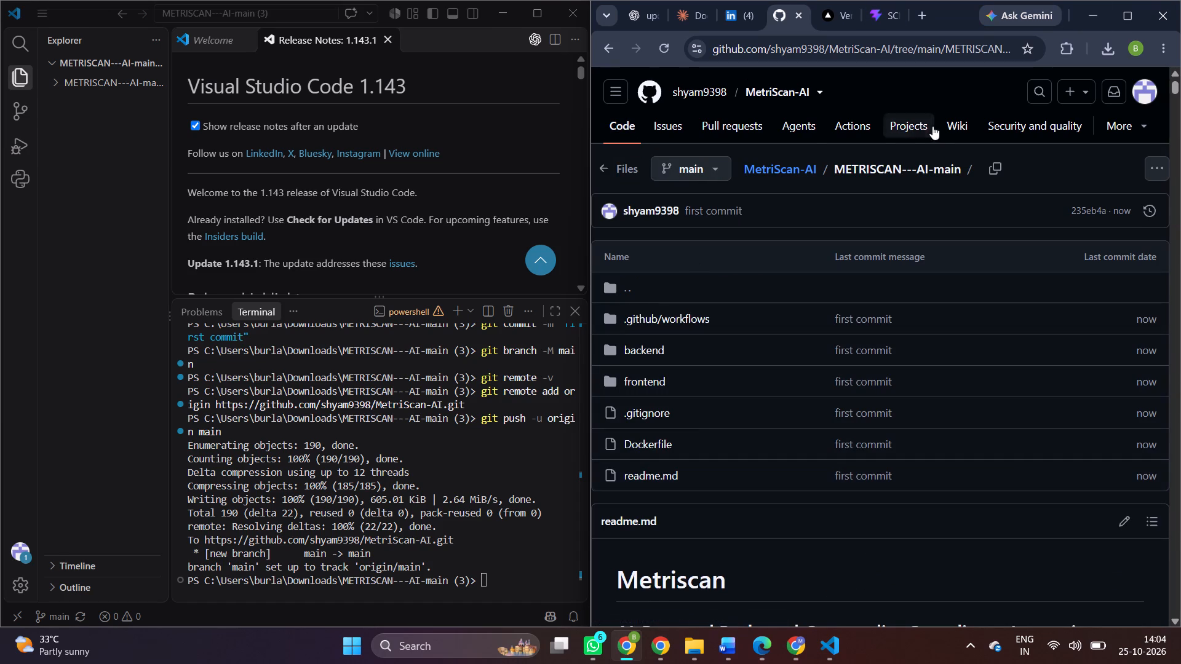
Return to the MetriScan-AI repository root and copy its HTTPS clone URL.
drag(611, 122, 615, 128)
click(615, 128)
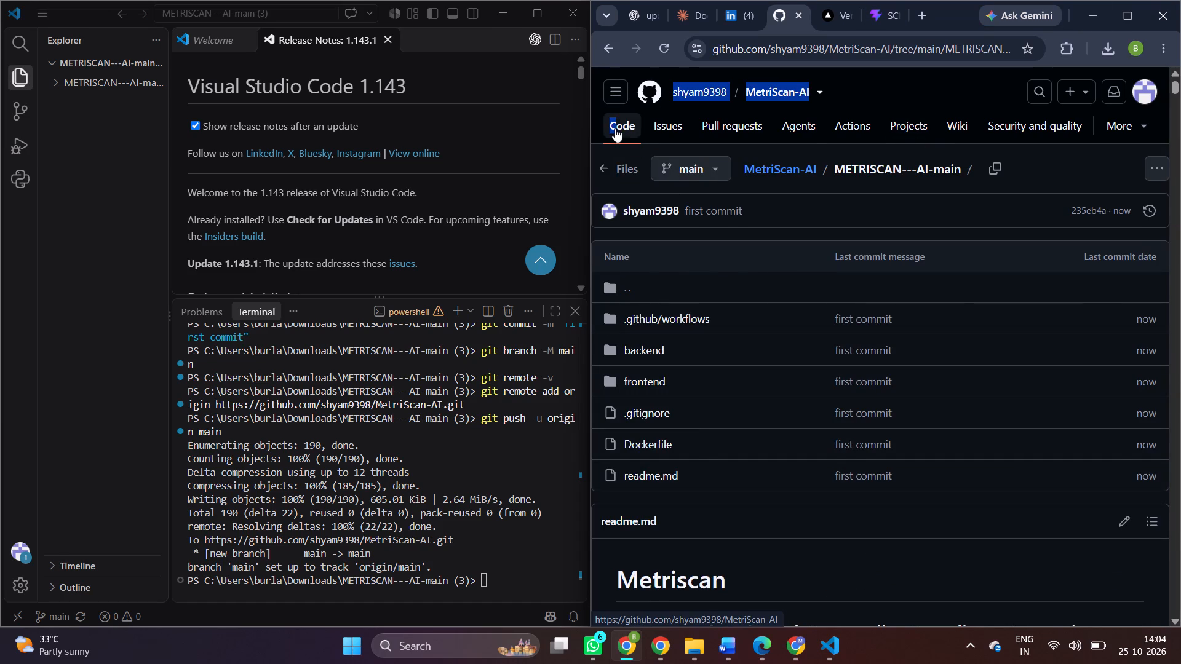
click(1102, 368)
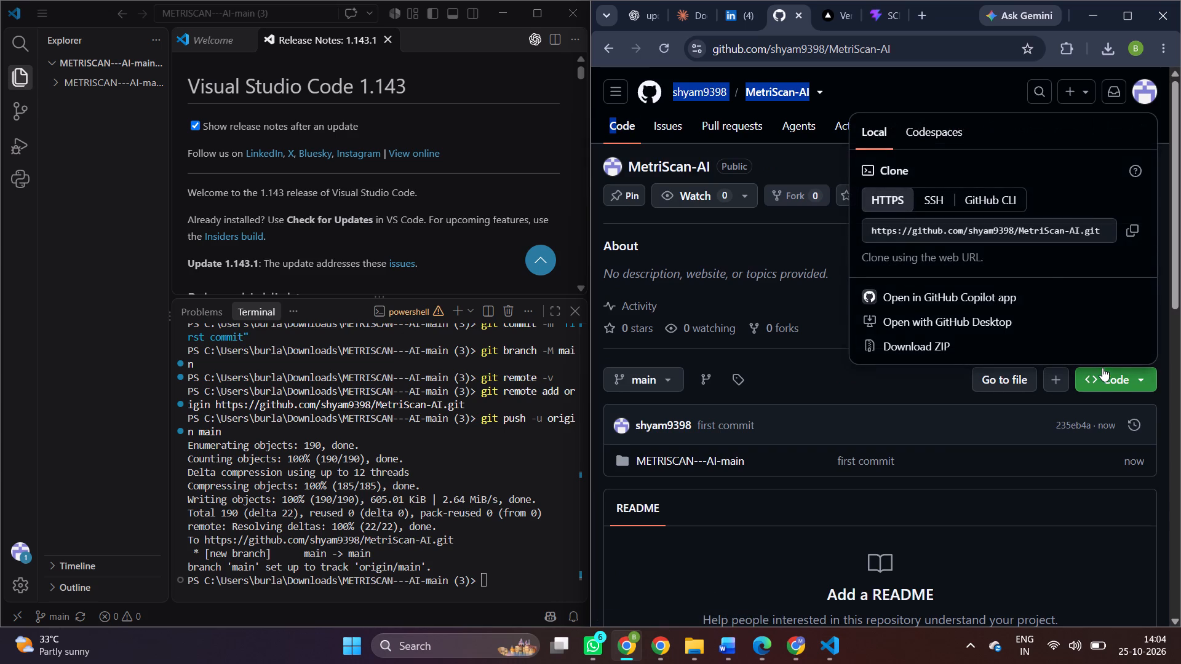
click(1130, 228)
Switch to the résumé in Word and pad the MetriScan AI project heading with spaces up to the link column.
click(1097, 20)
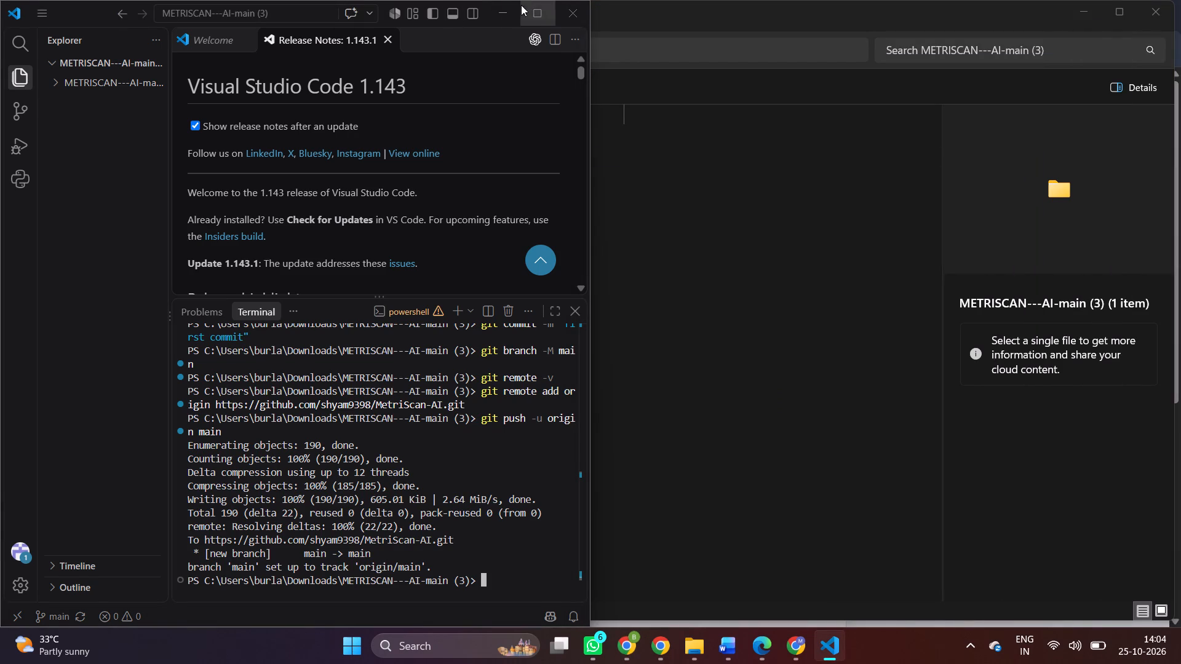
click(505, 14)
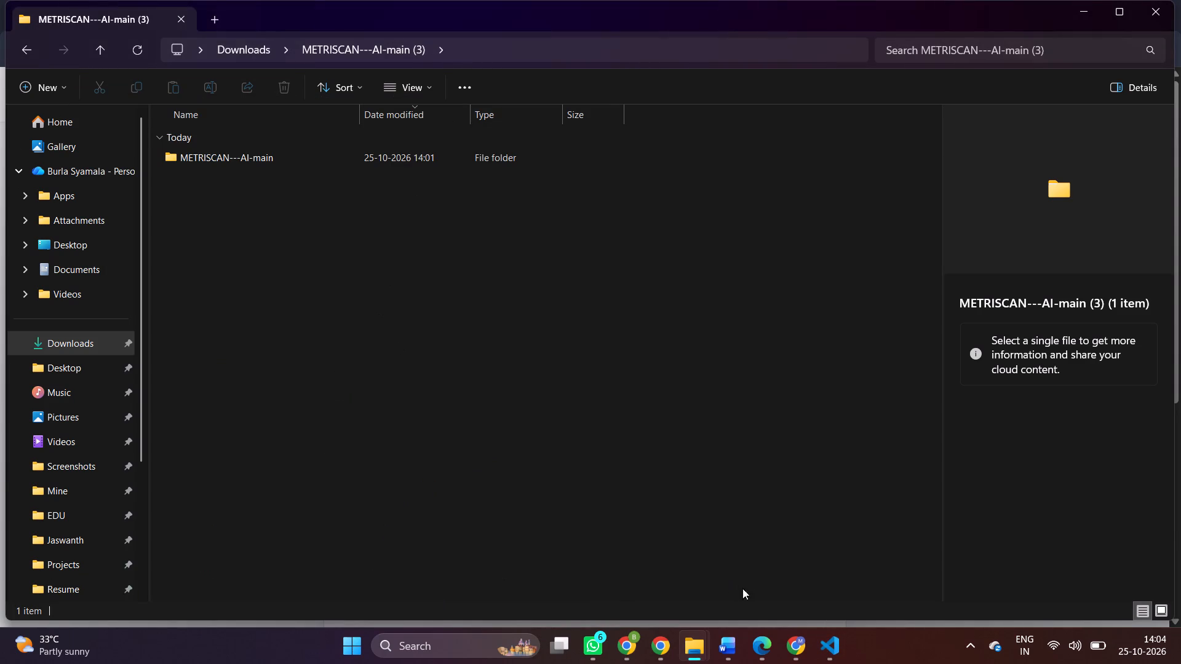
click(736, 650)
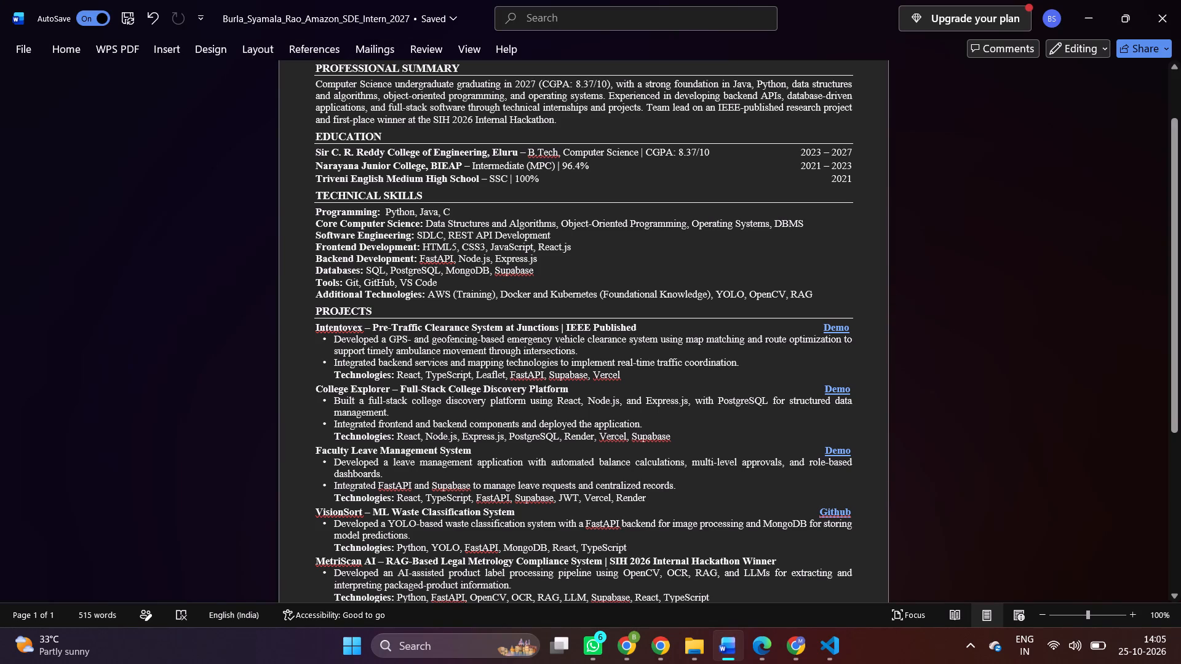
click(821, 561)
key(space)
key(space)
key(space)
key(space)
key(space)
key(space)
key(space)
key(space)
key(space)
key(space)
key(space)
key(space)
key(space)
key(space)
key(space)
key(space)
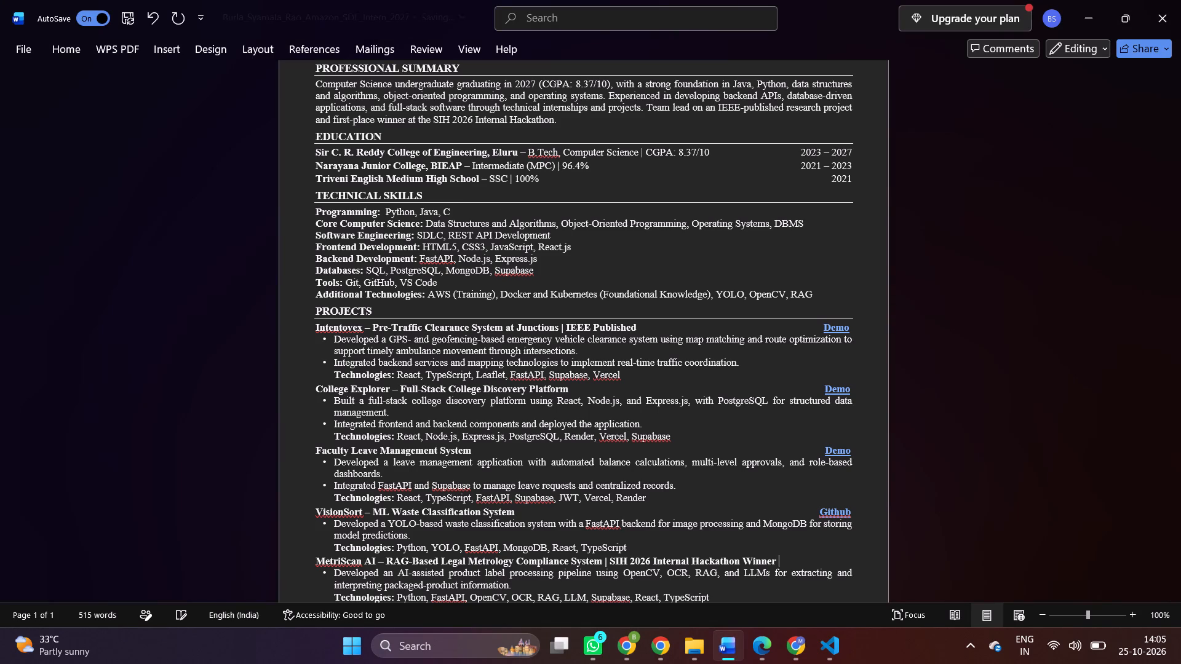
click(159, 50)
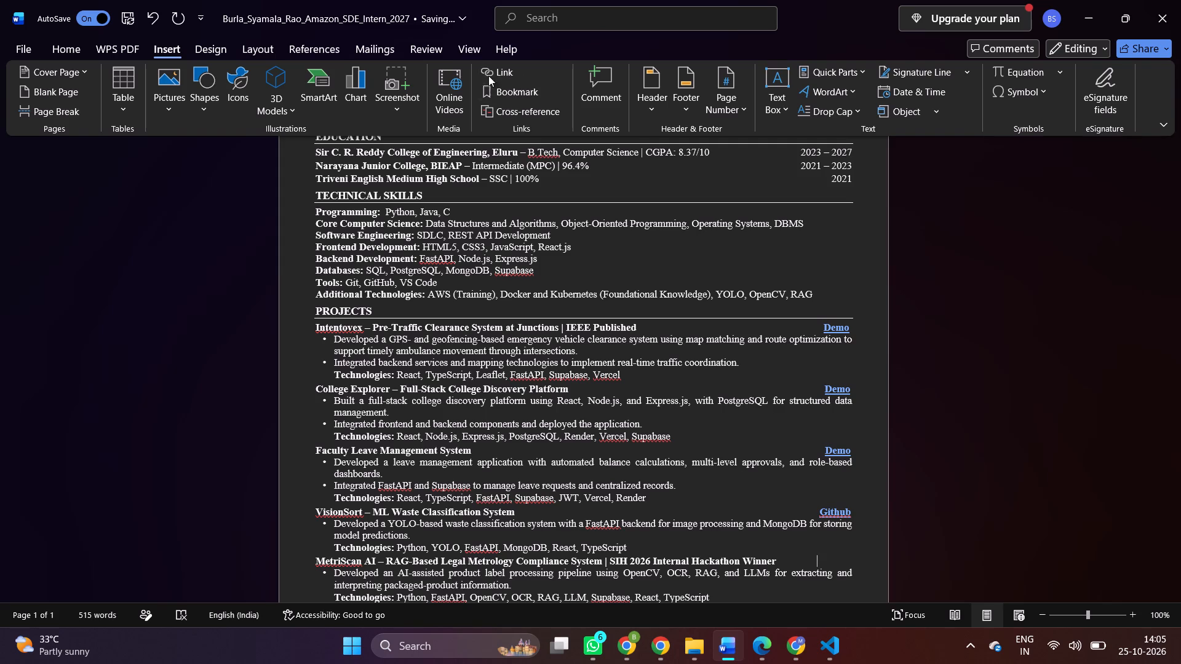
click(487, 70)
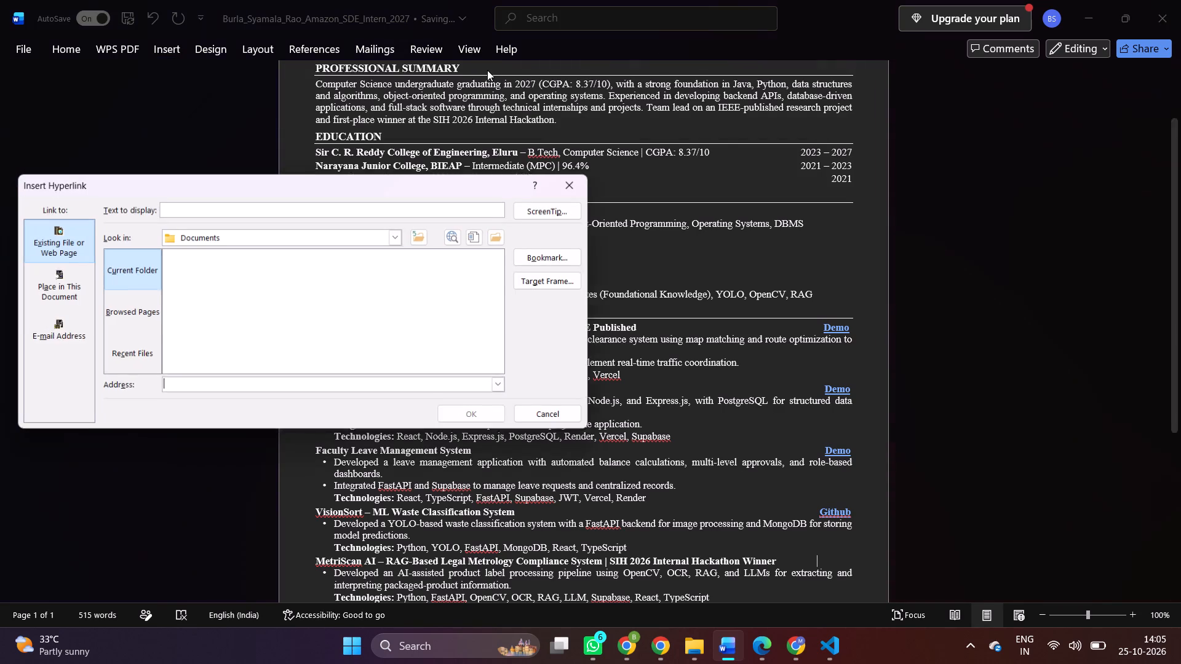
key(ctrl+v)
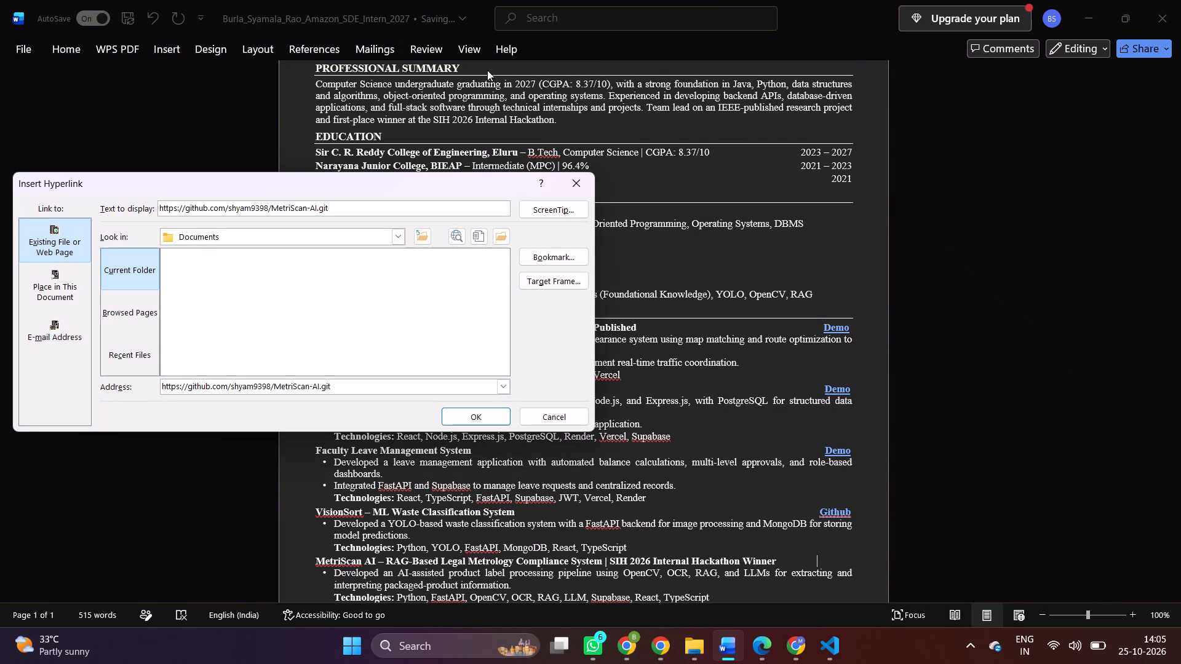
click(340, 206)
key(ctrl+a)
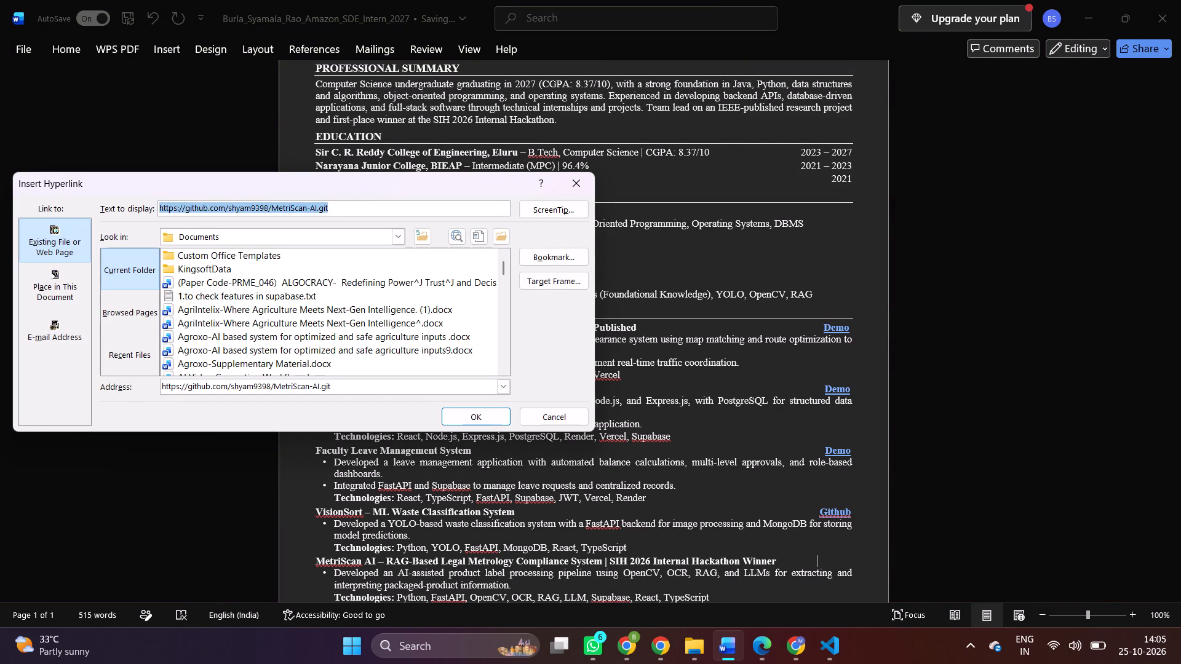
key(BackSpace)
text(Github)
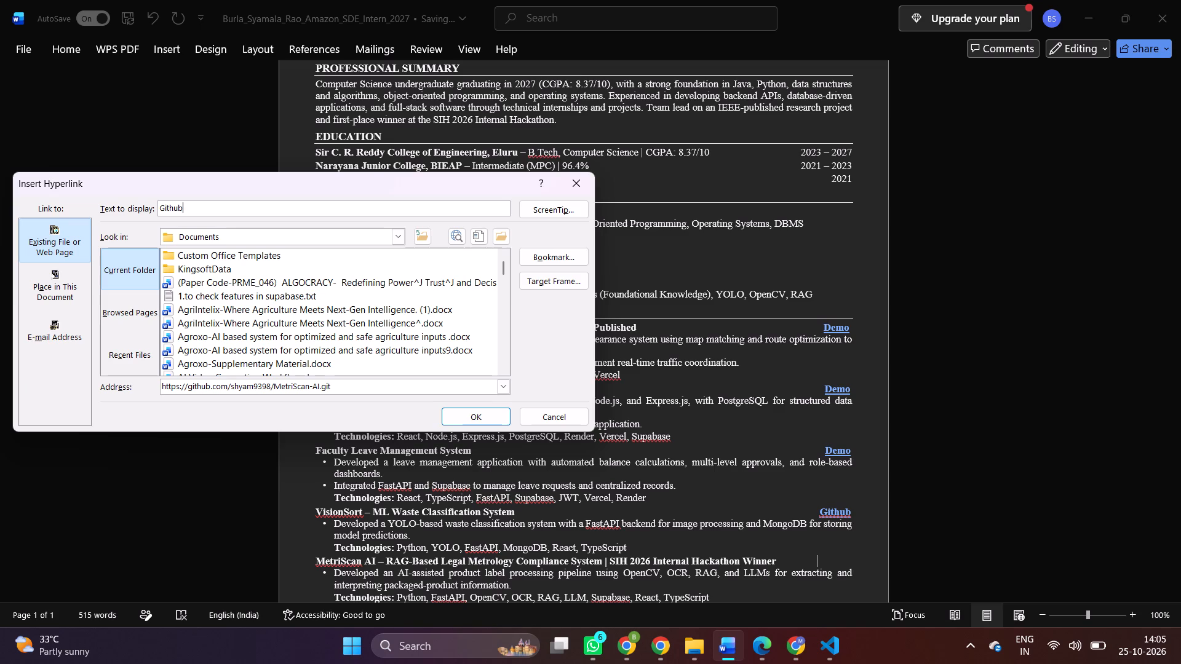
key(Return)
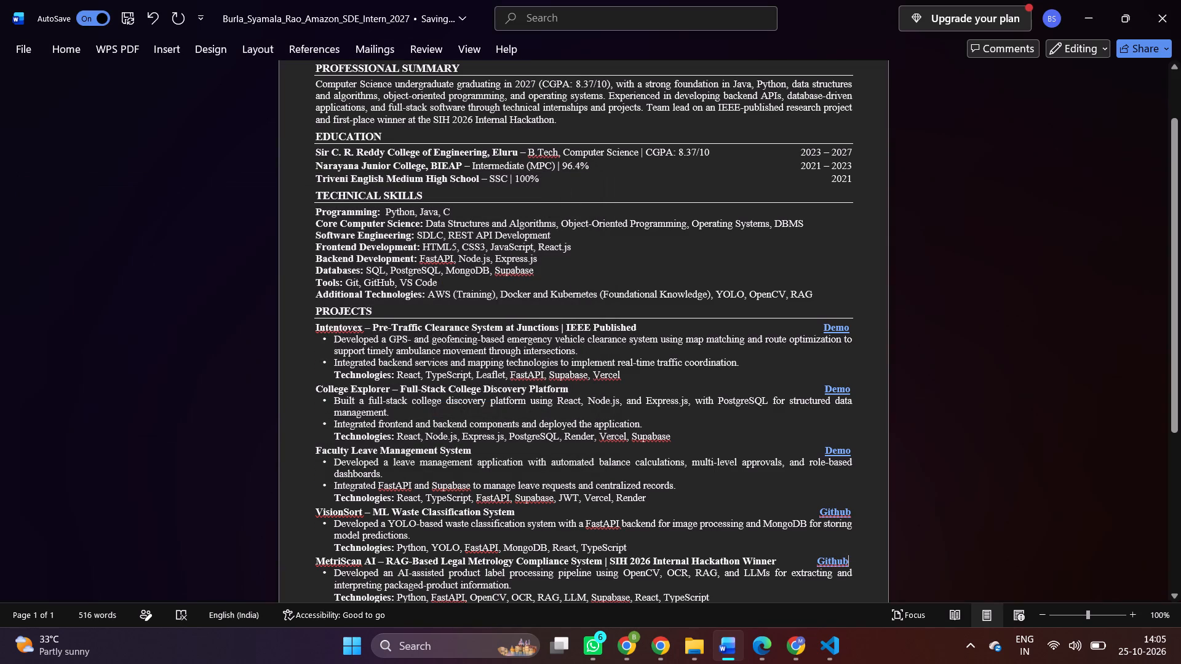
Correct the capitalisation of the MetriScan AI link text to GitHub.
click(833, 561)
key(Right)
key(BackSpace)
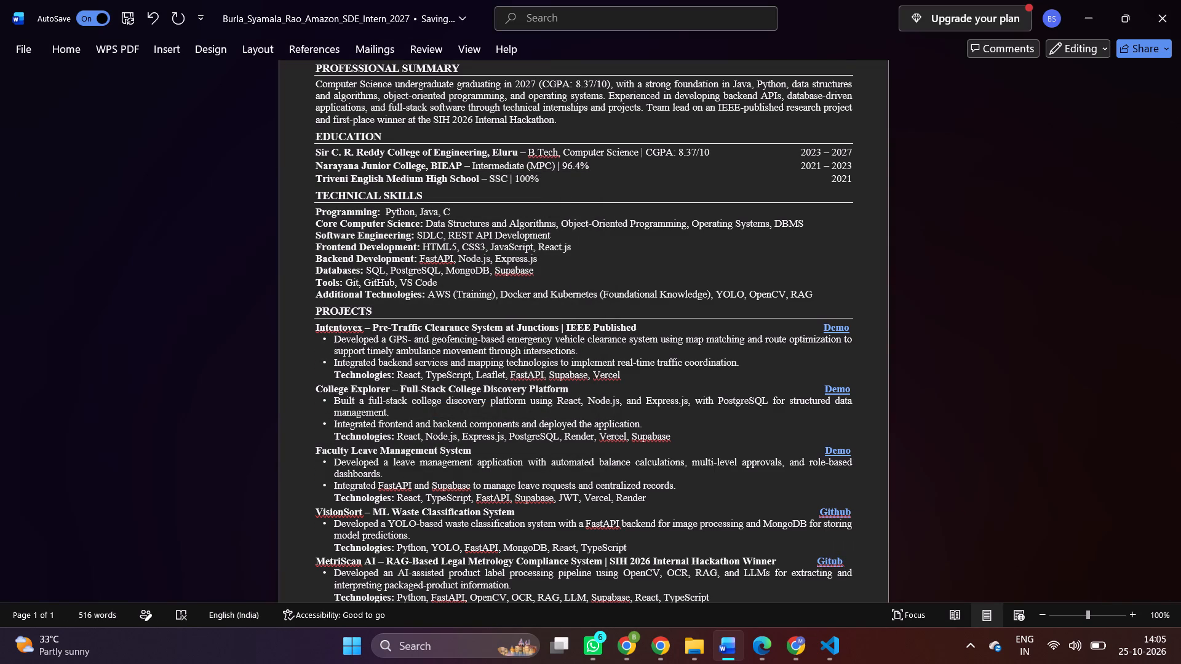
key(shift+h)
key(Up)
key(Up)
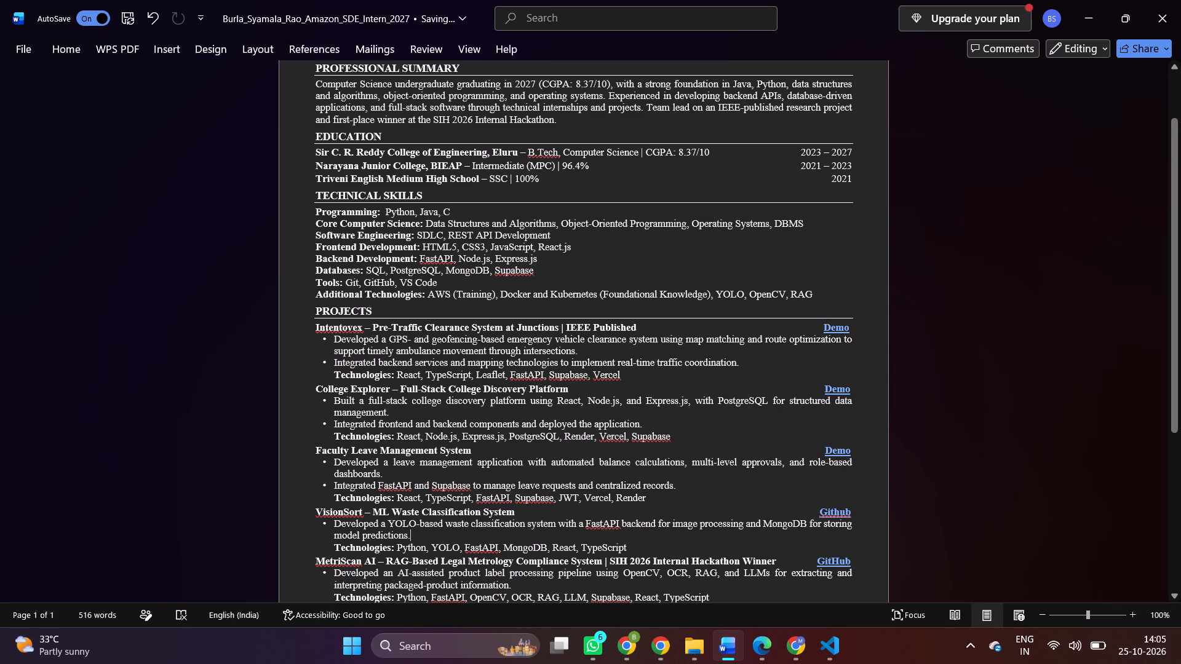
Change the VisionSort link text to GitHub and remove a preceding space so the link fits on its heading line.
click(840, 515)
key(BackSpace)
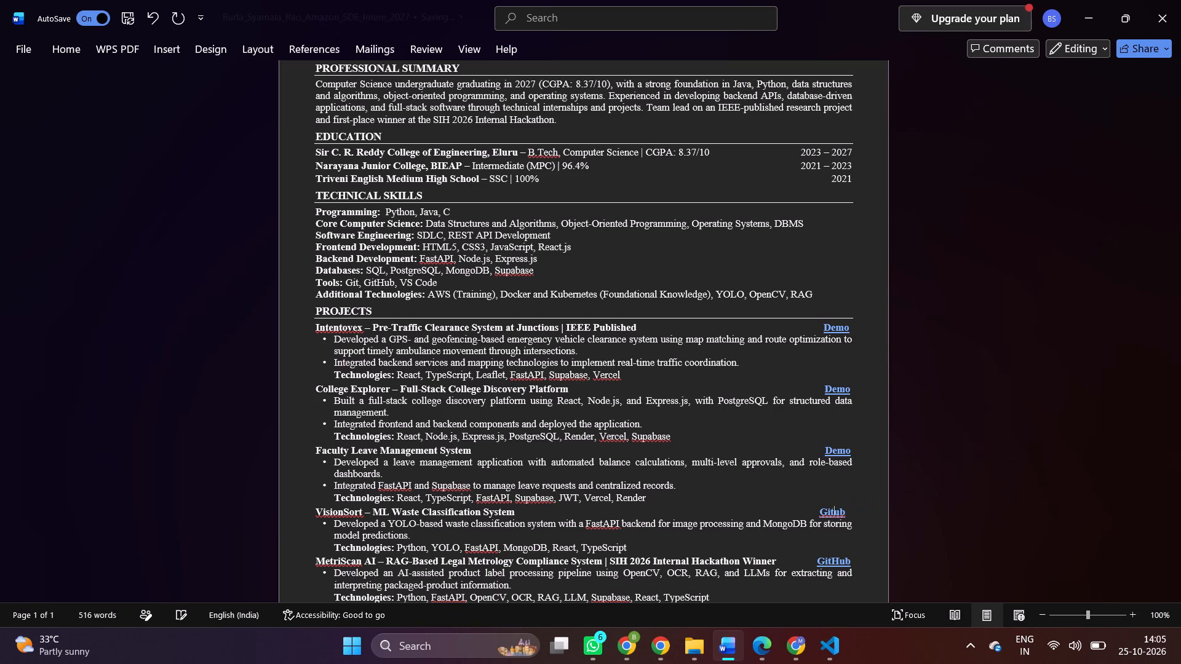
key(shift+h)
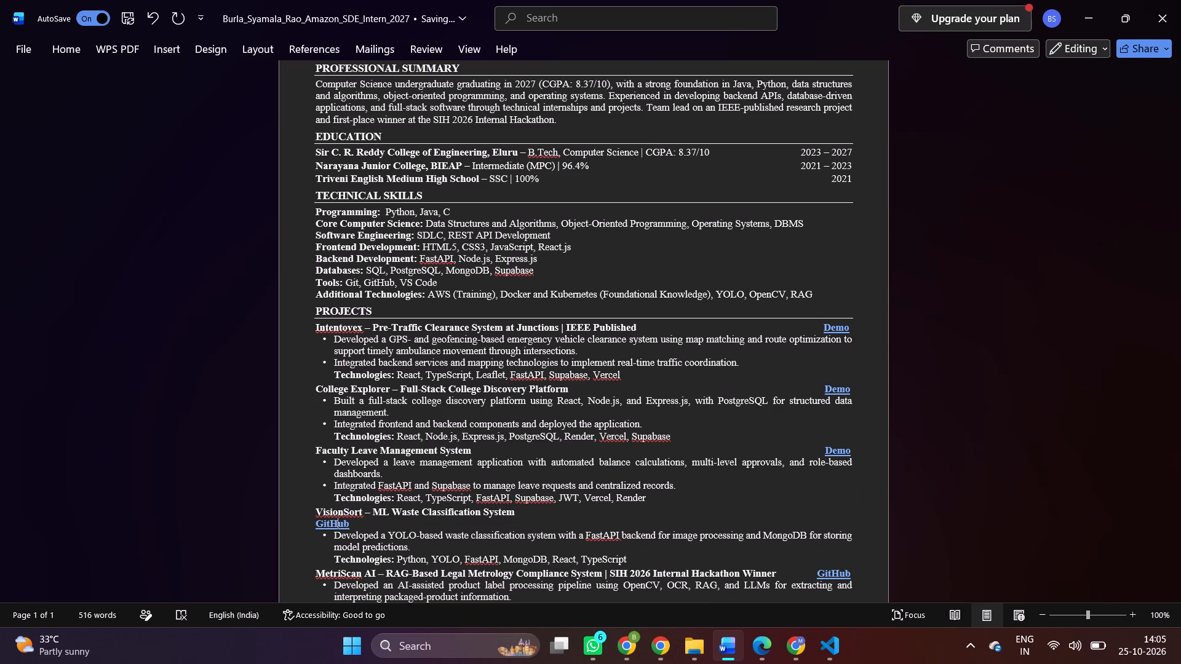
key(Left)
key(Left)
key(Left)
key(Left)
key(Left)
key(Right)
key(BackSpace)
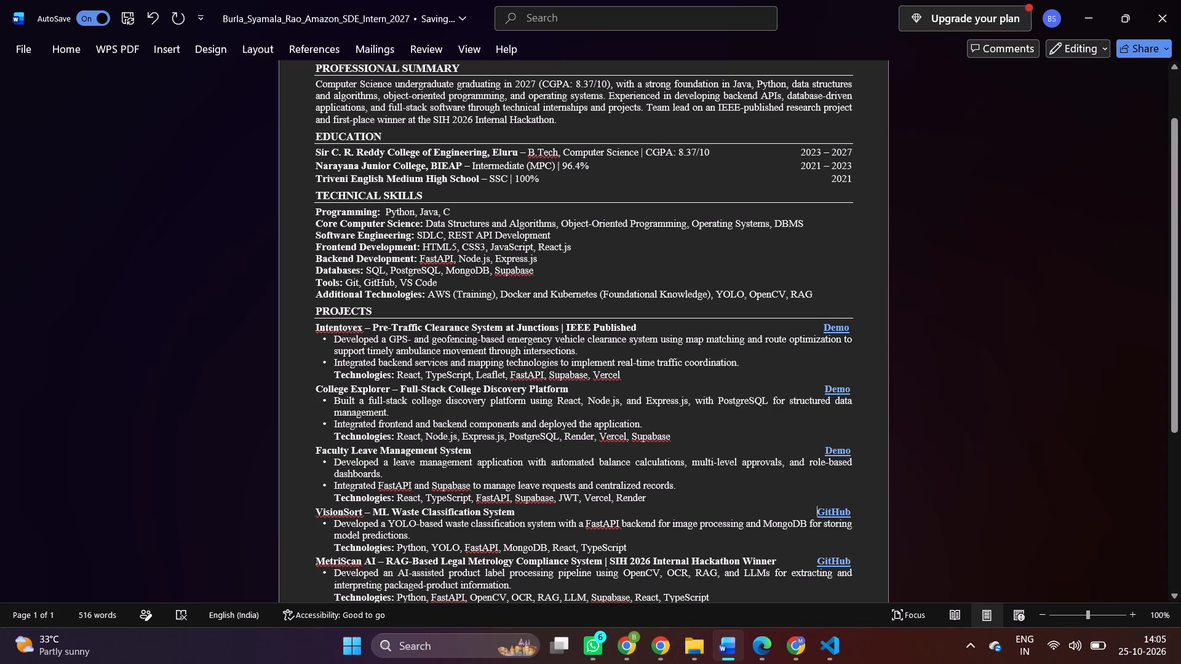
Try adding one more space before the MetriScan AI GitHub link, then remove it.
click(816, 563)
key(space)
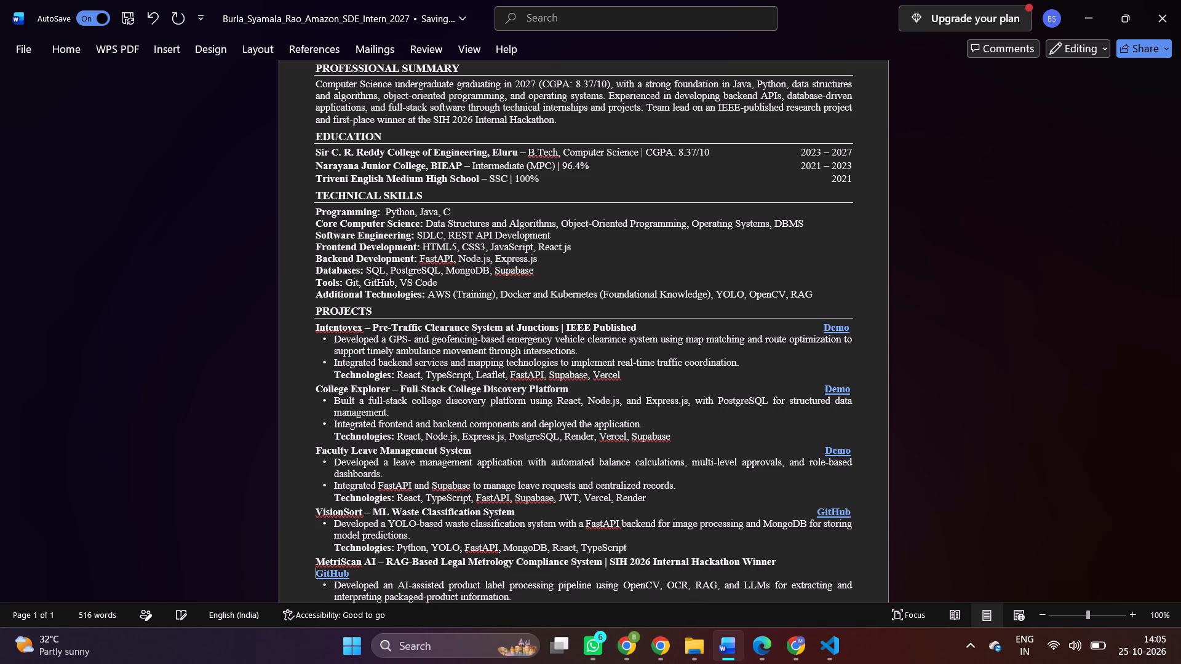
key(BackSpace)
Test the résumé's VisionSort and MetriScan AI GitHub links by opening each in the browser and returning to the document.
scroll(717, 551, down, 1)
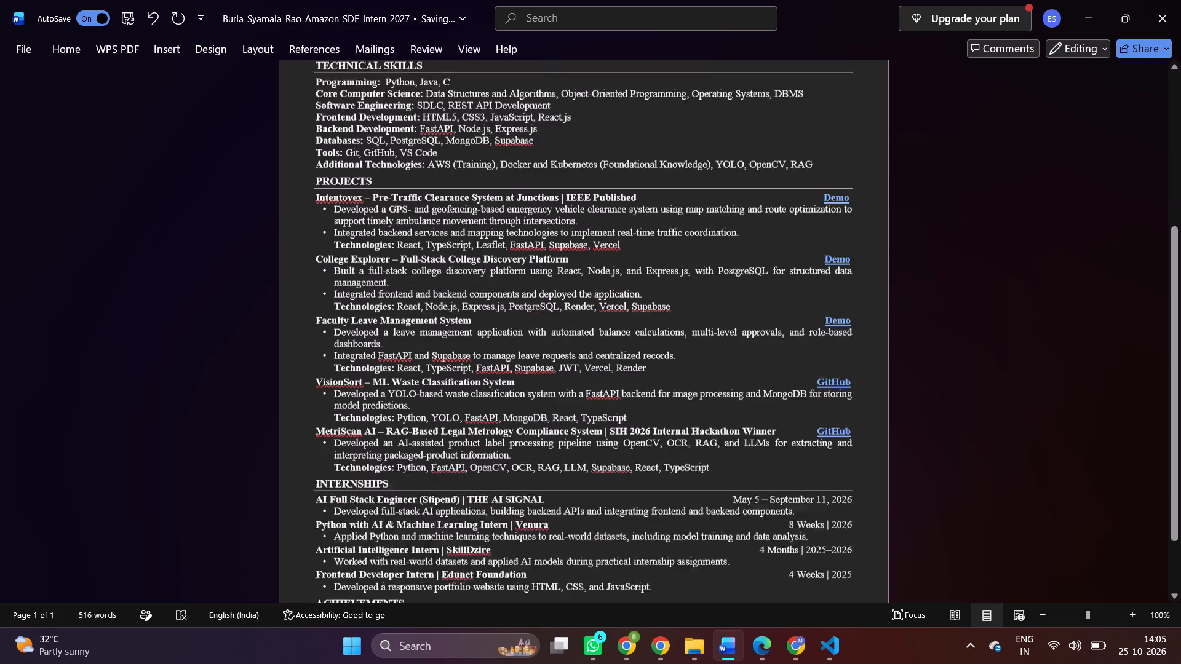
scroll(717, 551, down, 1)
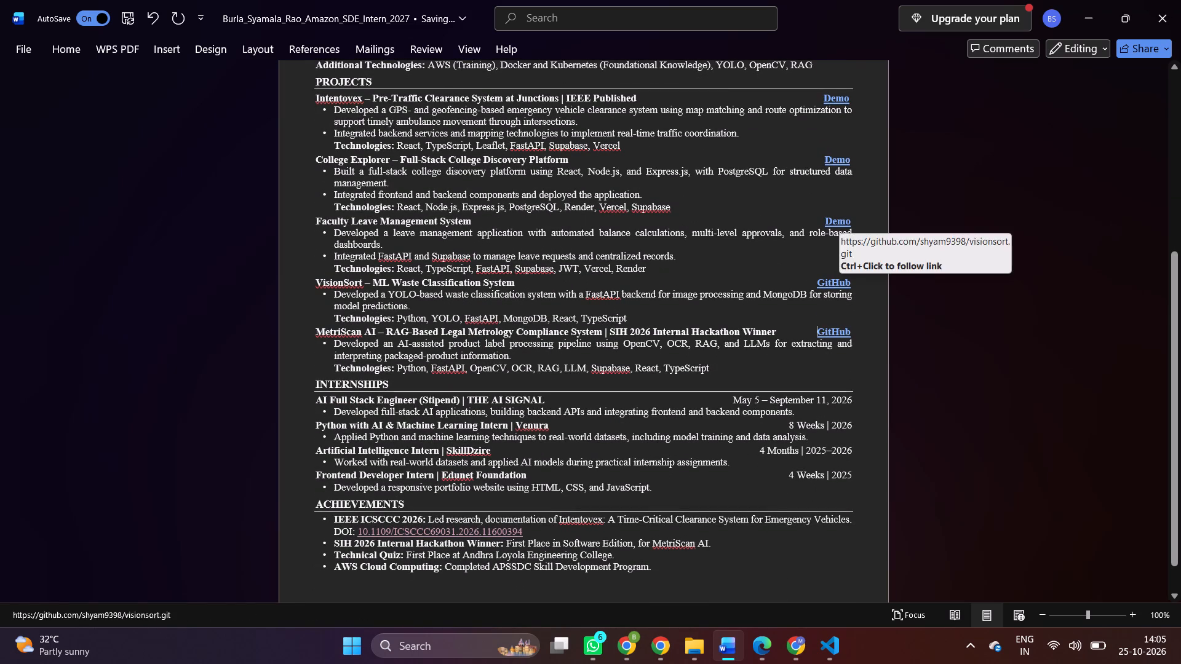
ctrl+click(835, 286)
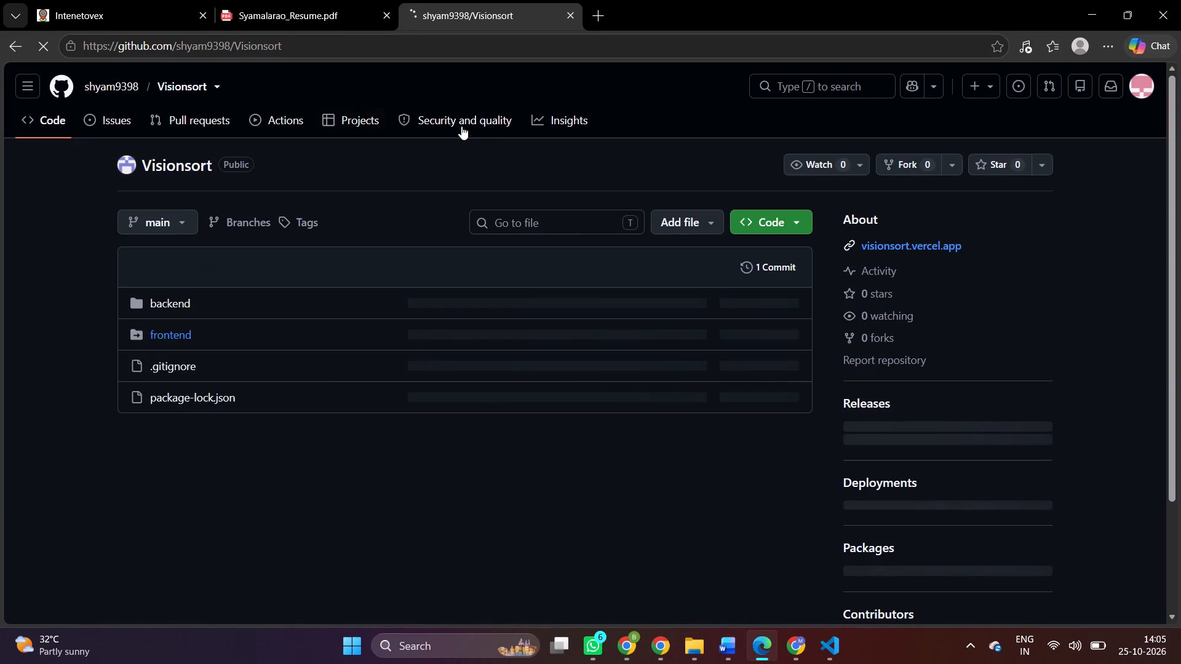
click(1096, 19)
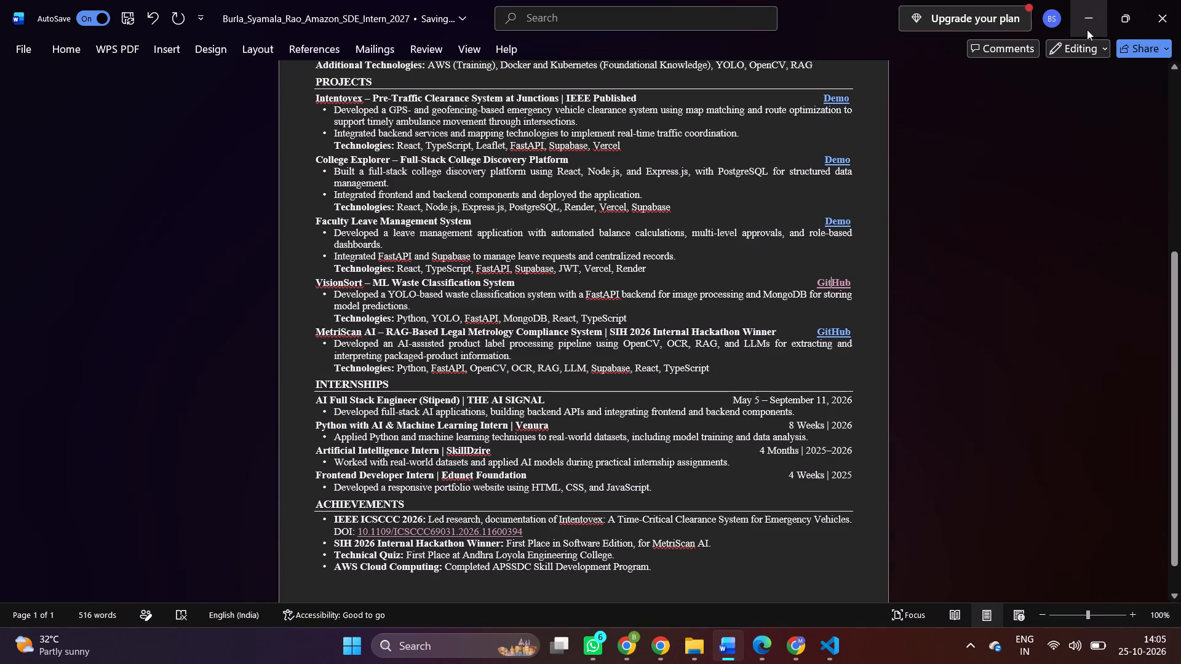
ctrl+click(824, 332)
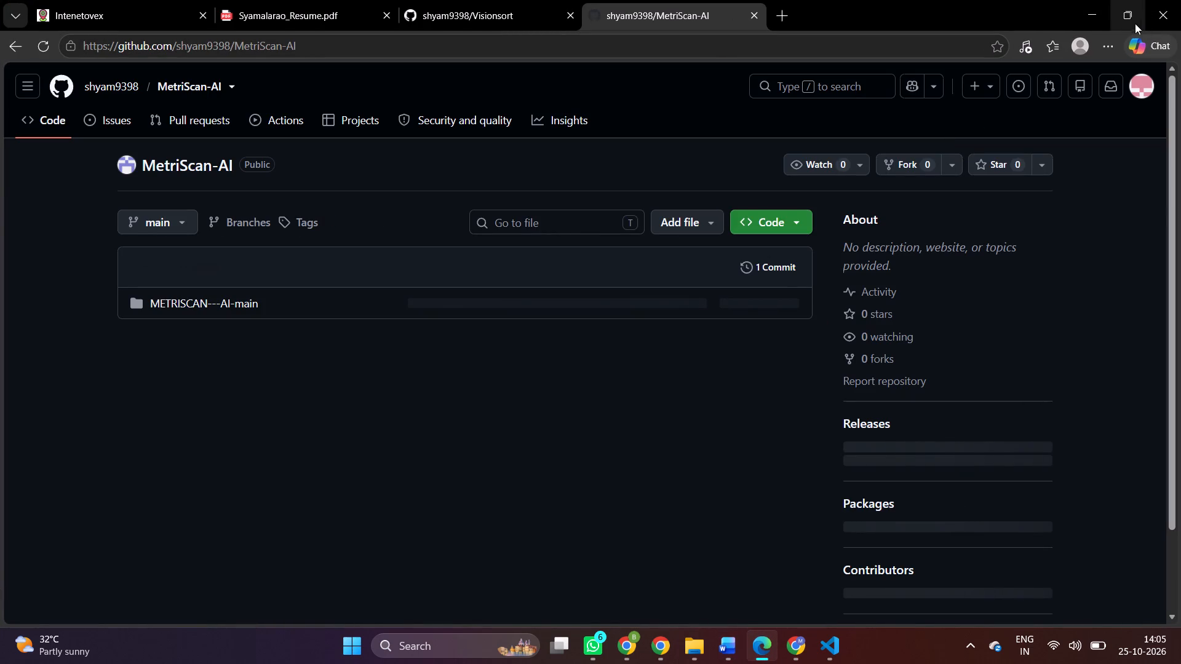
click(1076, 23)
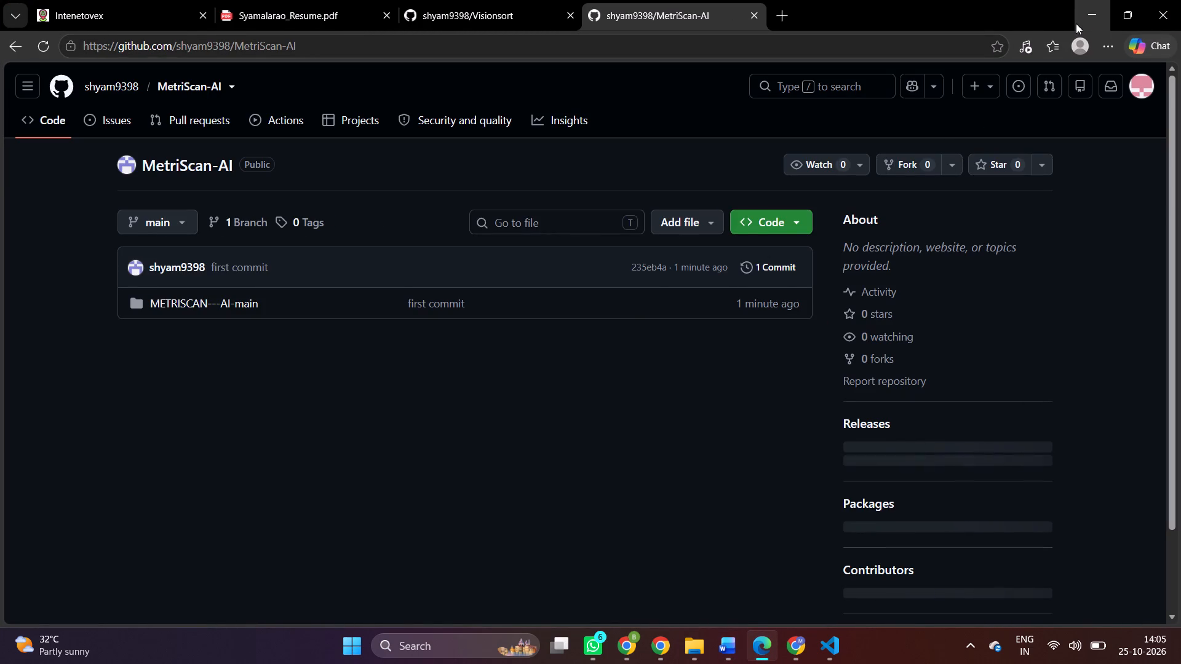
Test the Demo links of Faculty Leave Management System, College Explorer and Intentovex, opening the Intentovex one a second time.
ctrl+click(843, 222)
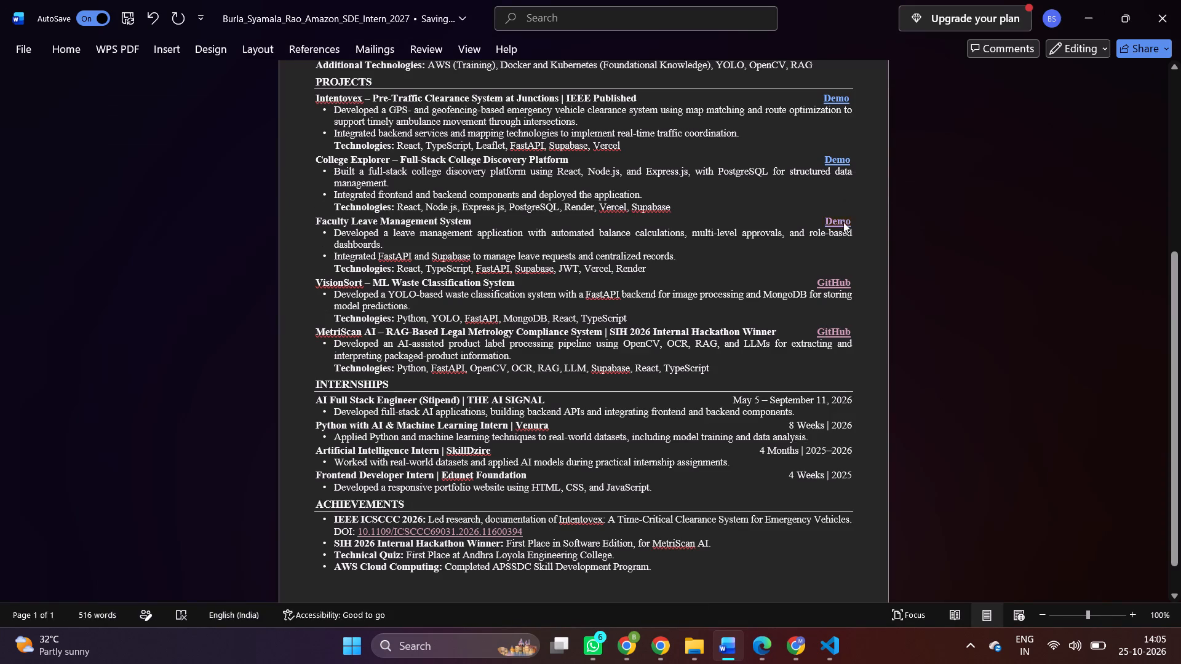
click(1087, 21)
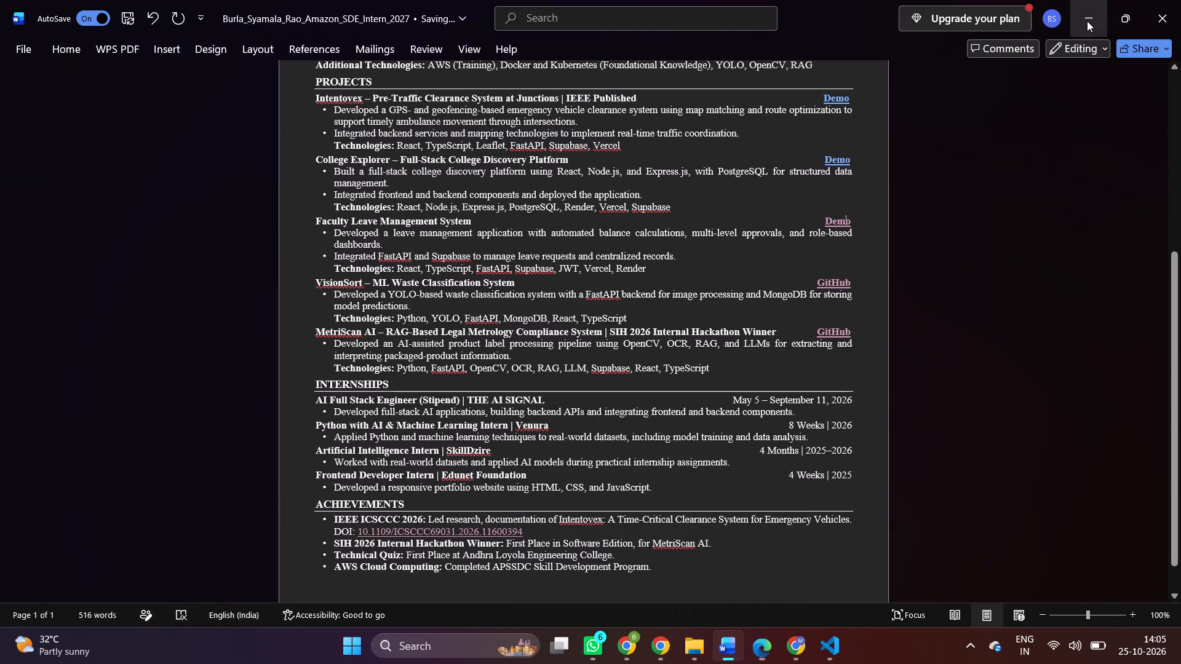
ctrl+click(837, 162)
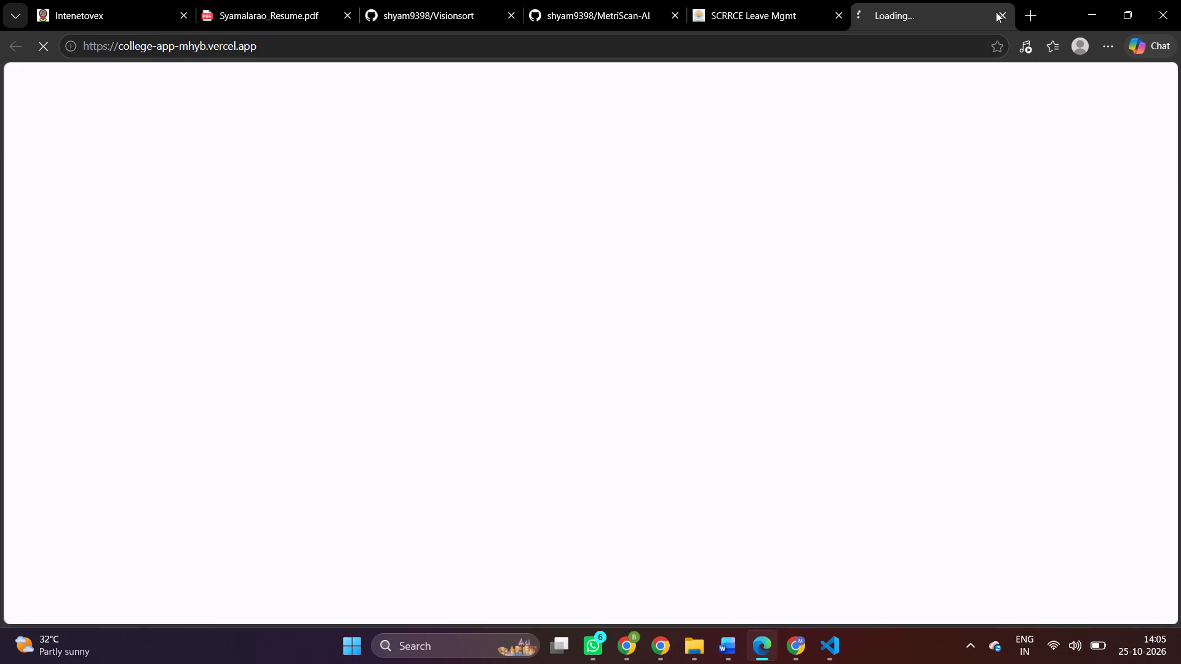
click(1091, 16)
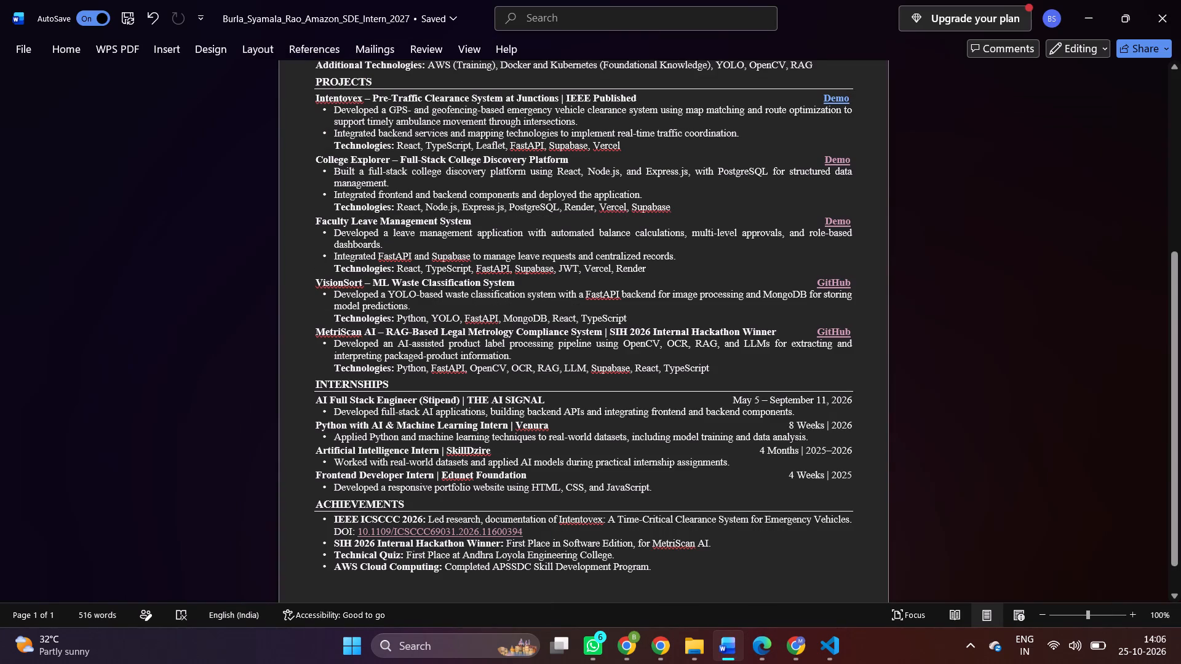
ctrl+click(831, 103)
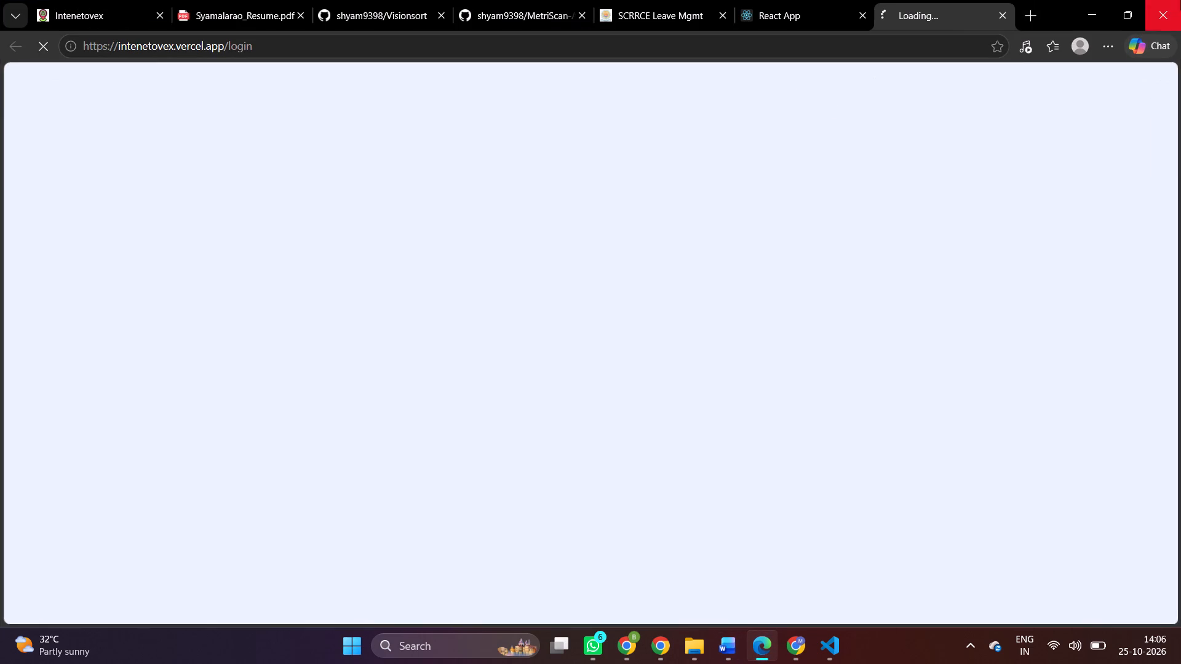
click(1081, 7)
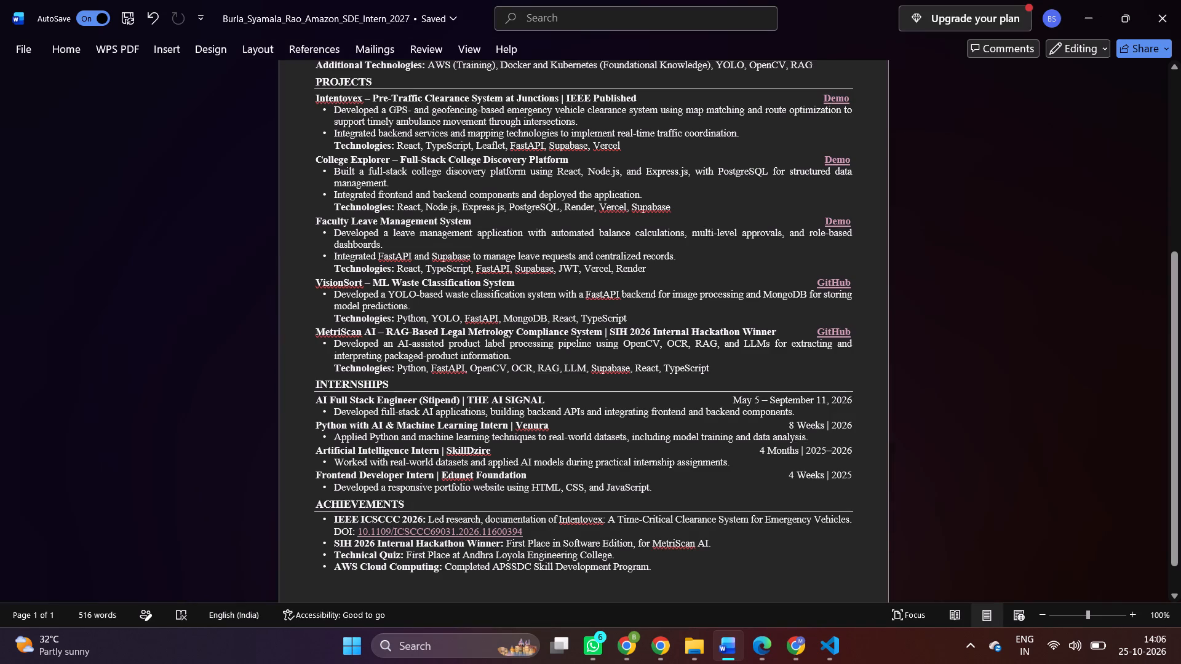
ctrl+click(833, 102)
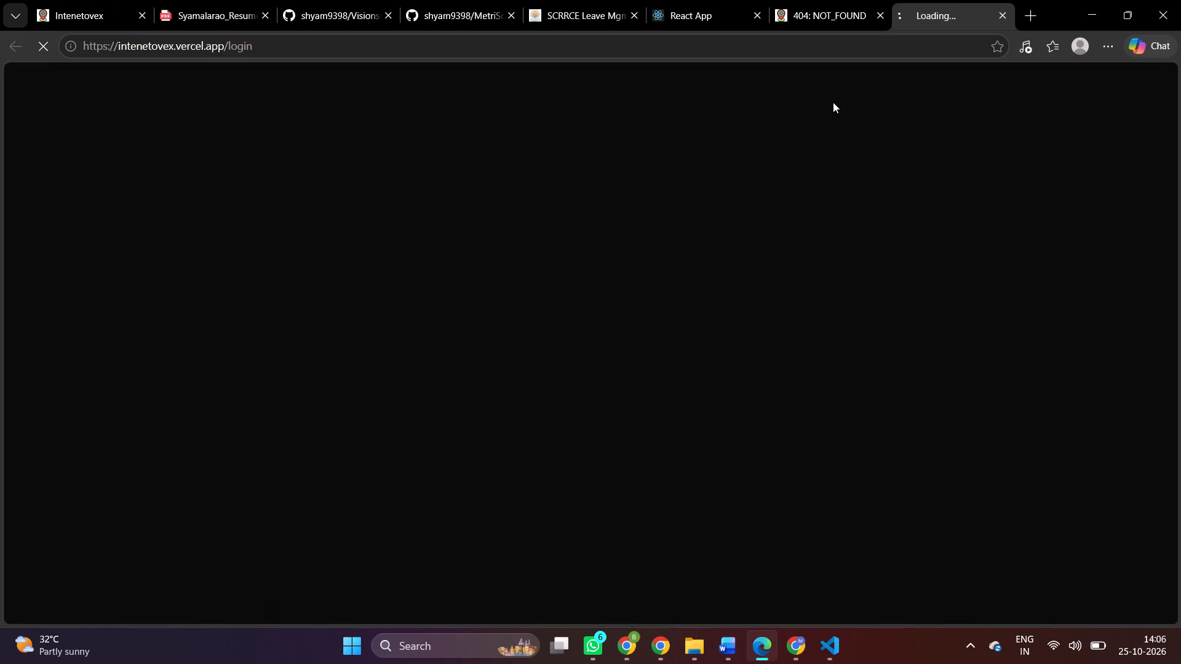
click(1088, 16)
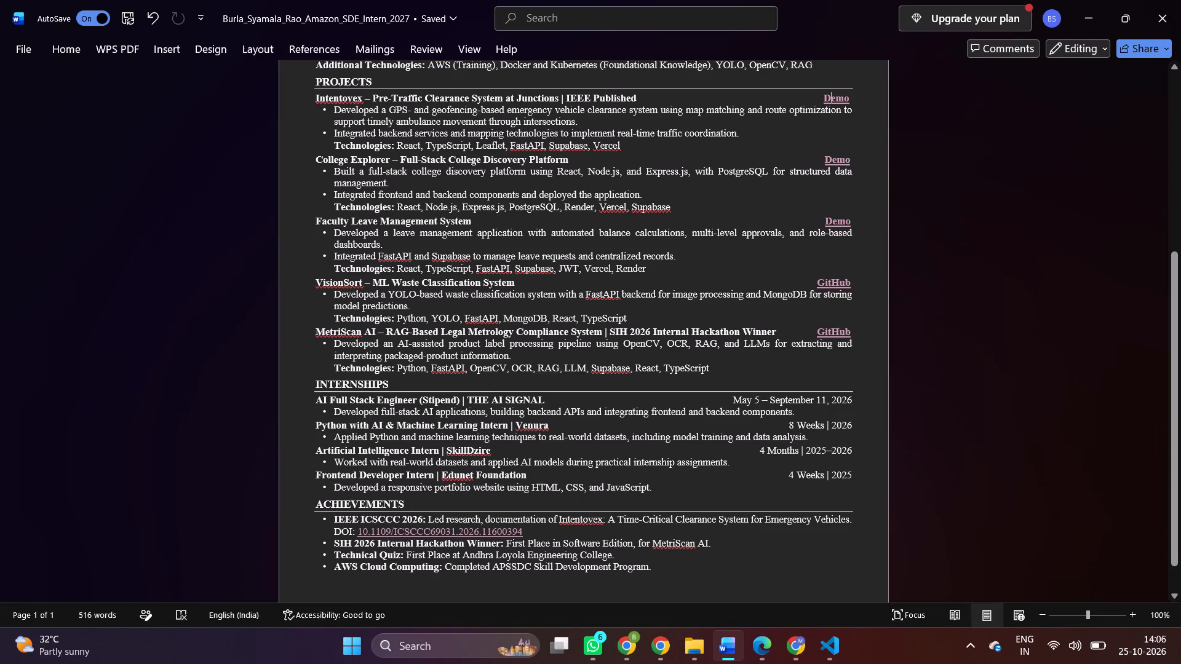
Switch to Chrome, open the intenetovex deployment from the Vercel project list, and copy its full login page address.
click(637, 641)
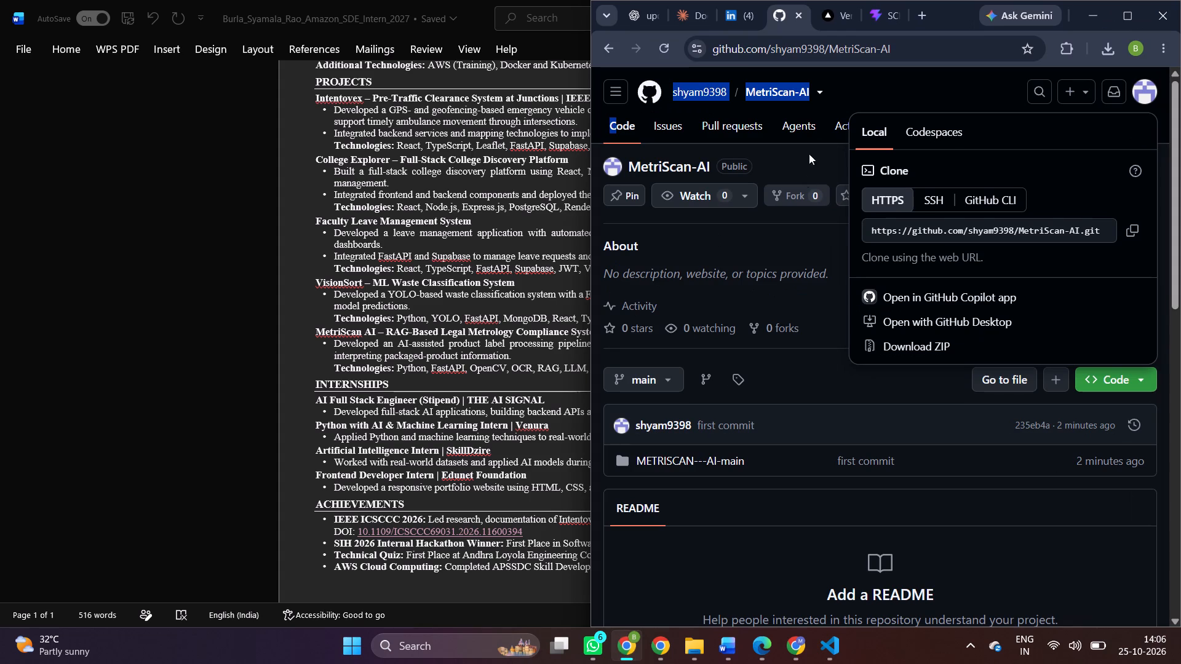
click(836, 15)
scroll(852, 263, down, 2)
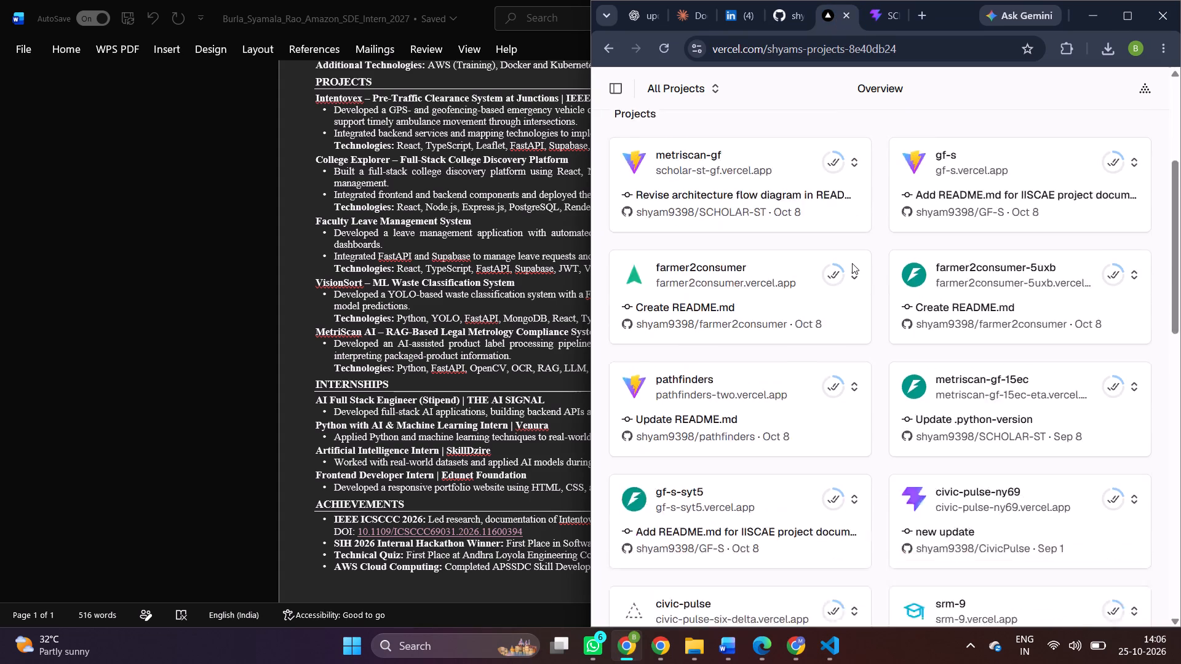
scroll(852, 263, down, 4)
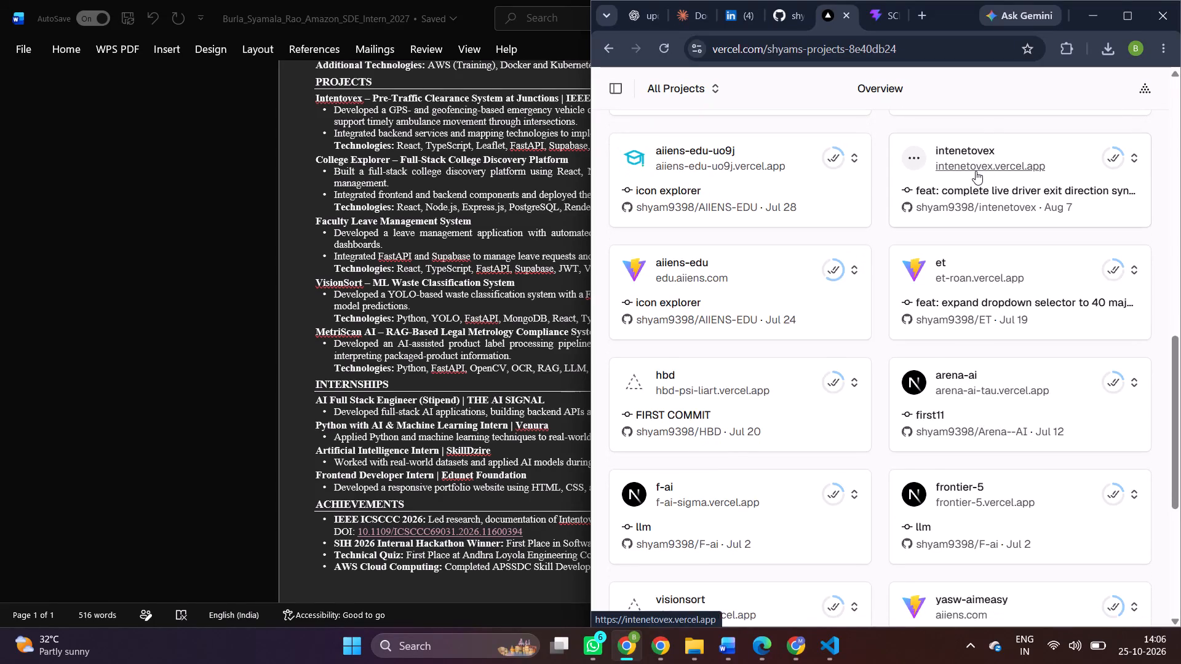
click(727, 279)
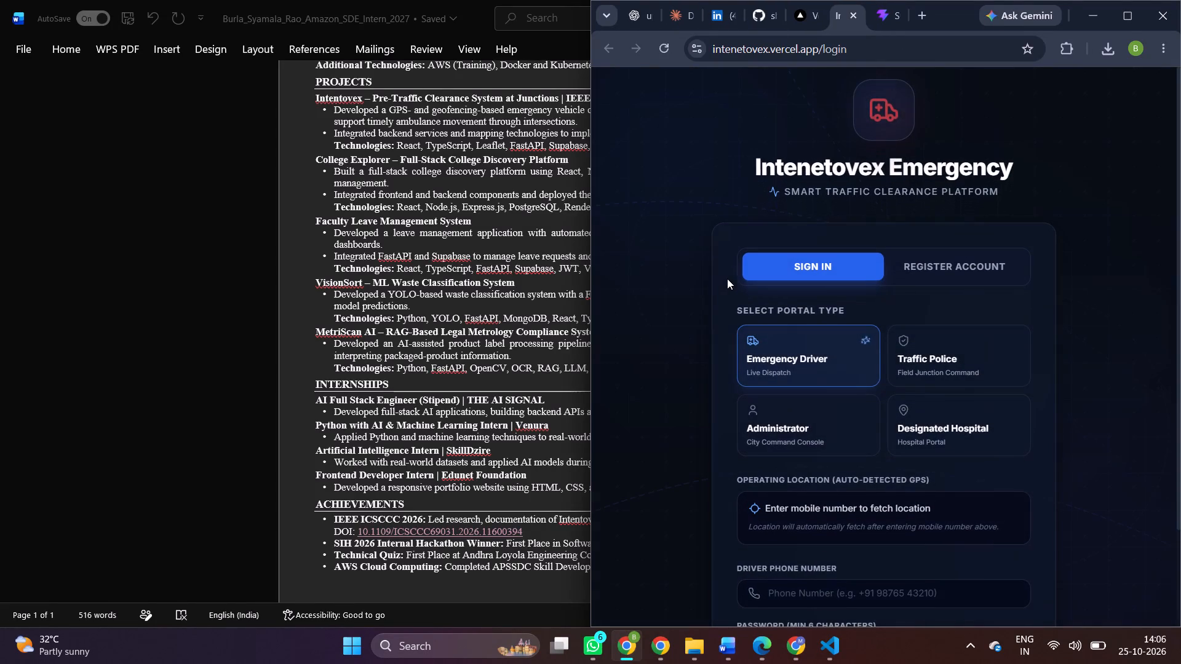
click(790, 46)
click(790, 46)
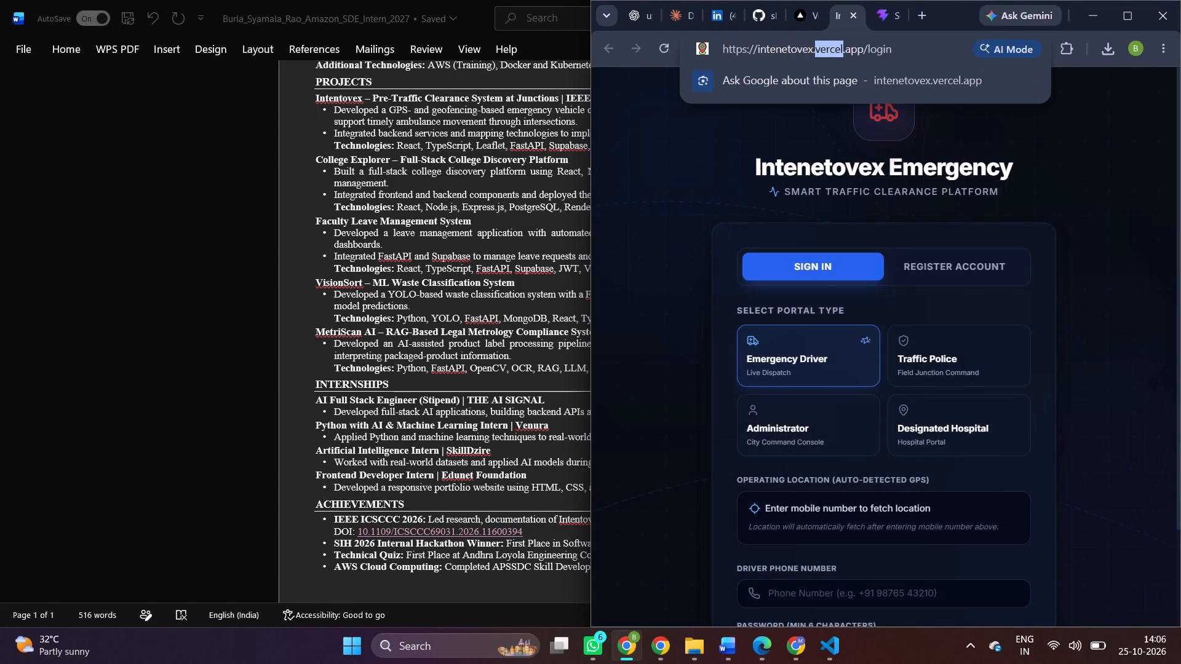
key(ctrl+a)
key(ctrl+c)
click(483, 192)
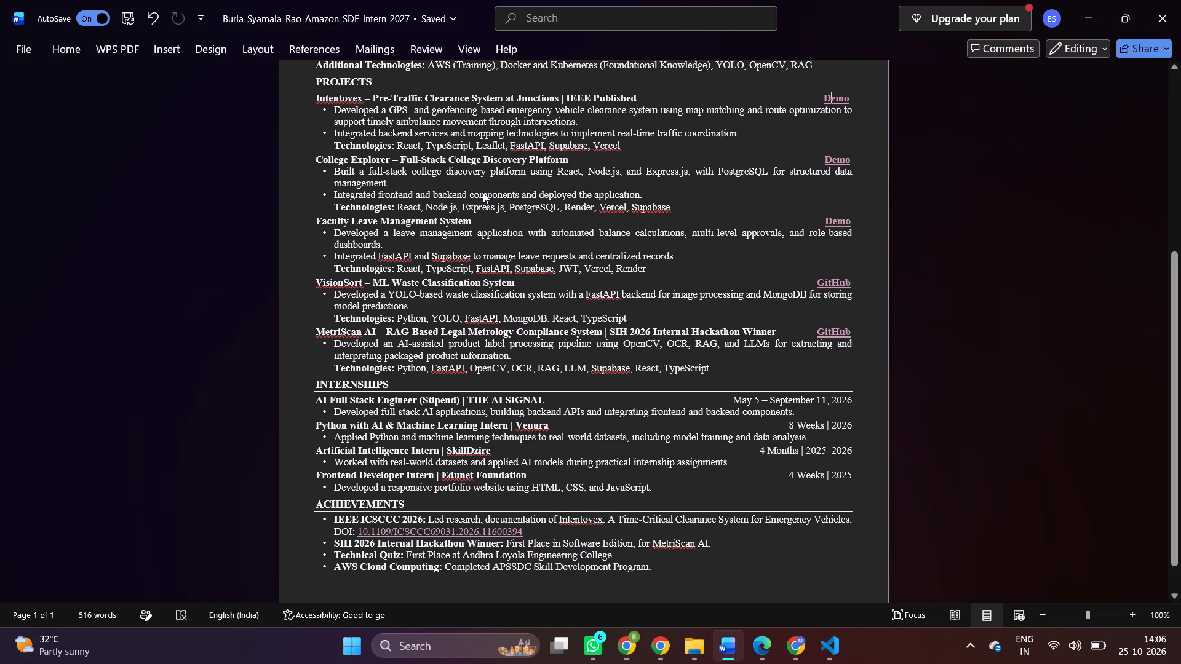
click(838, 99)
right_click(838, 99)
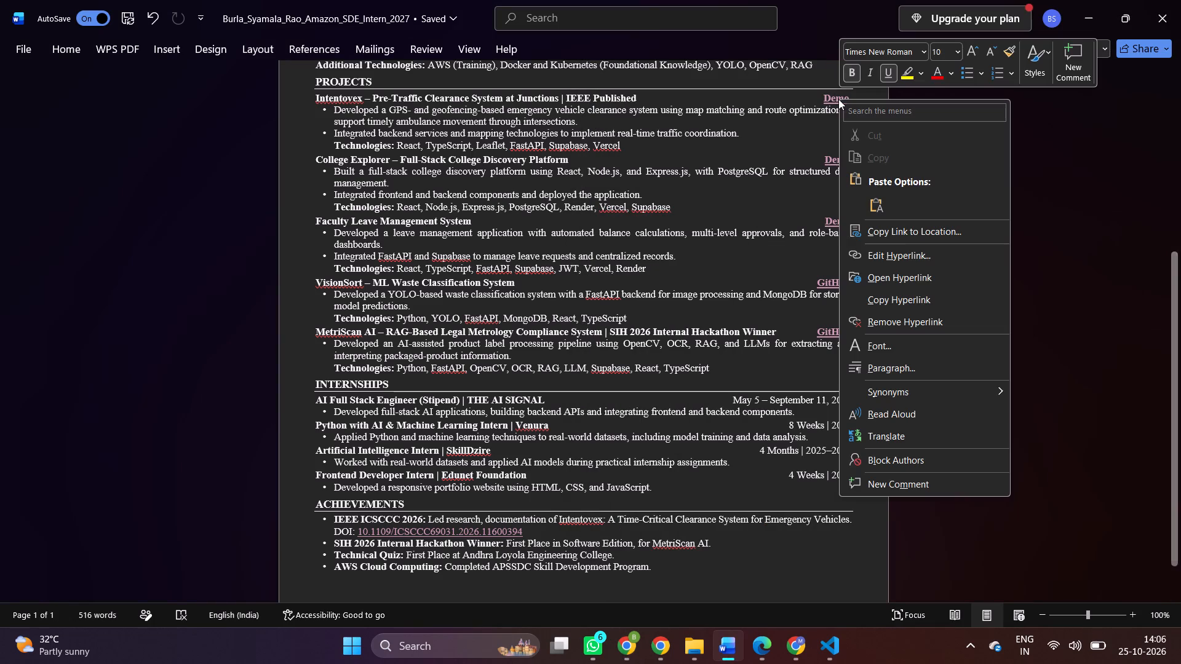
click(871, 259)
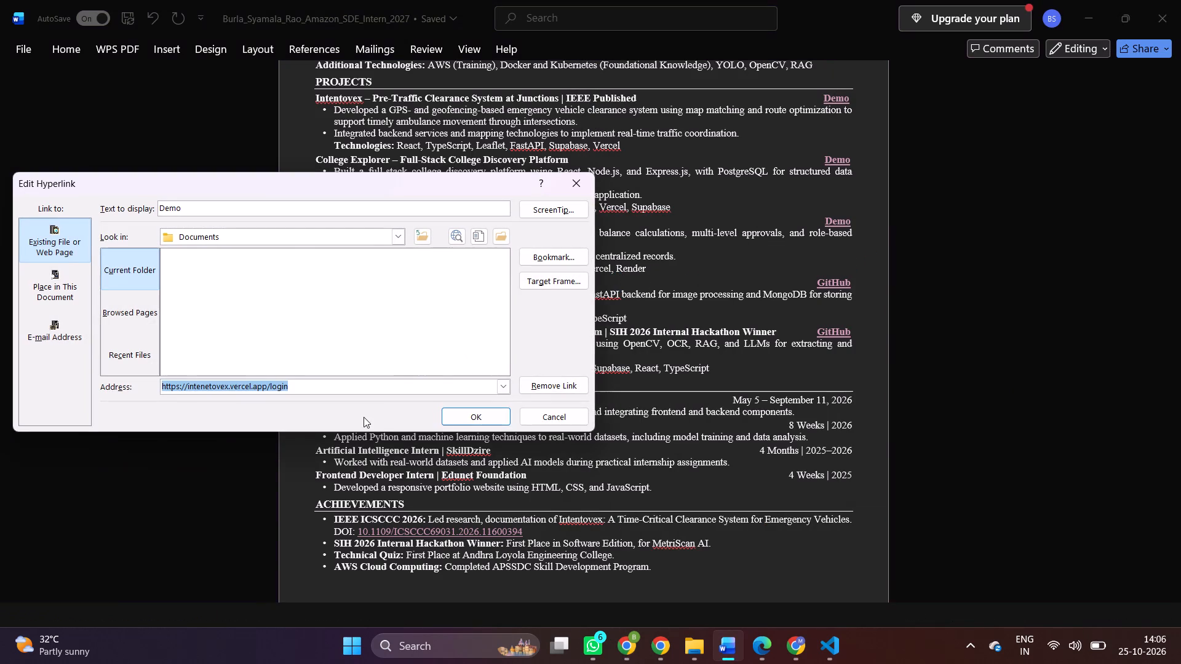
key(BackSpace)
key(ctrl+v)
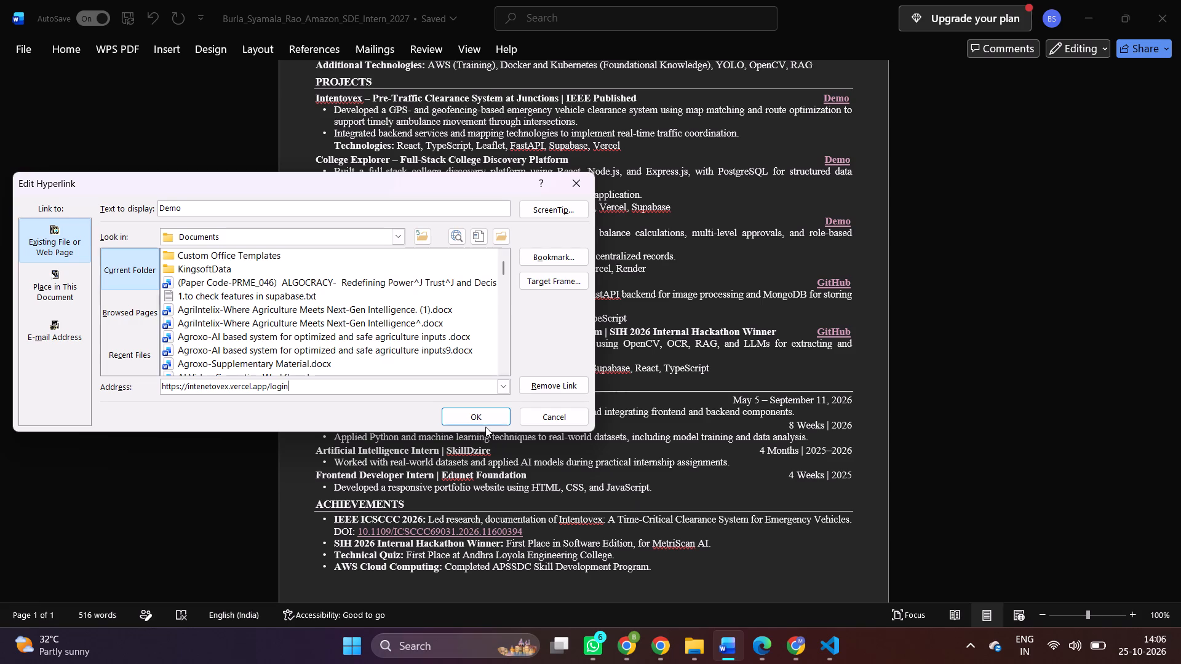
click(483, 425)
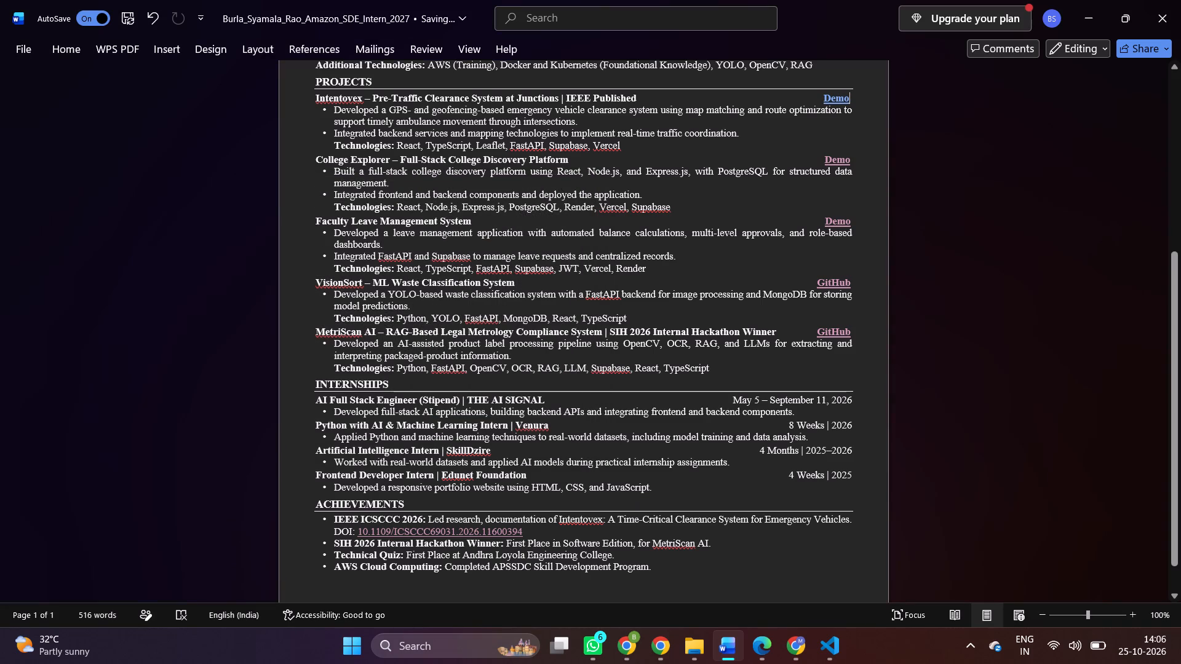
Test the edited Intentovex Demo link by opening it in the browser.
ctrl+click(828, 104)
ctrl+click(830, 100)
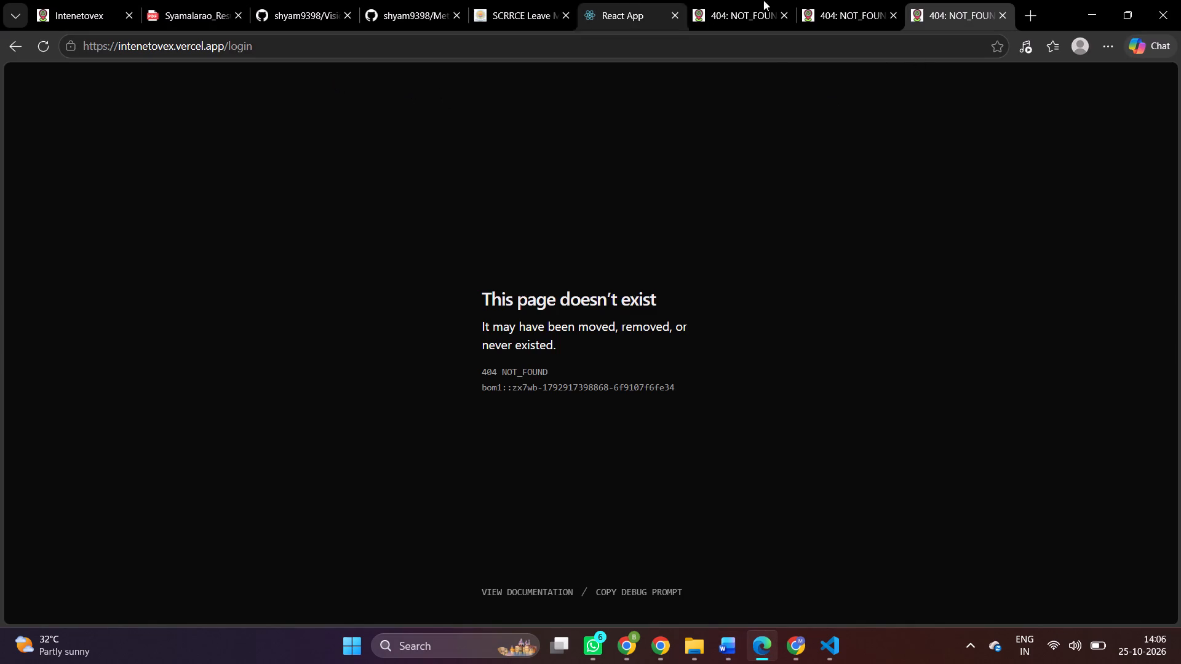
Copy the login page address from the Intenetovex page already open in Edge and return to the résumé.
click(64, 12)
click(194, 49)
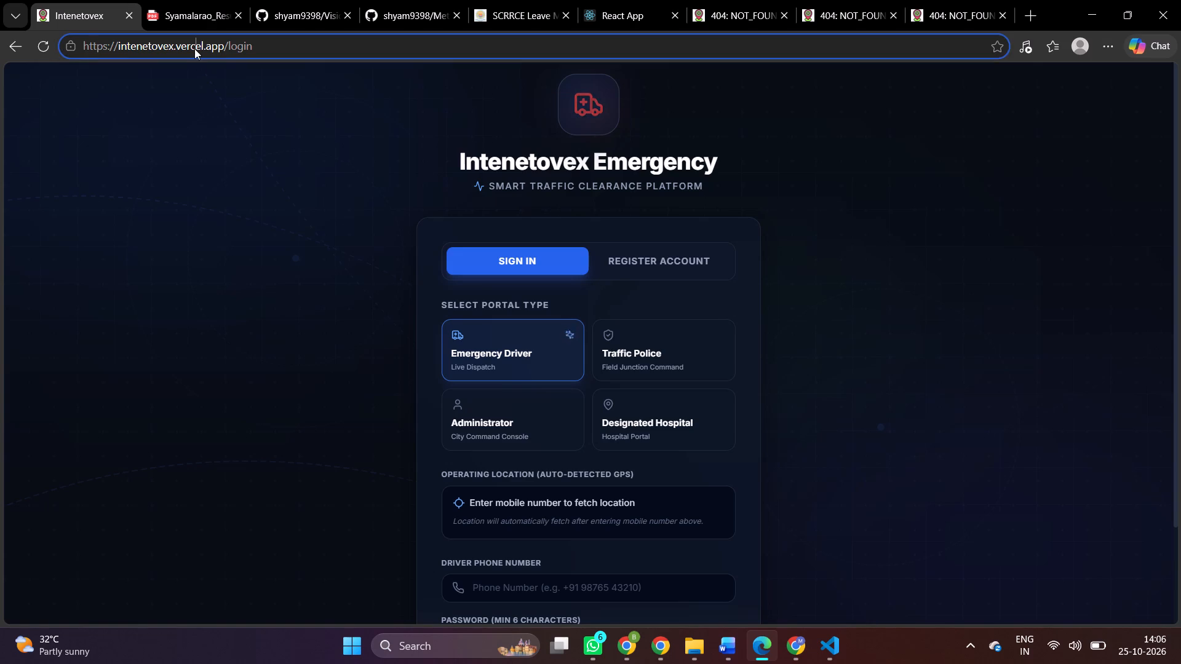
key(ctrl+c)
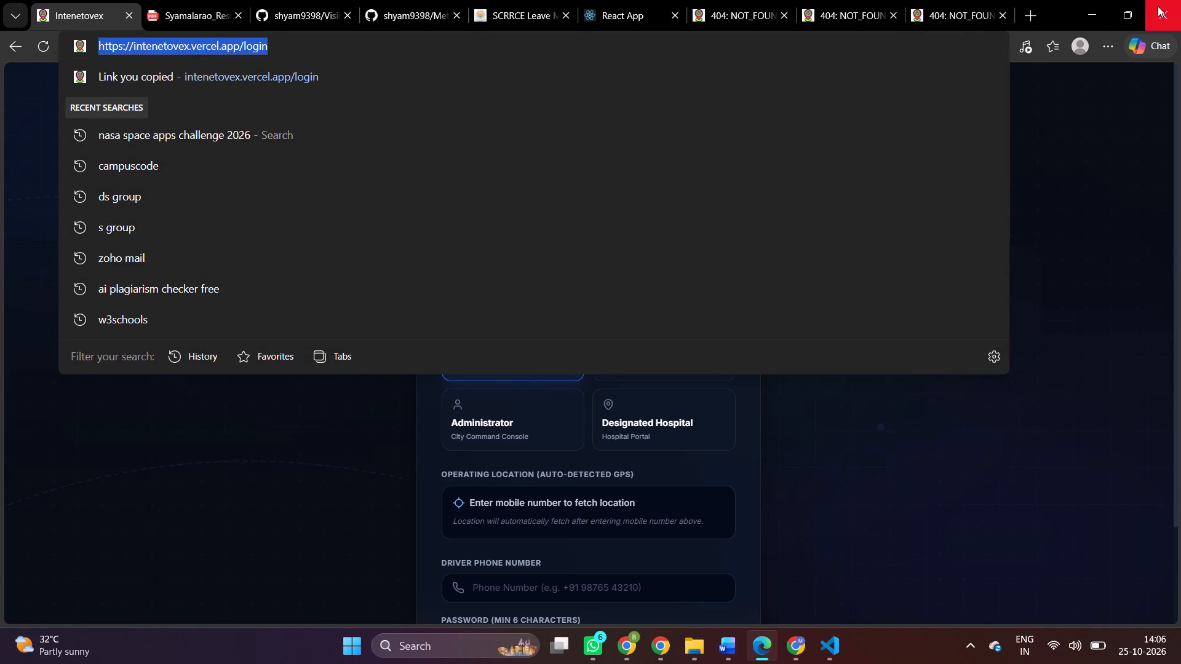
click(1092, 10)
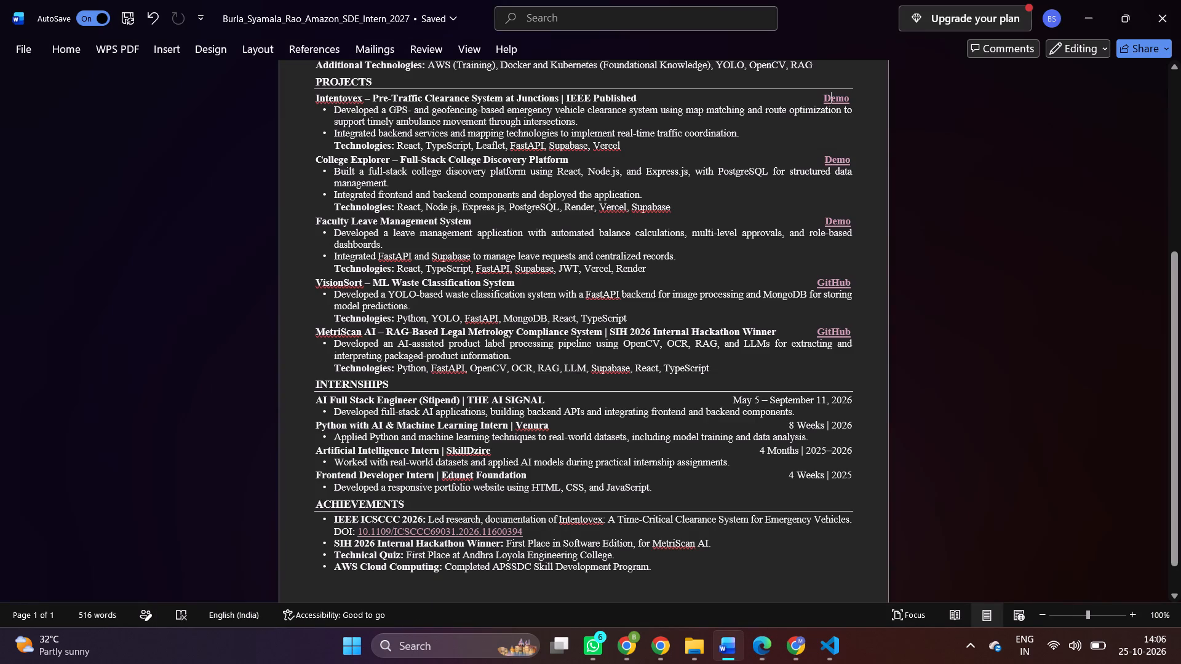
click(851, 101)
key(BackSpace)
key(BackSpace)
key(BackSpace)
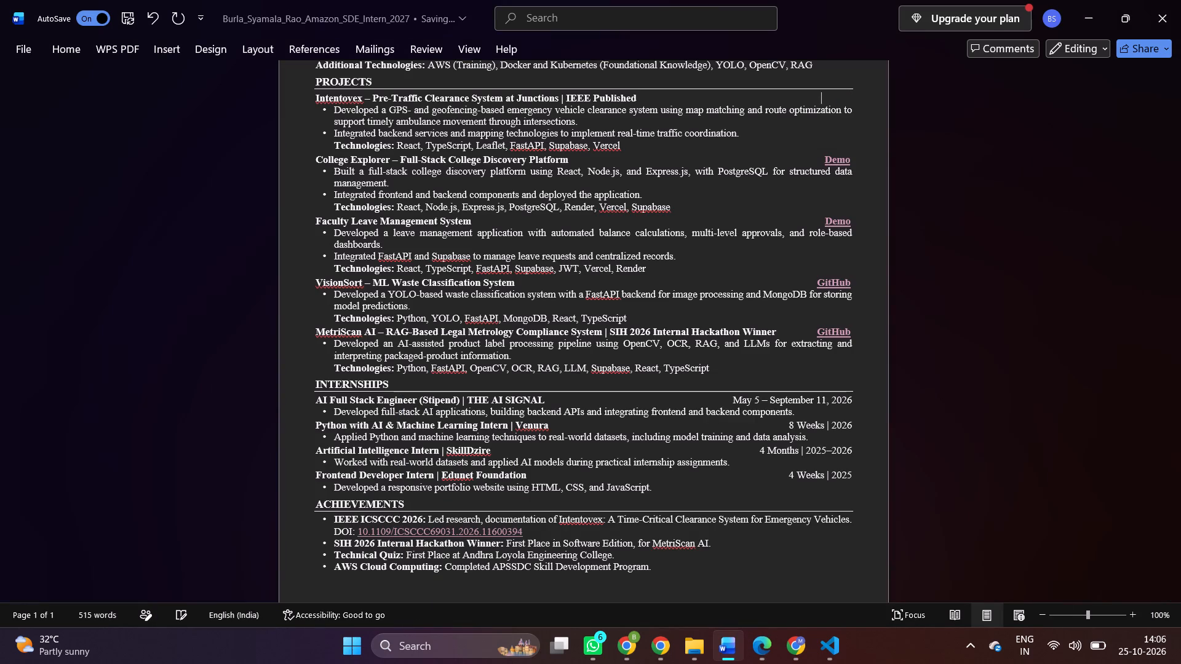
key(space)
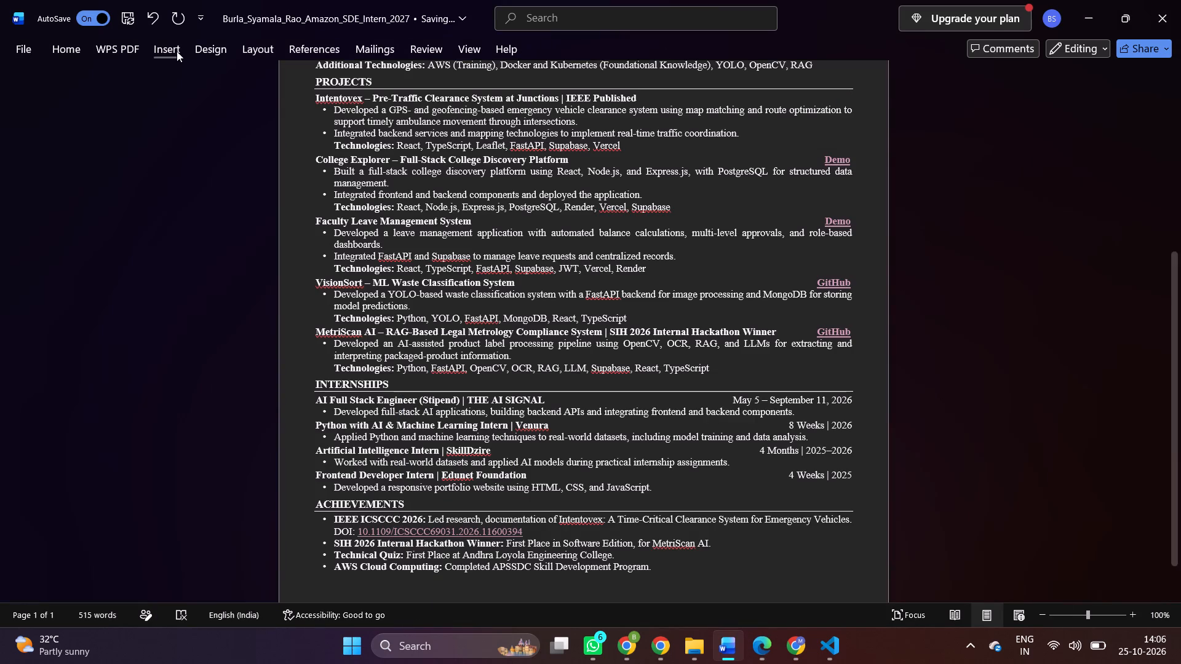
click(176, 51)
click(504, 69)
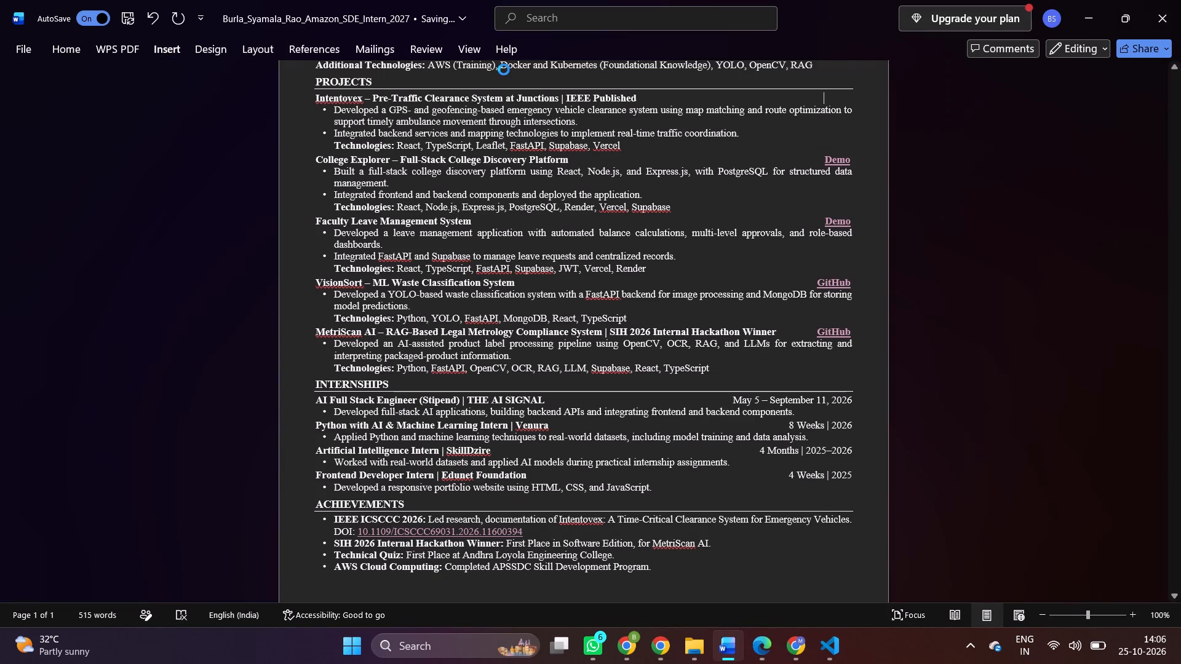
key(ctrl+v)
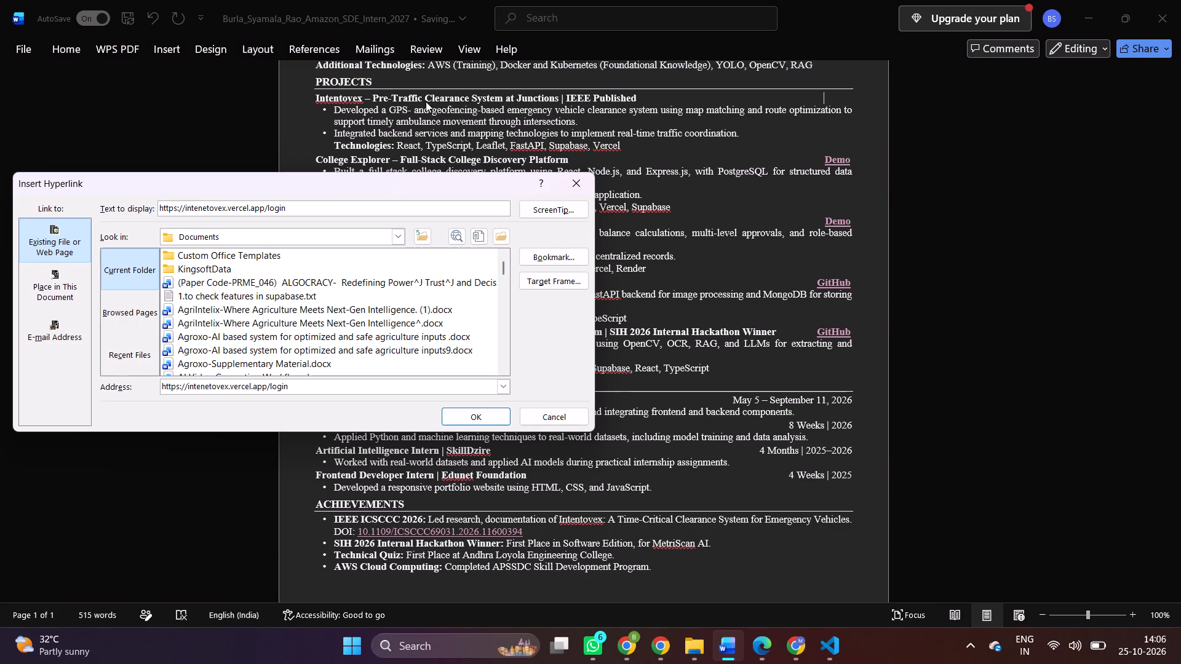
click(382, 210)
key(ctrl+a)
key(BackSpace)
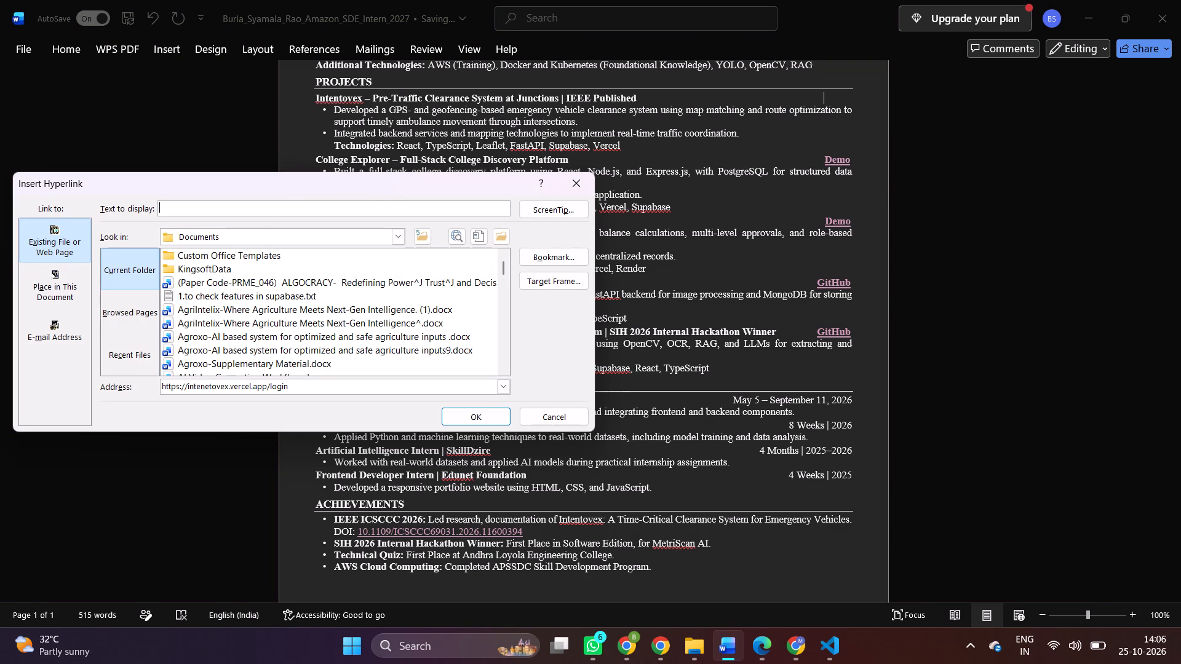
text(Demo)
key(Return)
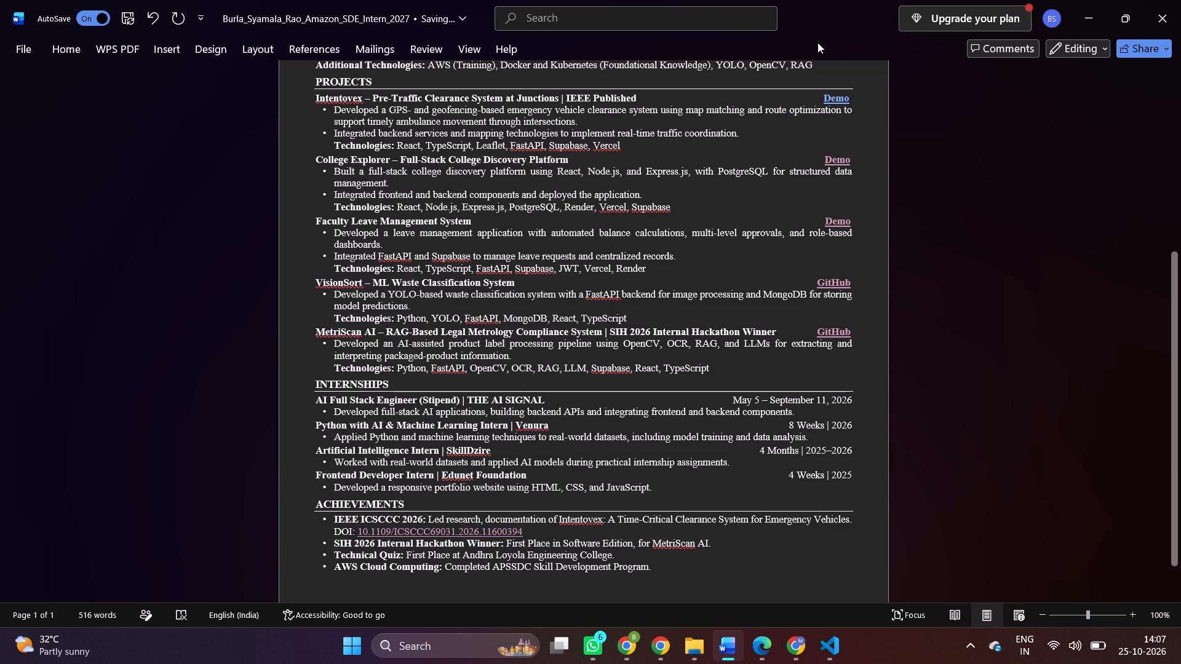
Test the newly inserted Intentovex Demo link in Edge, closing the browser window when done.
ctrl+click(824, 103)
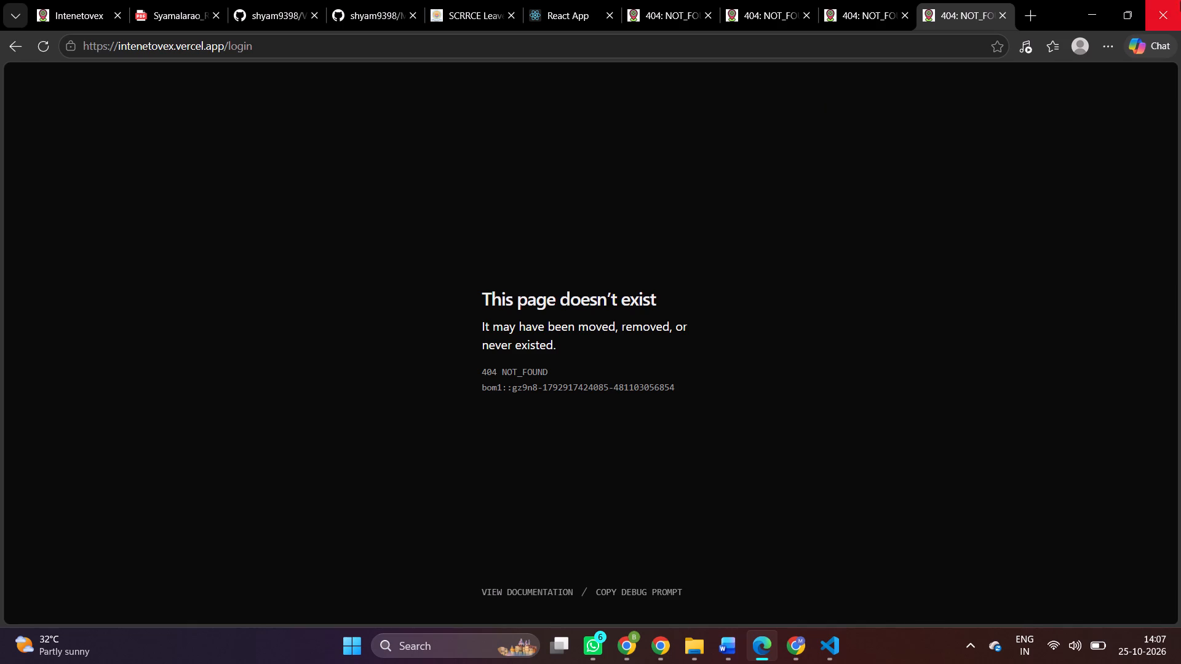
click(1167, 17)
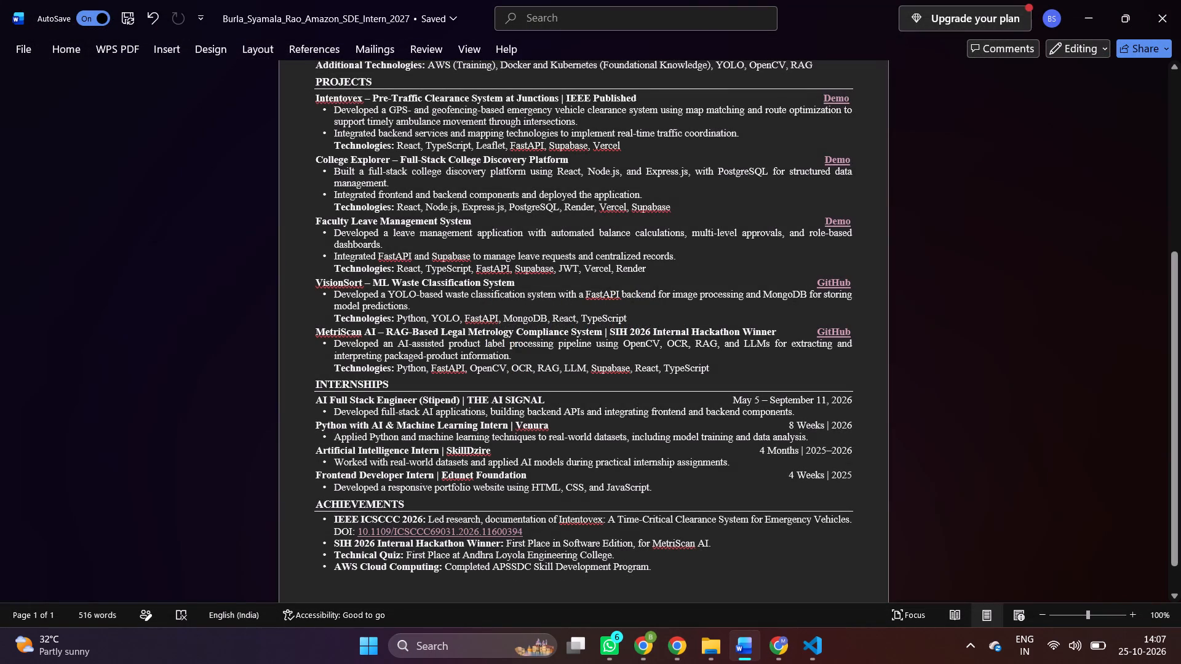
Export the résumé as a PDF to the Downloads folder, replacing the existing résumé PDF dated today.
click(34, 52)
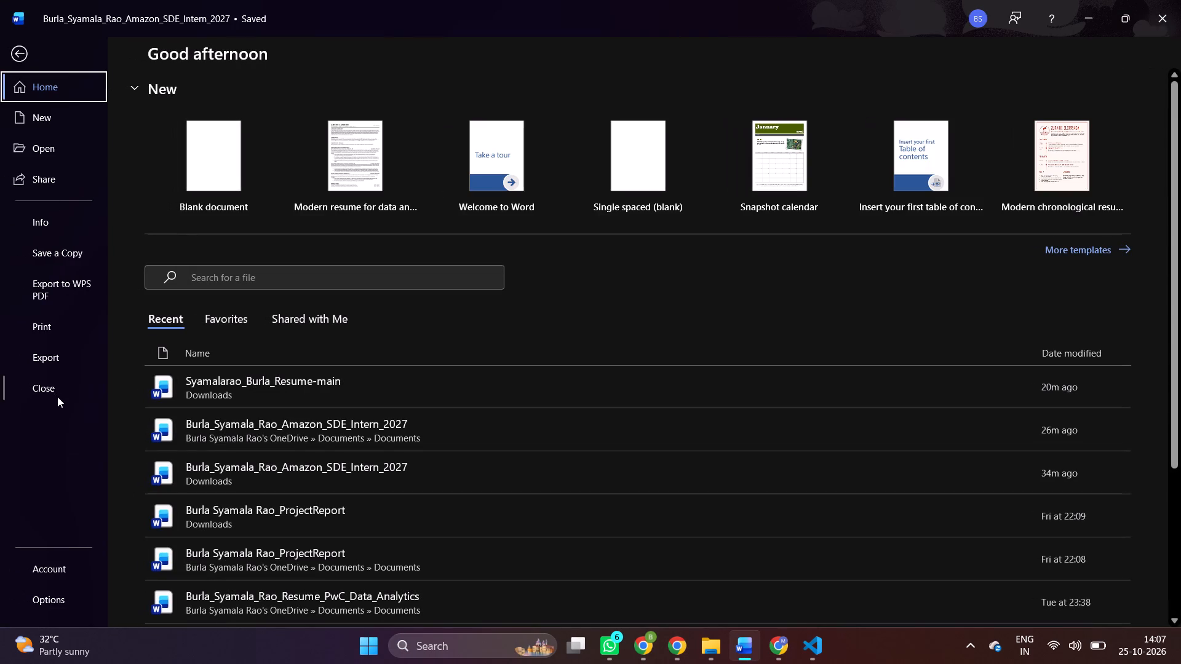
click(47, 357)
click(436, 222)
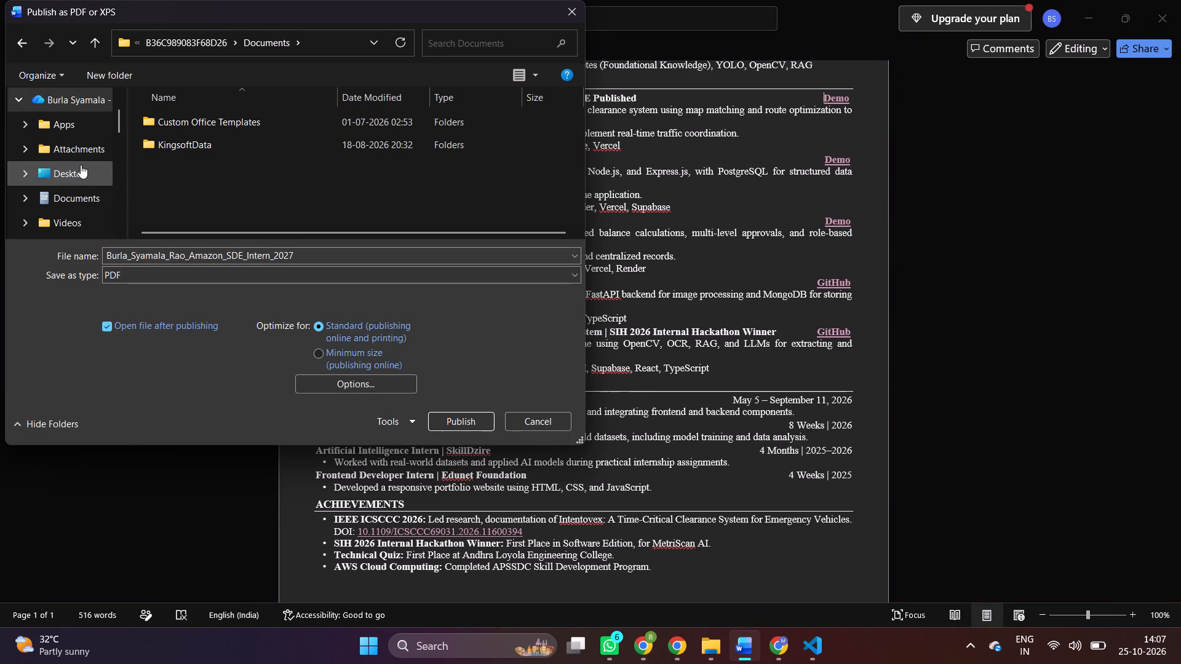
scroll(71, 125, down, 1)
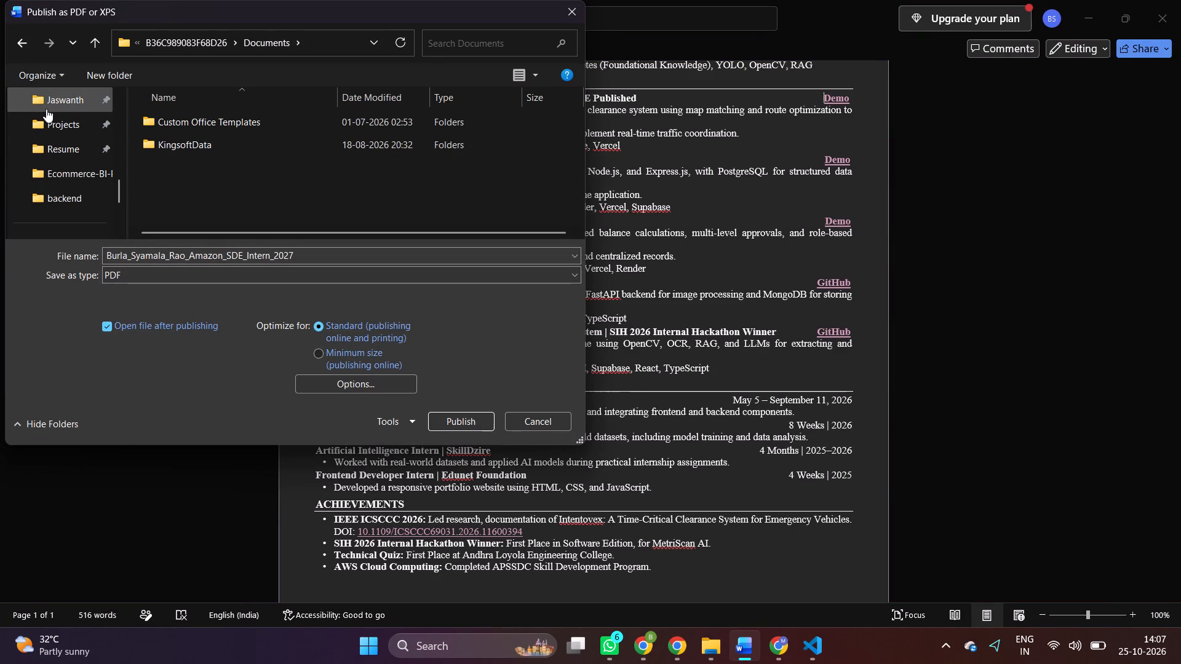
scroll(46, 109, up, 1)
scroll(70, 216, down, 1)
scroll(60, 154, up, 1)
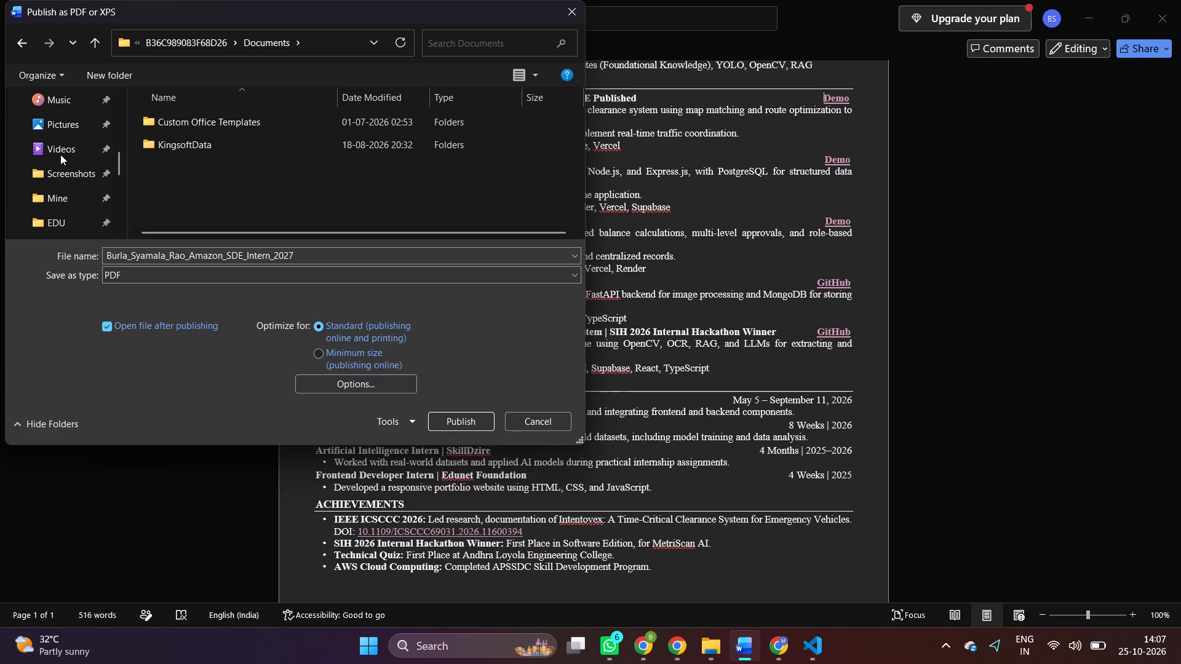
scroll(66, 108, up, 1)
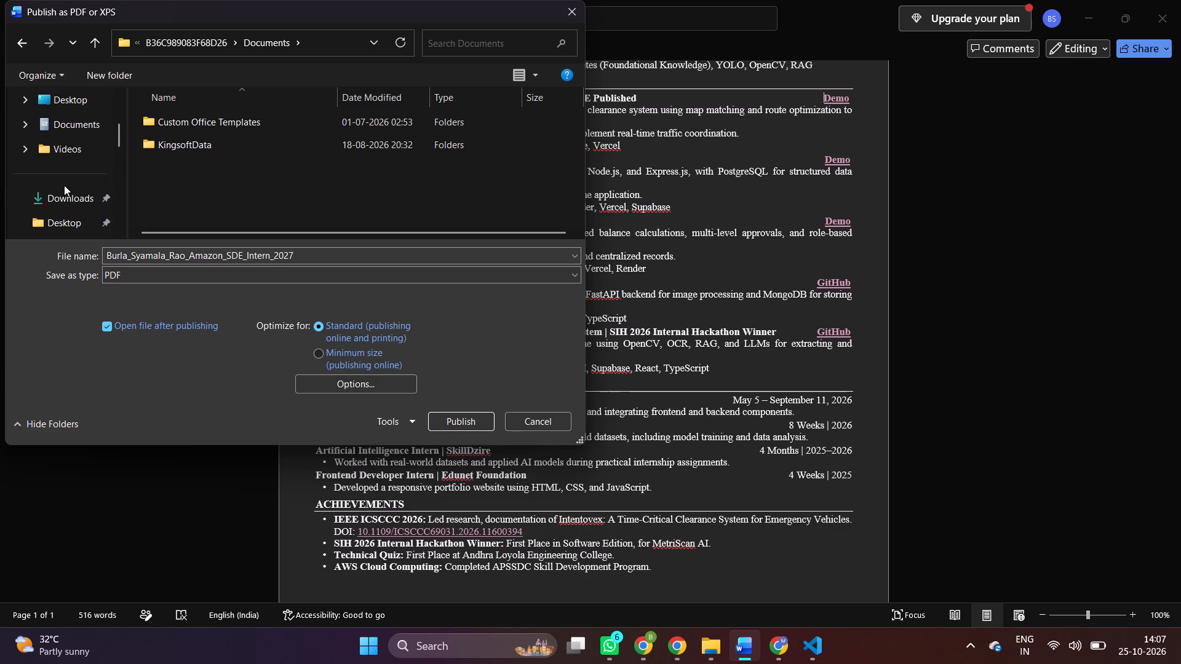
drag(64, 185, 70, 199)
click(70, 199)
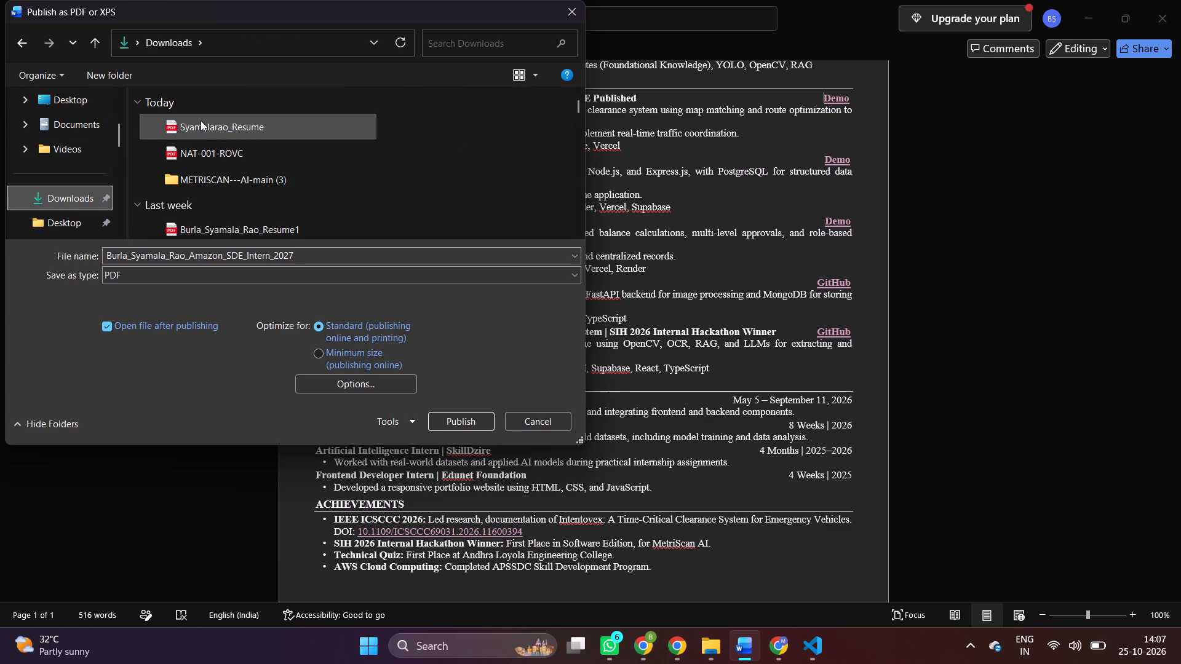
click(201, 121)
click(458, 425)
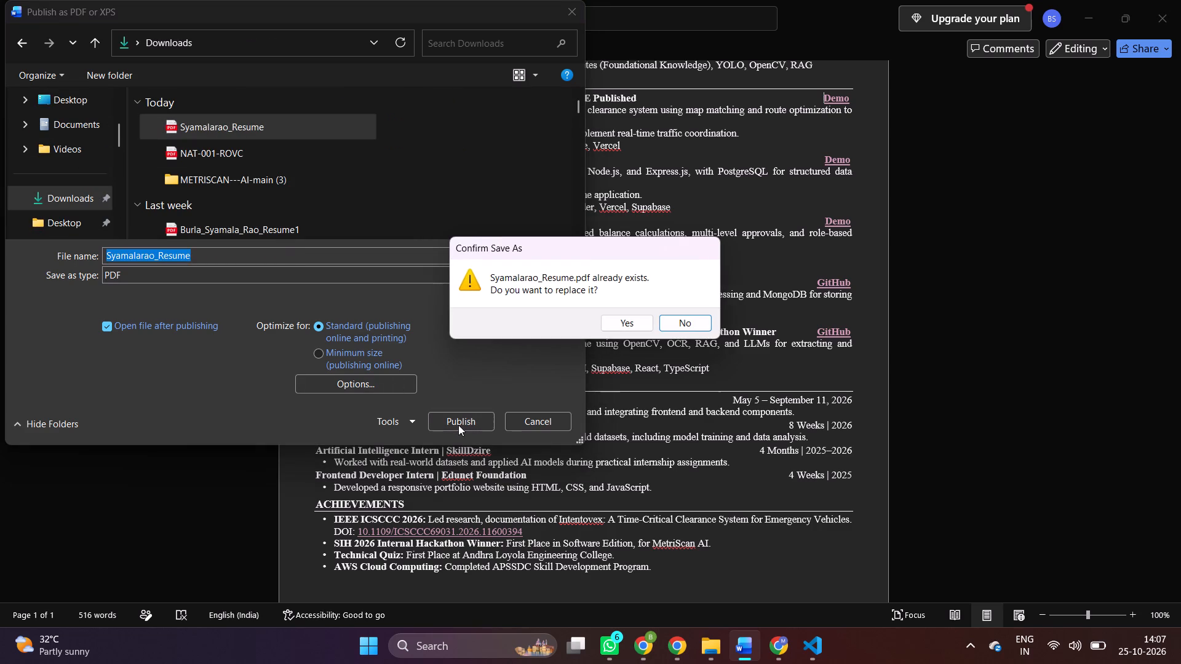
click(632, 328)
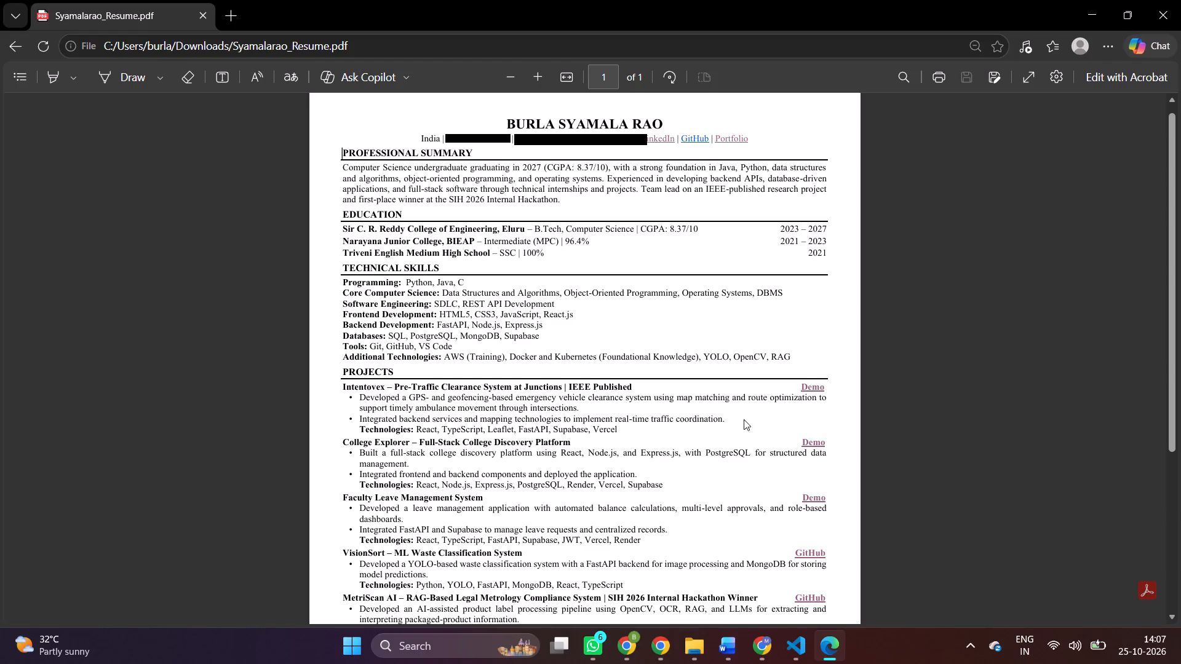
Test the Intentovex Demo link in the exported PDF and minimise the browser window.
click(805, 390)
click(1103, 17)
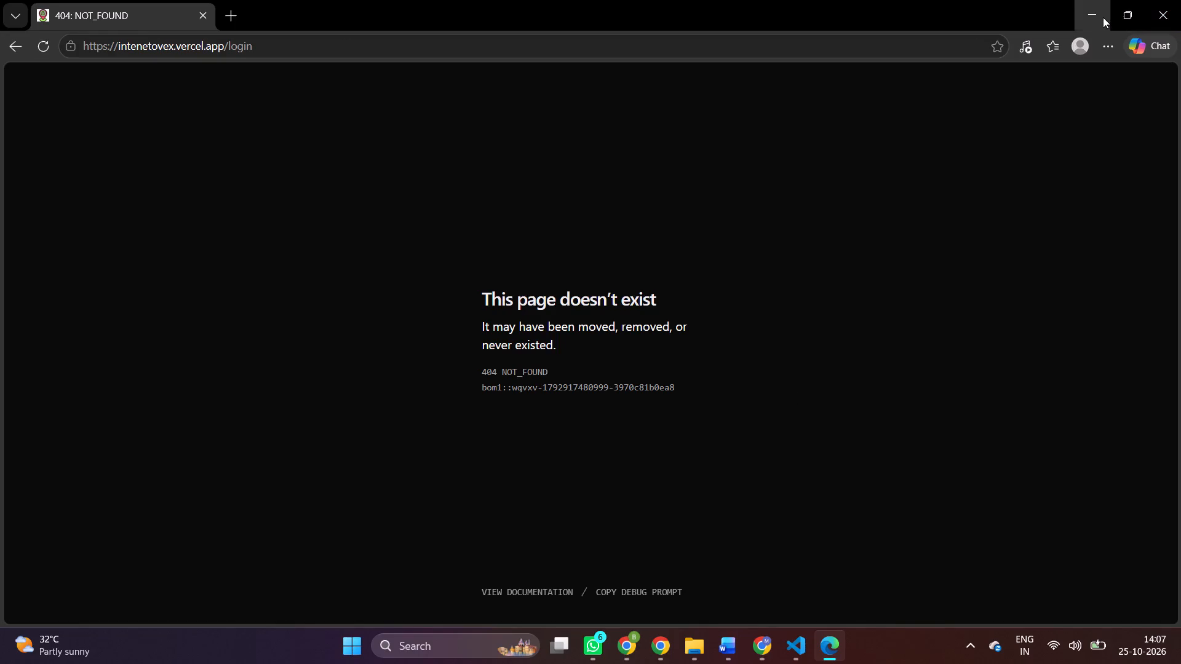
Switch to the maximised Chrome window and reload the Intenetovex login page to check the live deployment.
click(1103, 17)
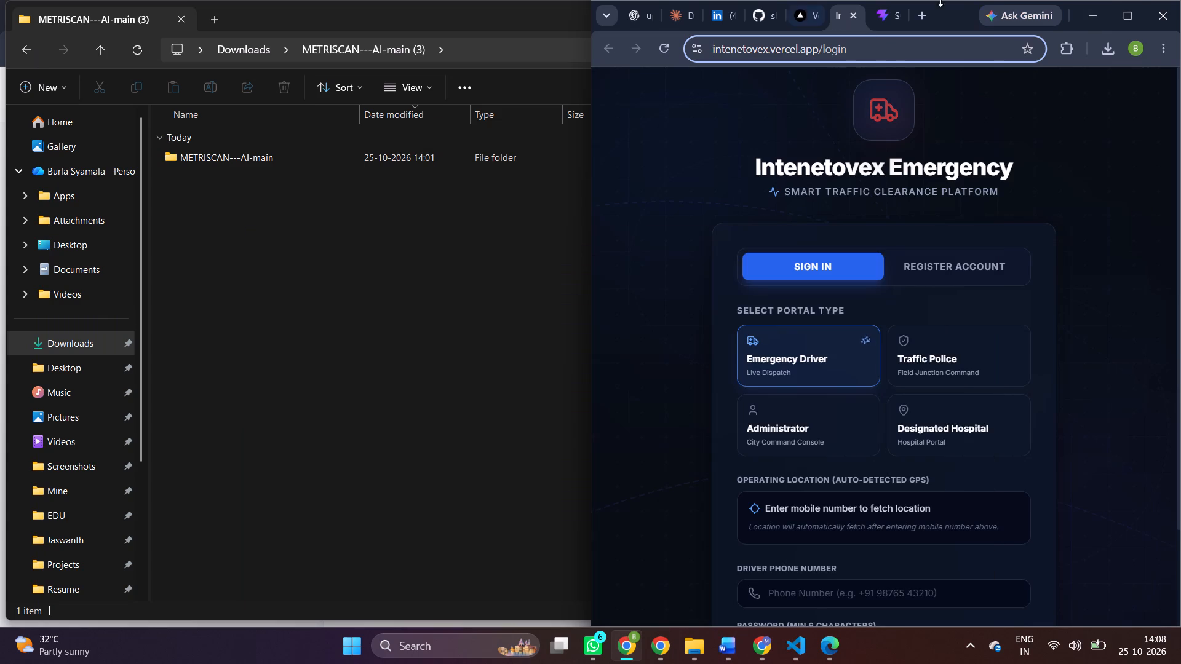
click(1122, 15)
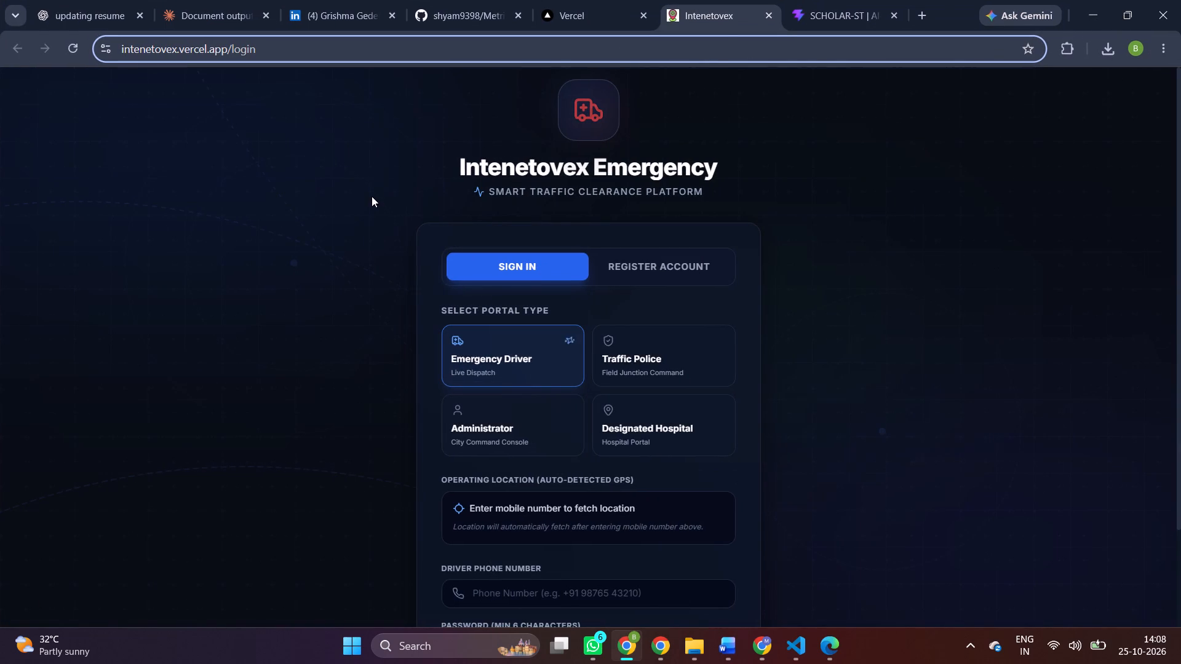
click(64, 47)
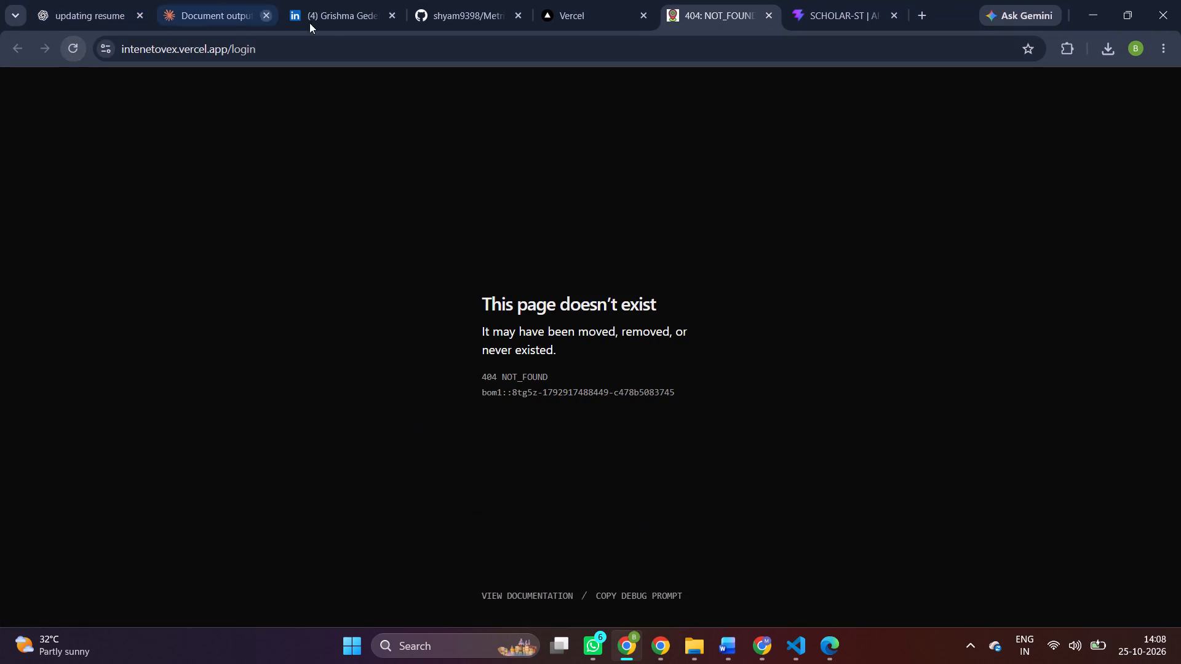
Look through the Vercel projects overview, loading more entries, to find the Intentovex deployments.
click(506, 15)
click(611, 0)
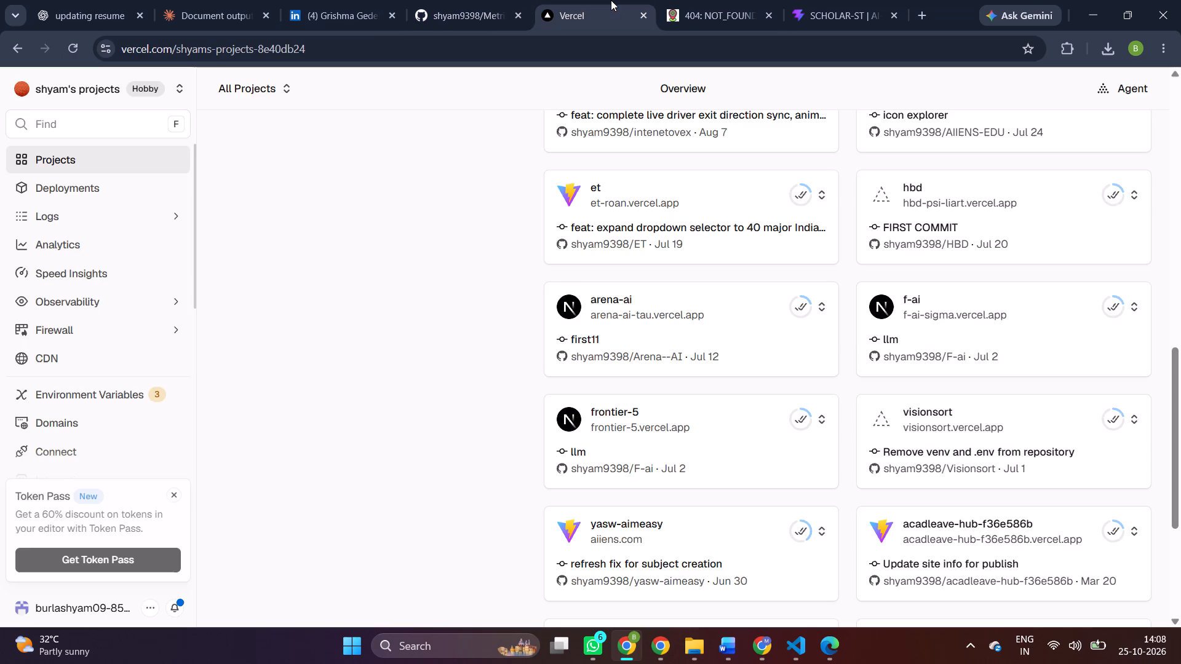
scroll(819, 425, down, 6)
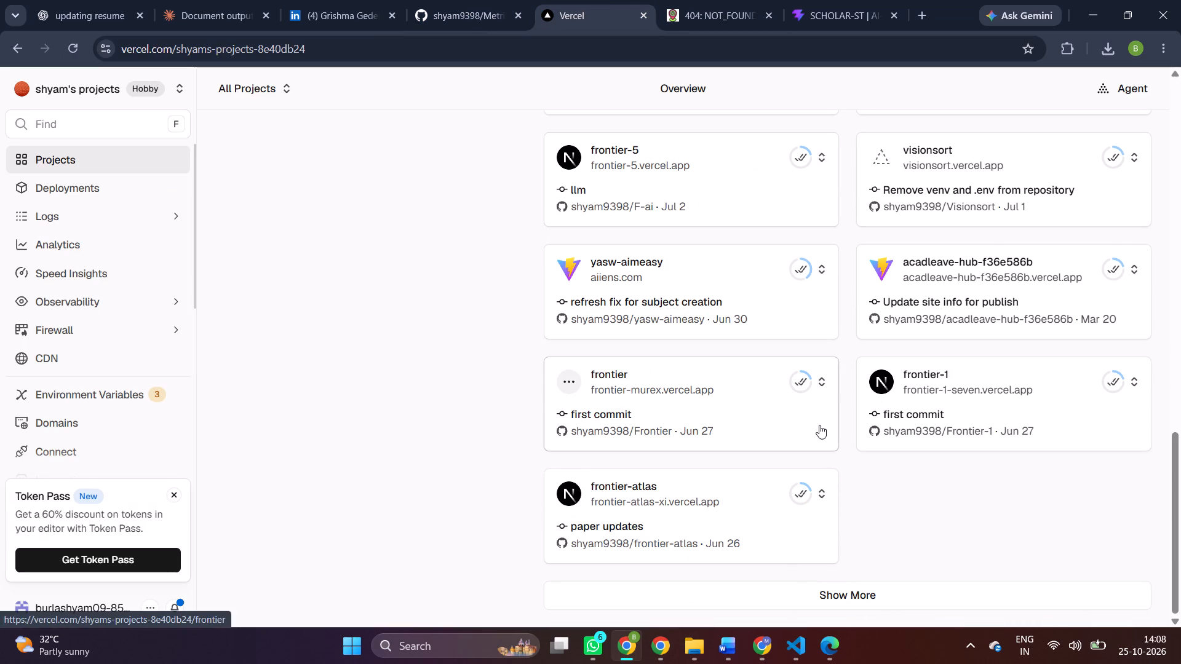
click(827, 595)
scroll(827, 595, down, 1)
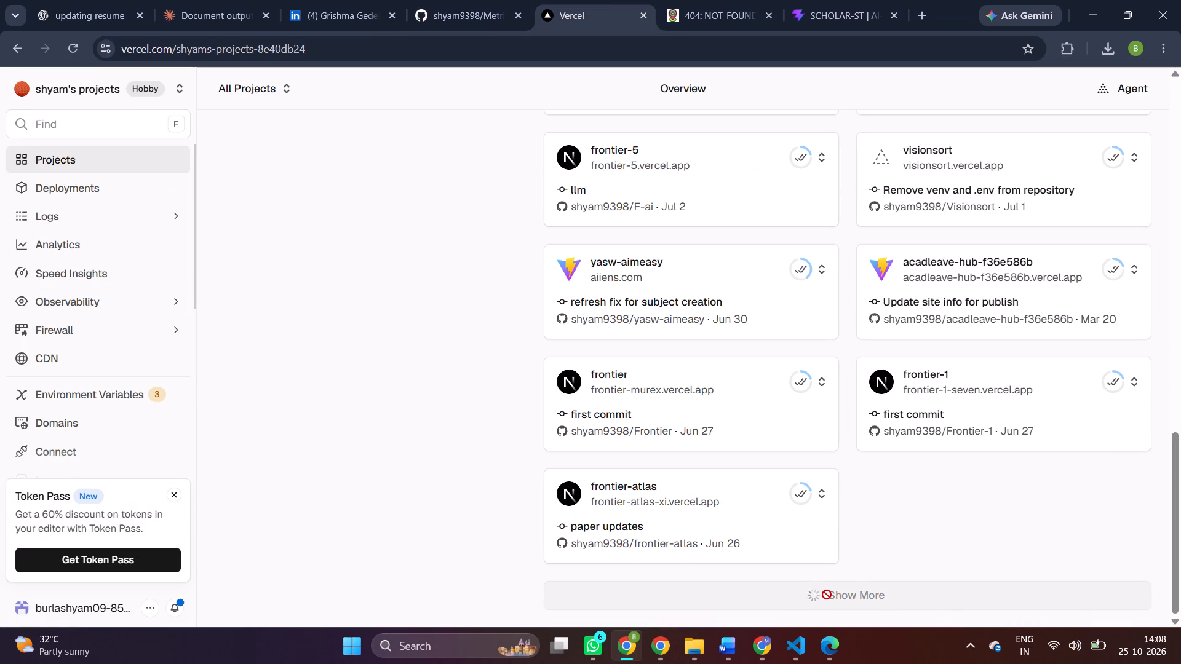
scroll(827, 595, down, 1)
scroll(891, 433, down, 5)
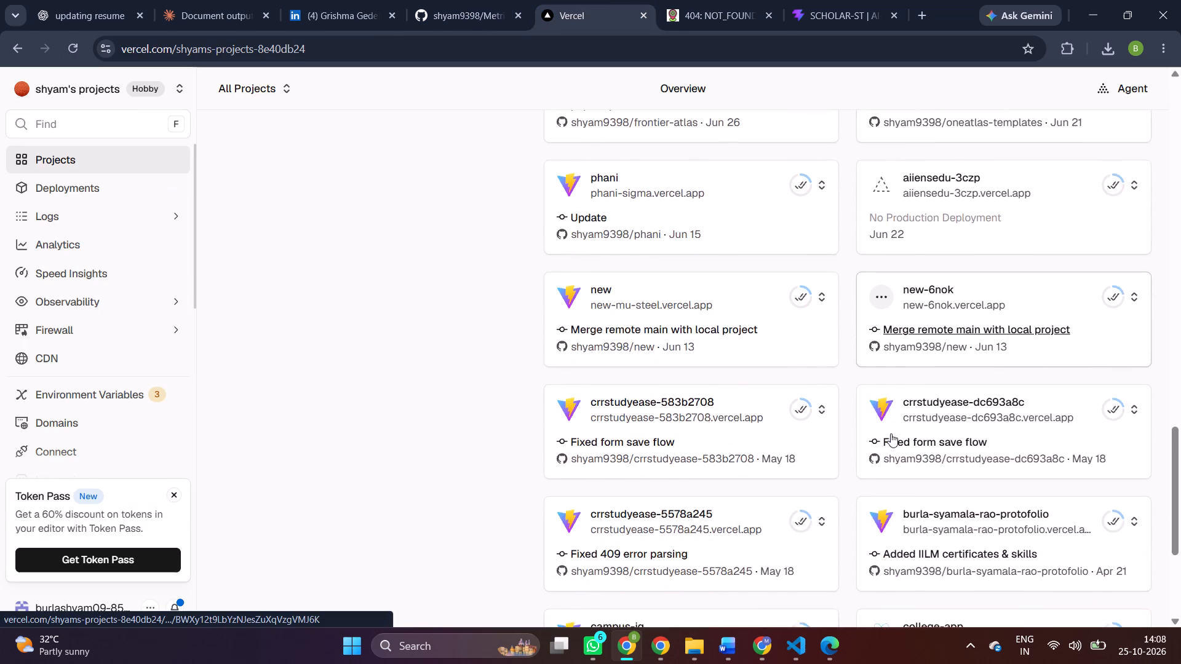
scroll(891, 433, down, 2)
scroll(891, 433, up, 9)
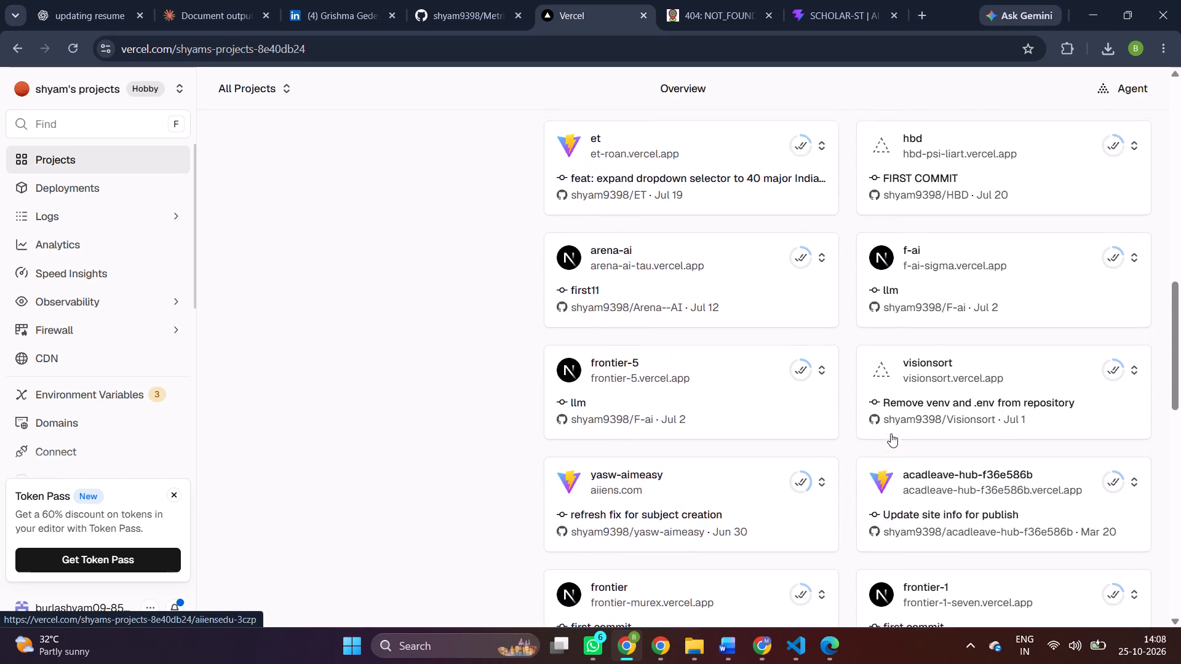
scroll(891, 433, up, 3)
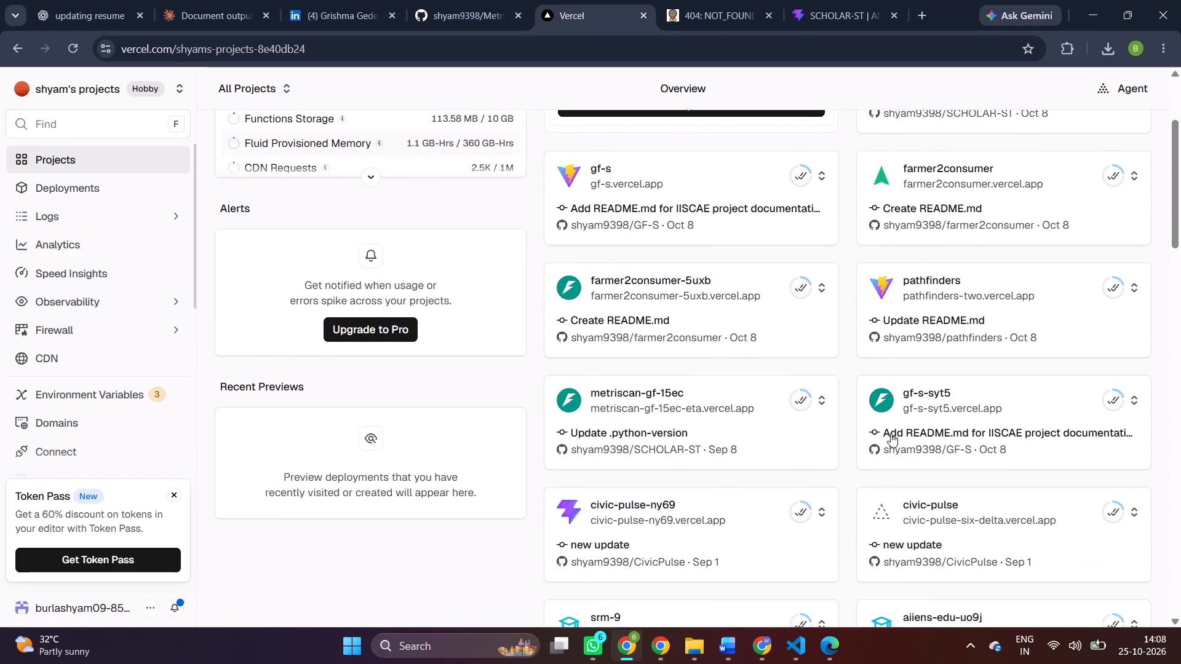
scroll(891, 433, up, 1)
scroll(891, 433, down, 6)
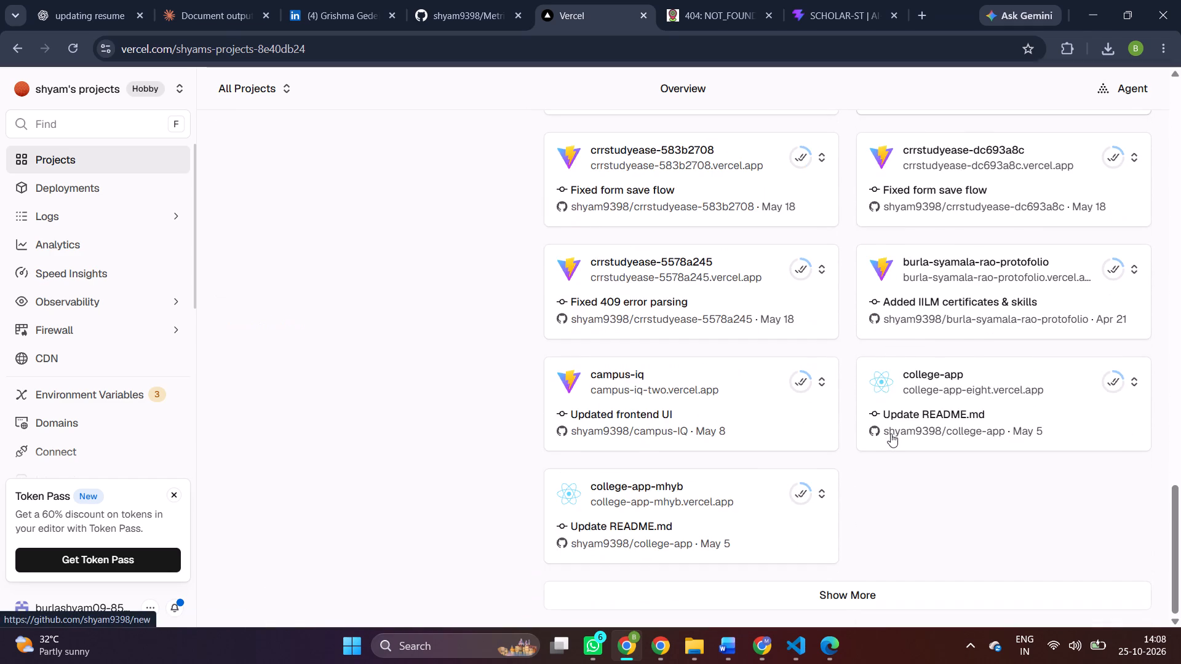
scroll(891, 433, down, 1)
scroll(629, 202, up, 12)
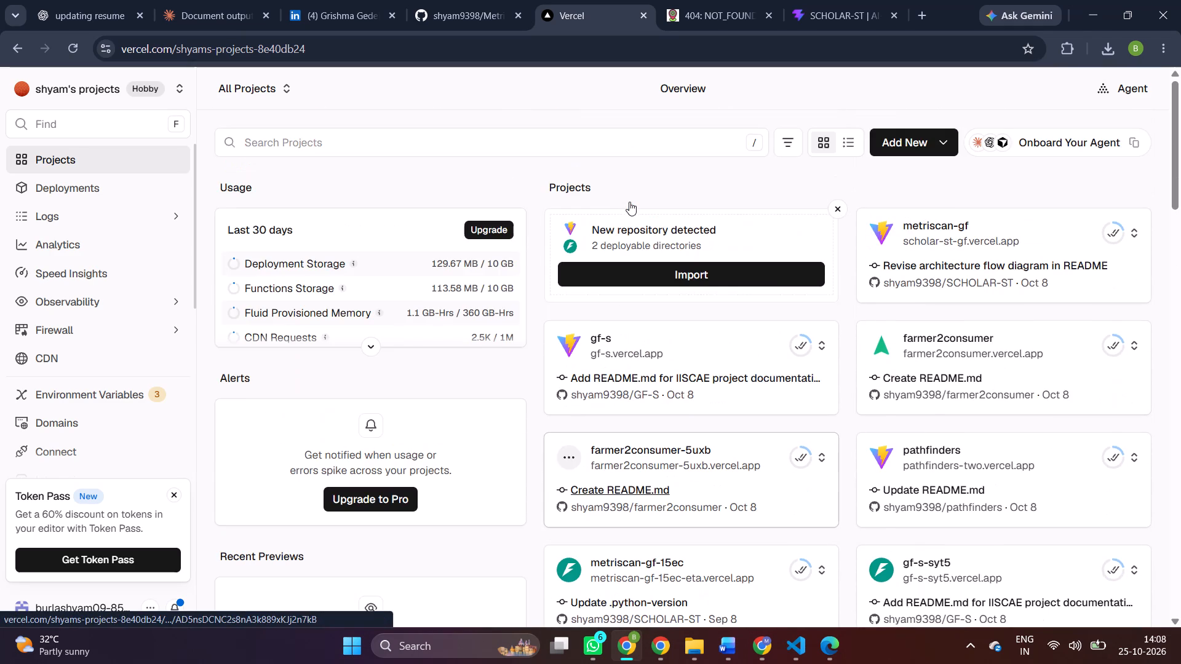
Search the Vercel projects for inte and open the intentovex.vercel.app site.
click(466, 151)
text(inte)
key(BackSpace)
key(BackSpace)
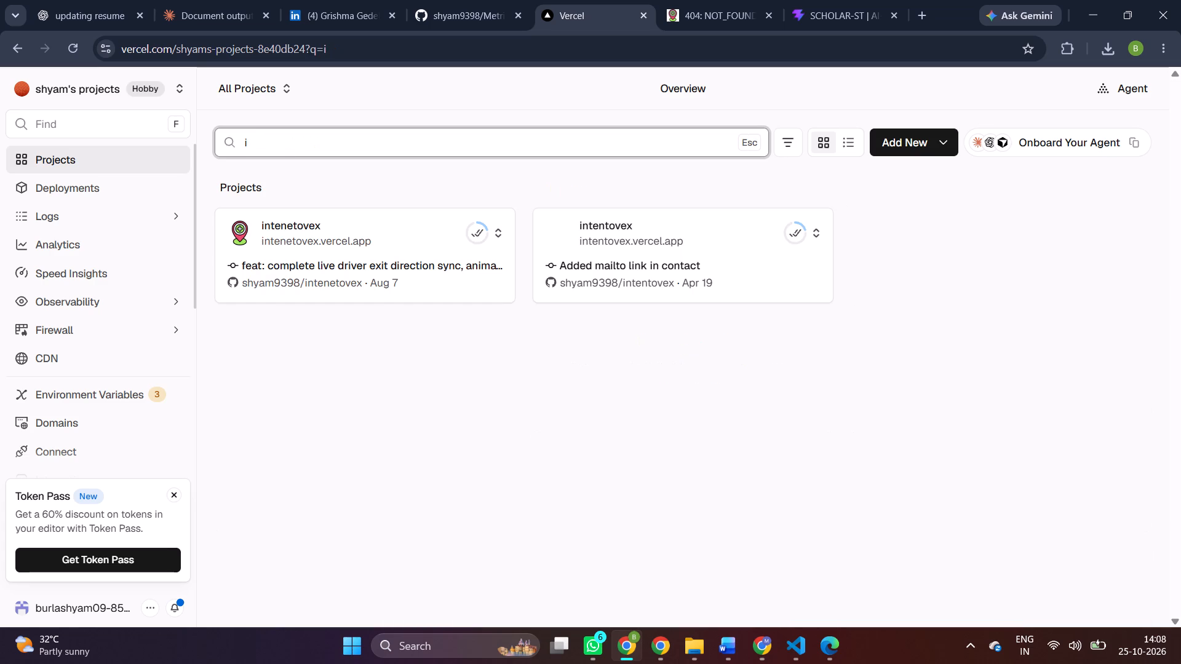
text(nte)
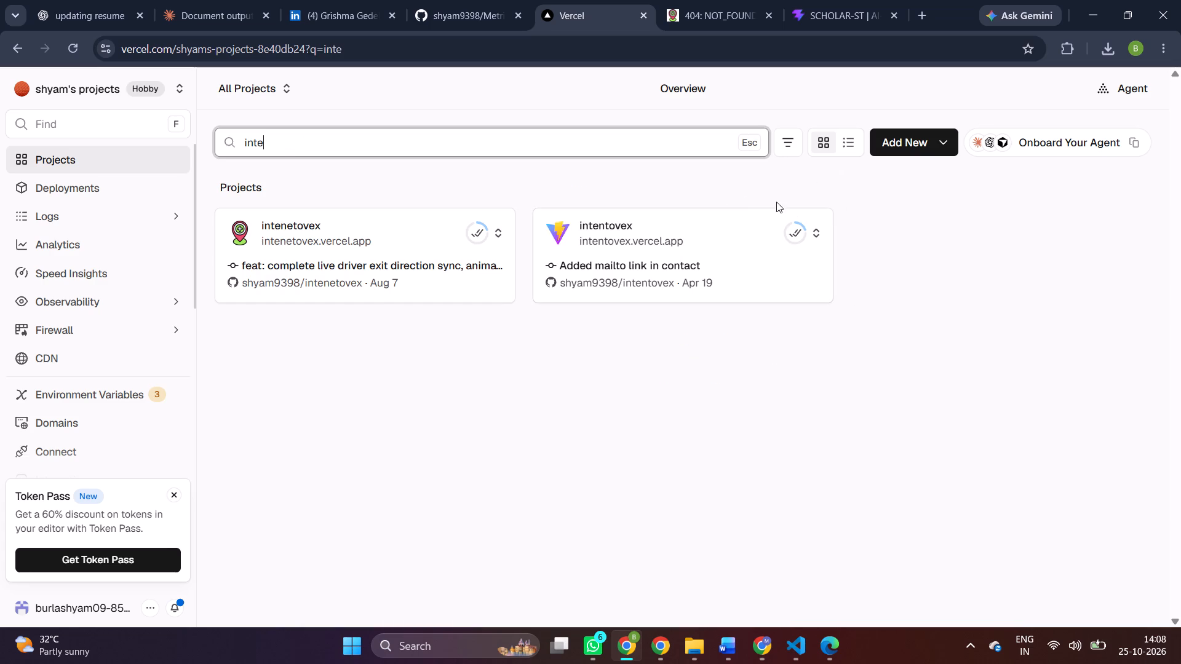
click(672, 239)
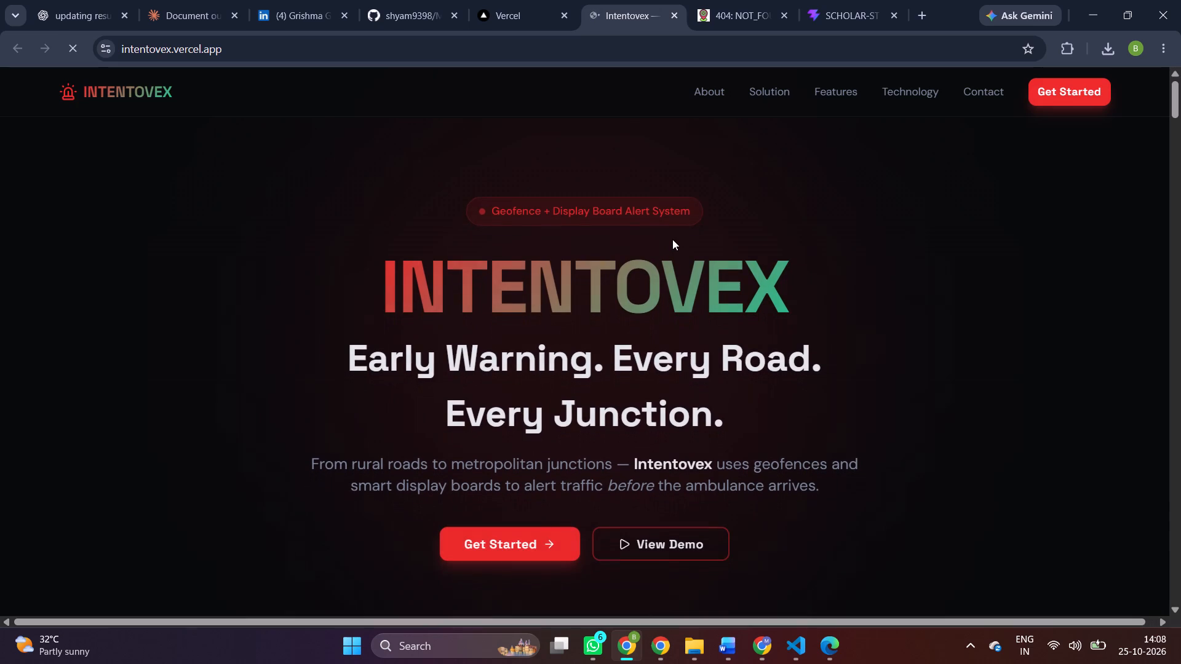
Open intenetovex.vercel.app from its Vercel project card and reload its login page several times to test it.
click(526, 1)
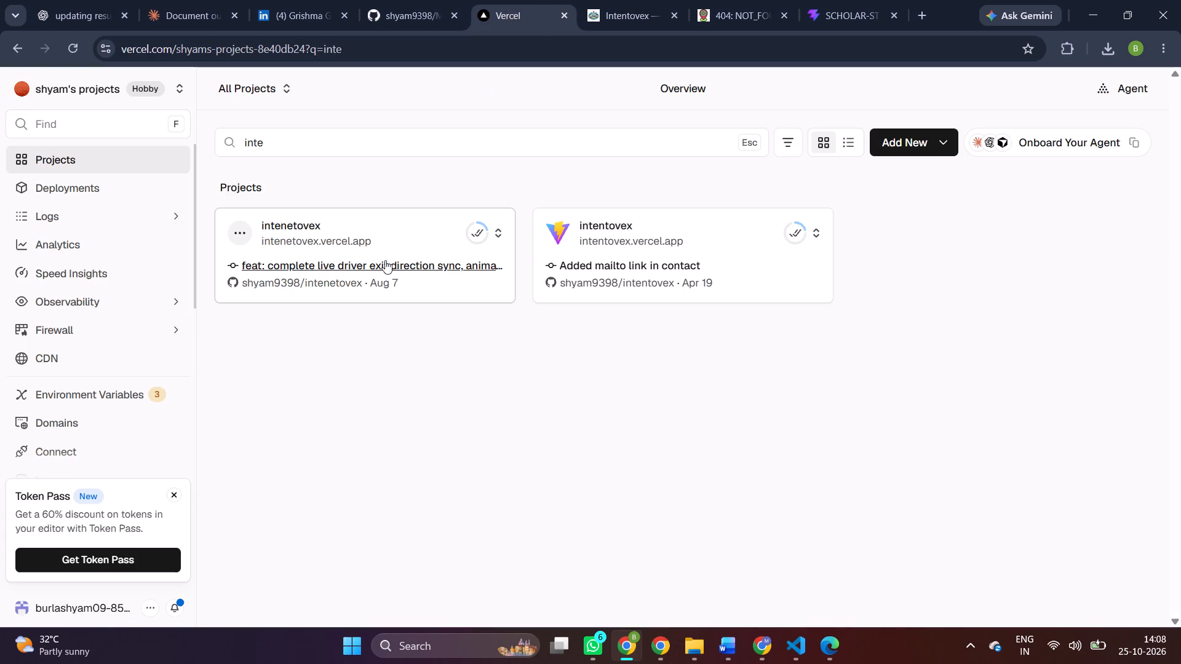
click(363, 239)
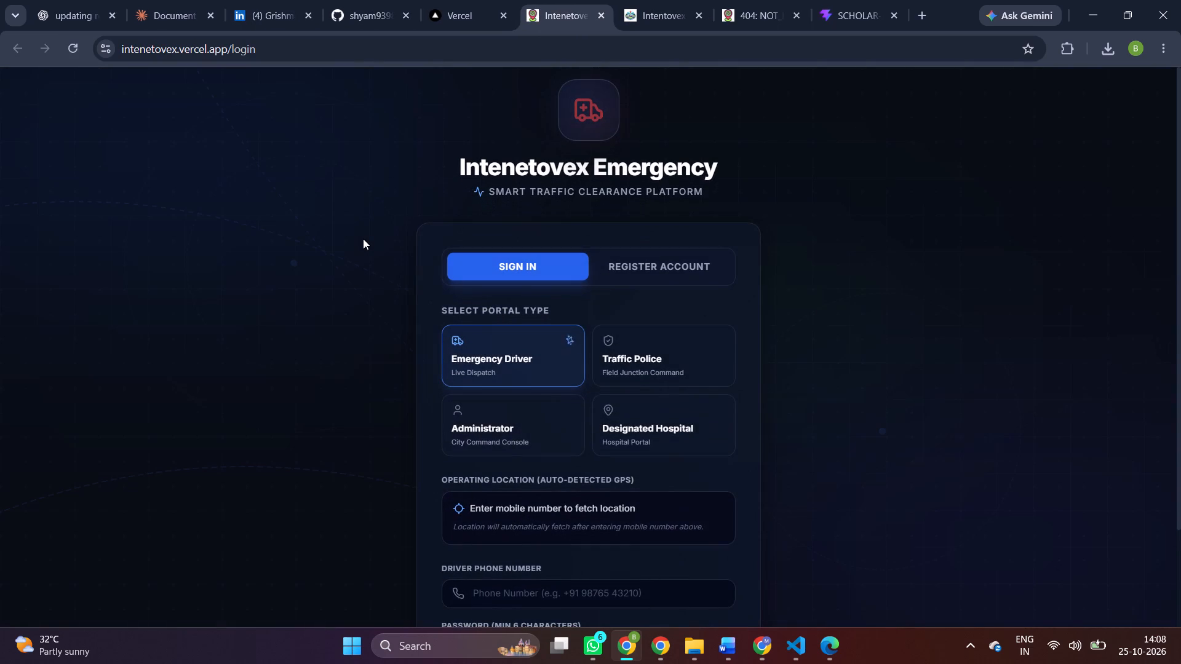
click(56, 43)
click(60, 45)
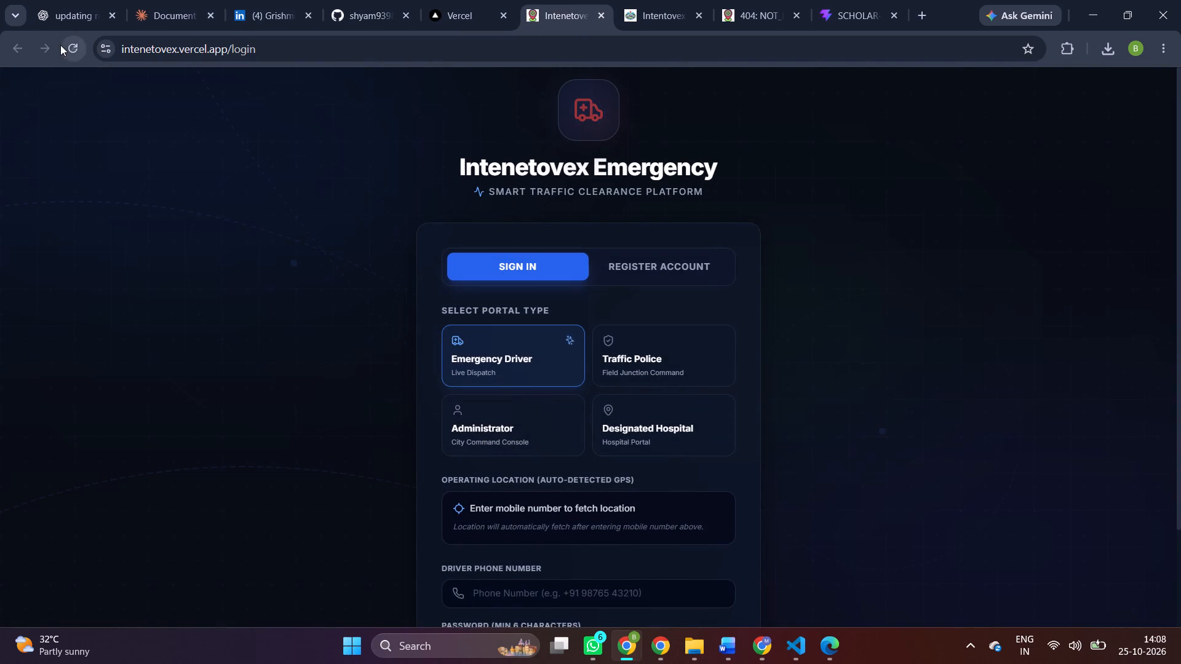
click(60, 45)
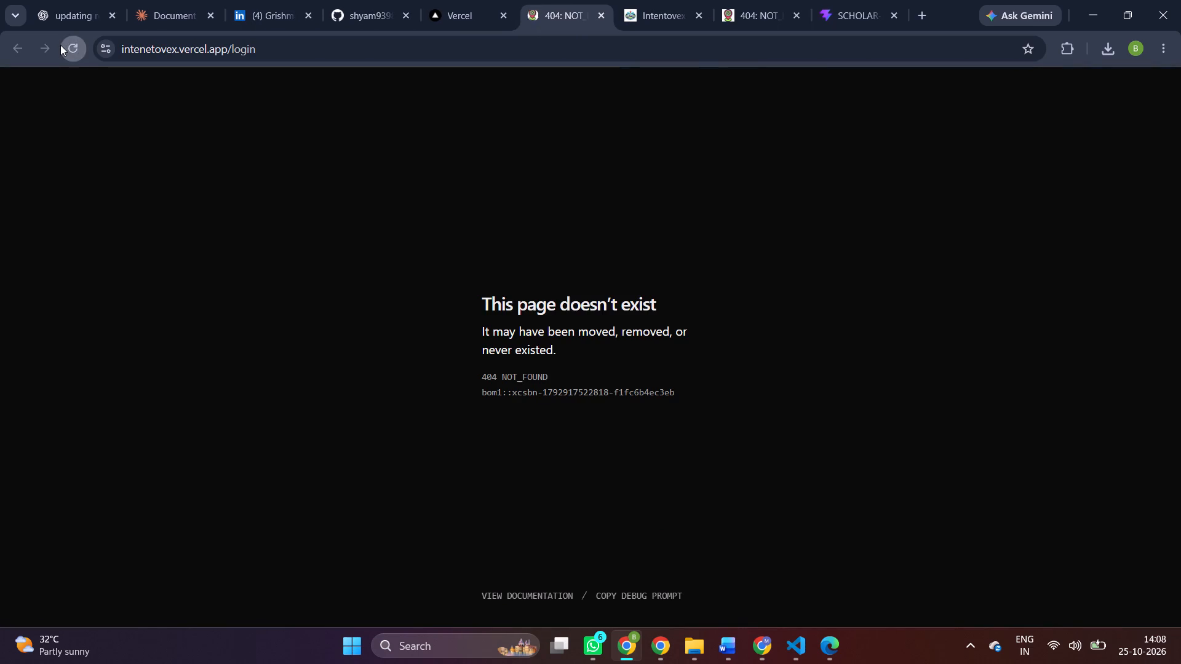
double_click(60, 45)
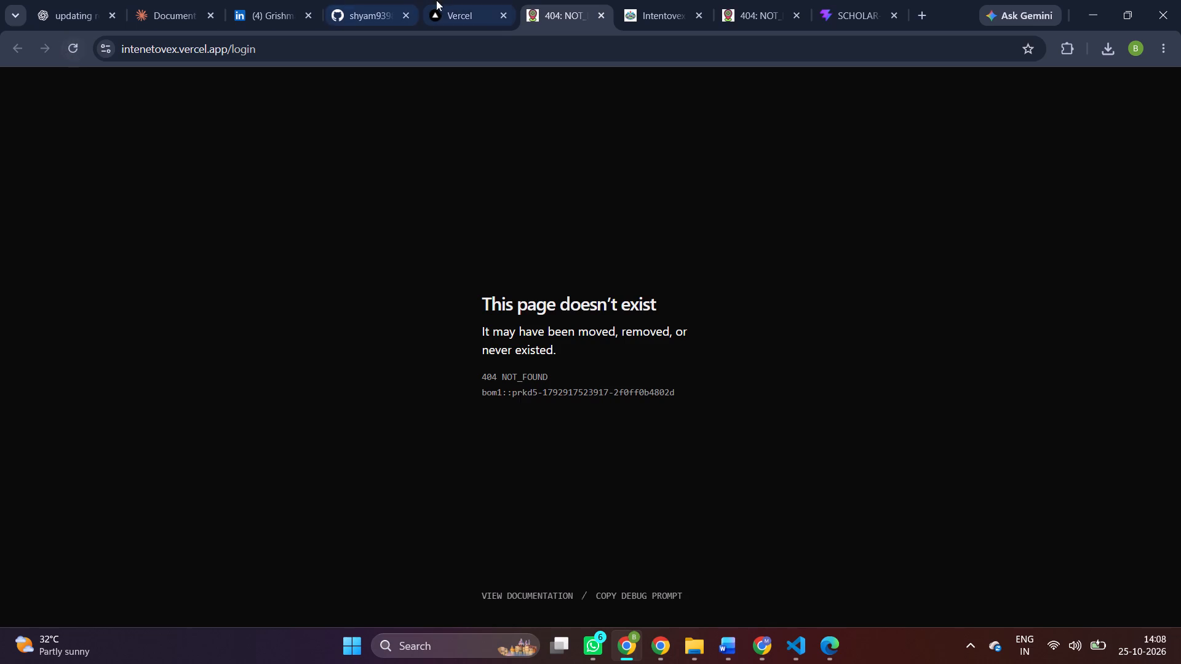
Open the intenetovex project's overview in Vercel and view its linked GitHub repository.
click(458, 5)
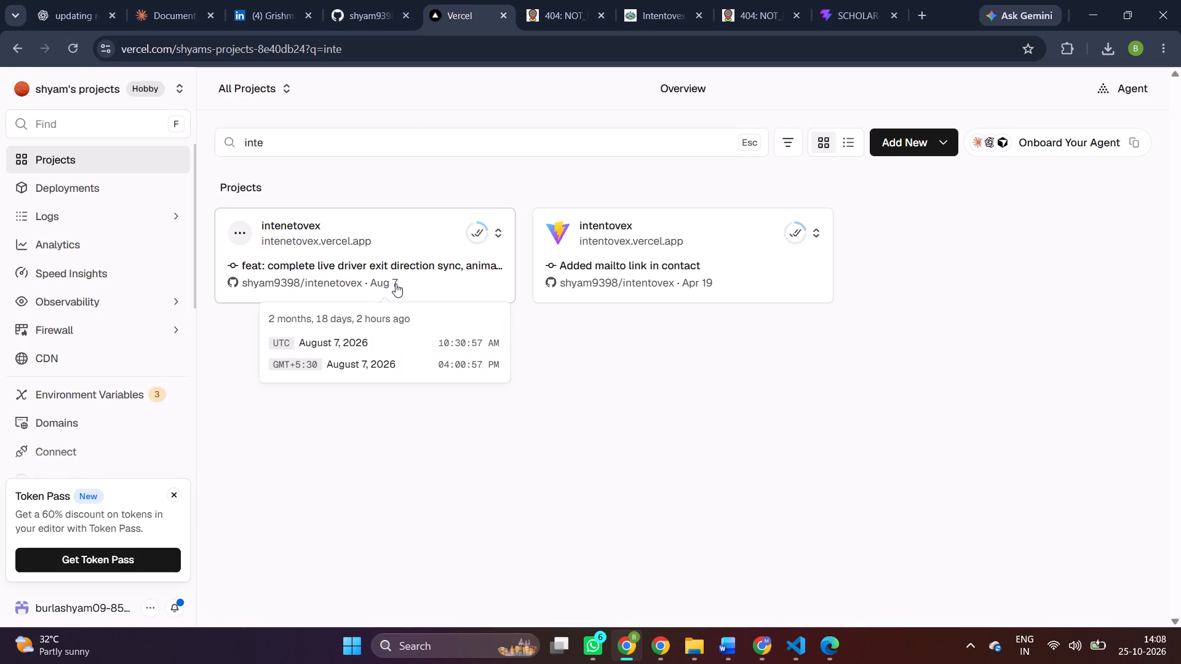
click(416, 283)
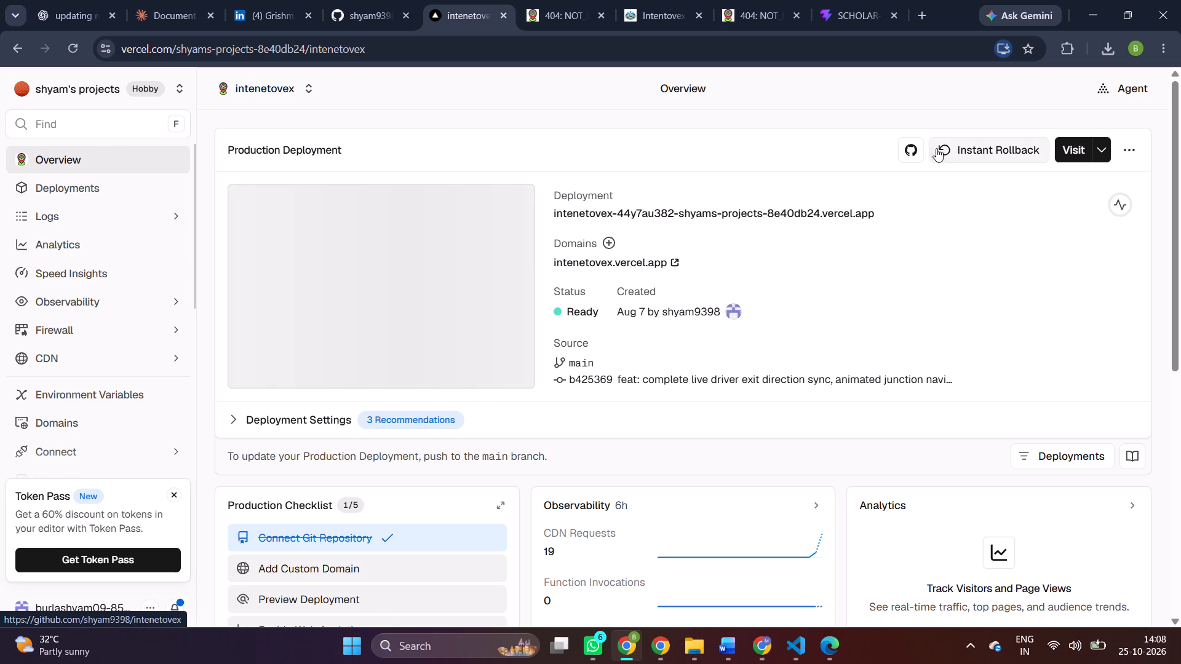
click(917, 150)
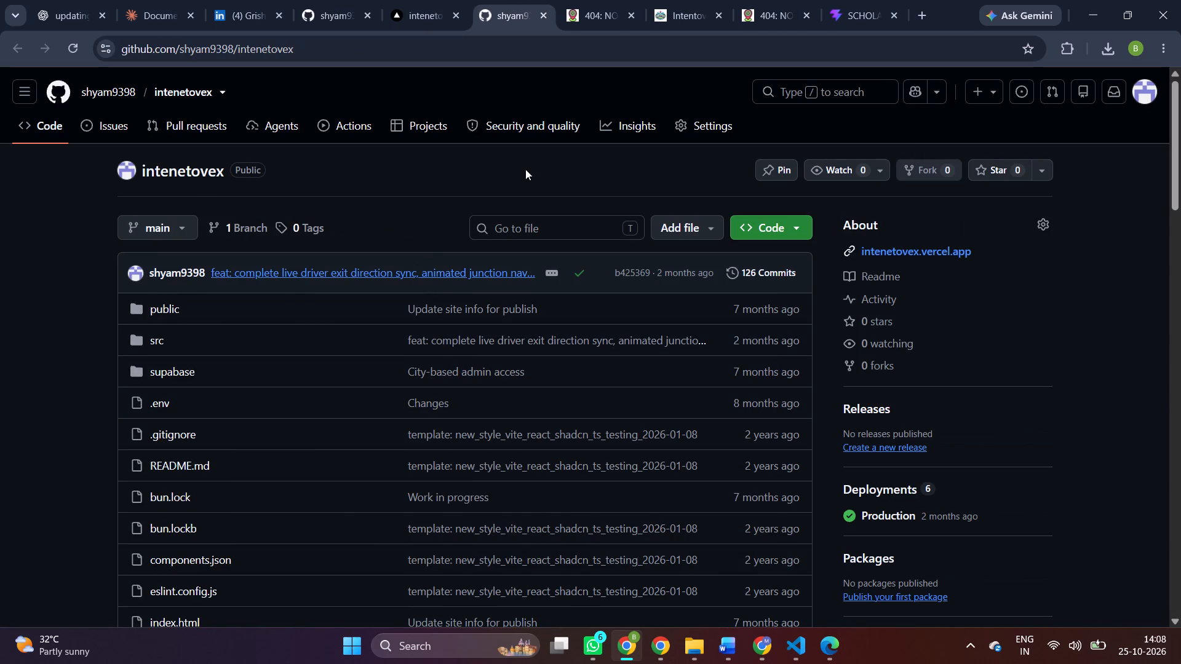
Open the production domain from the intenetovex project overview and reload the login page to retest it.
click(429, 14)
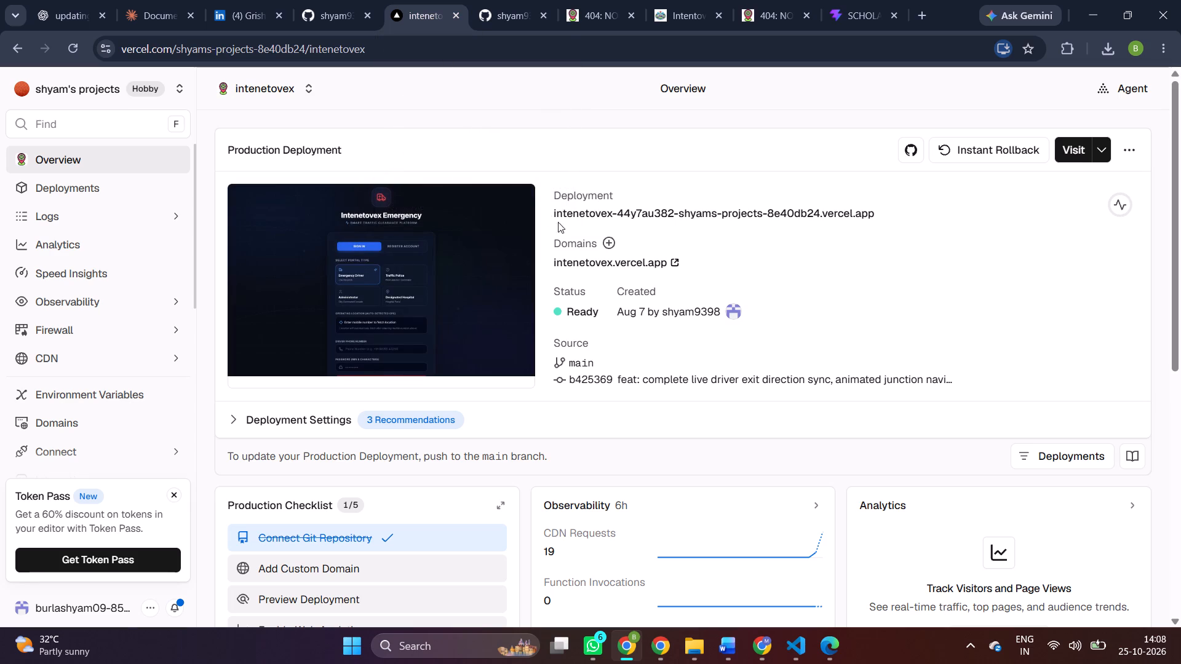
click(611, 264)
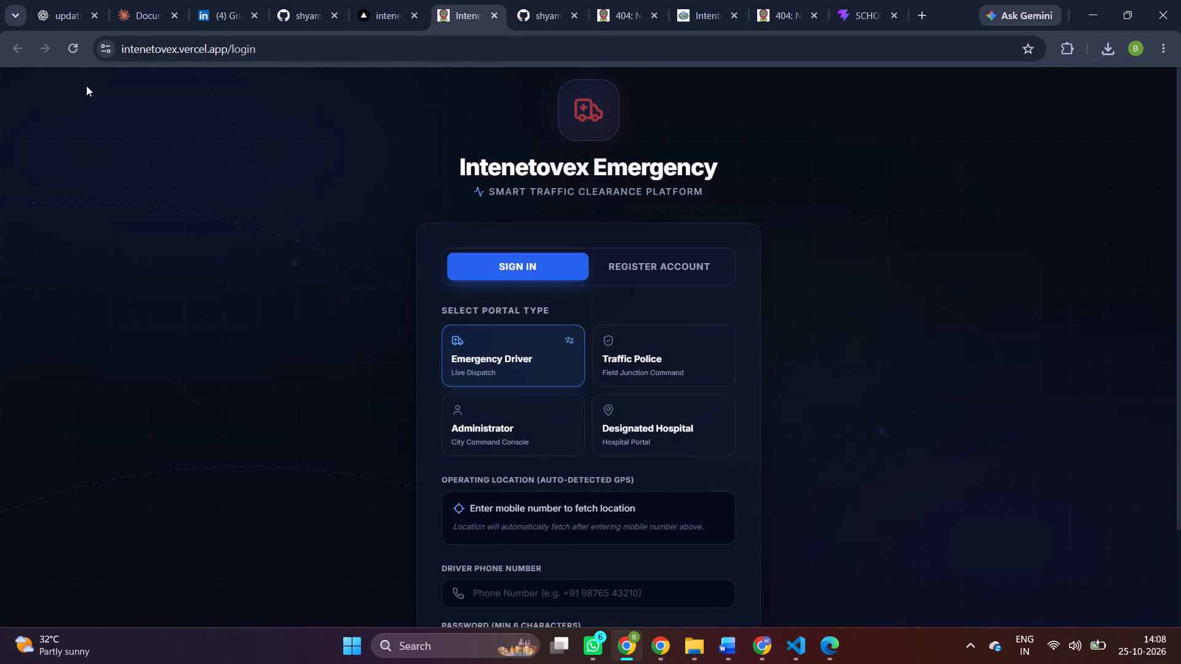
click(74, 57)
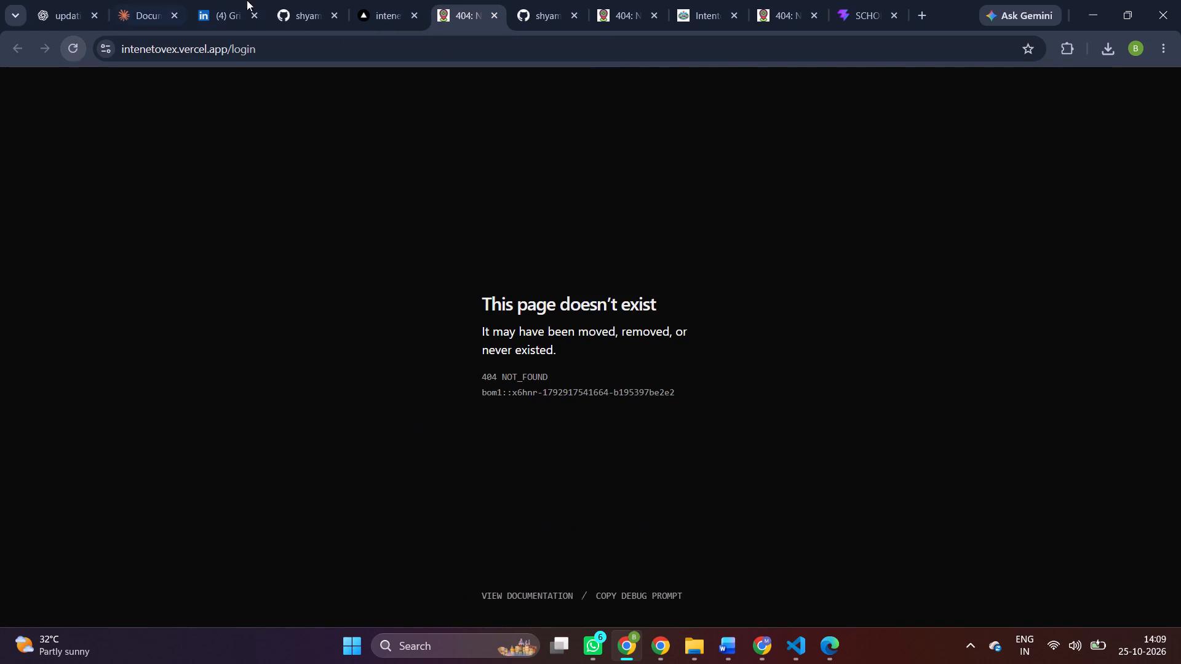
Reopen the intenetovex GitHub repository from the Vercel project overview, then check the MetriScan-AI repository page.
click(357, 9)
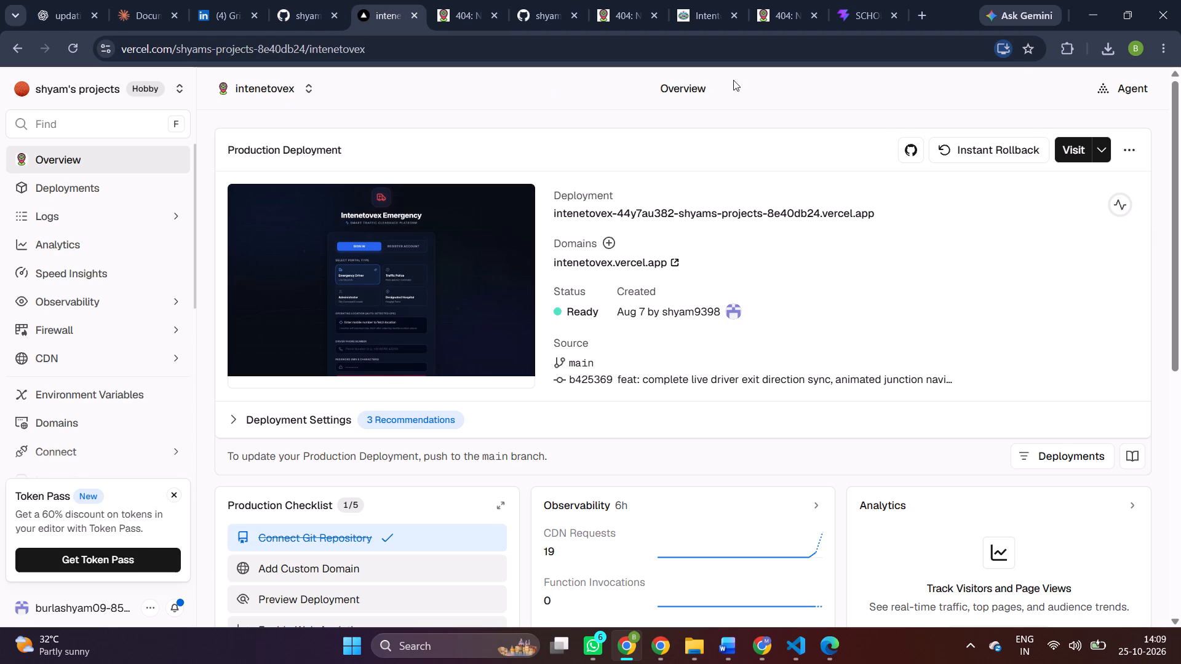
click(912, 152)
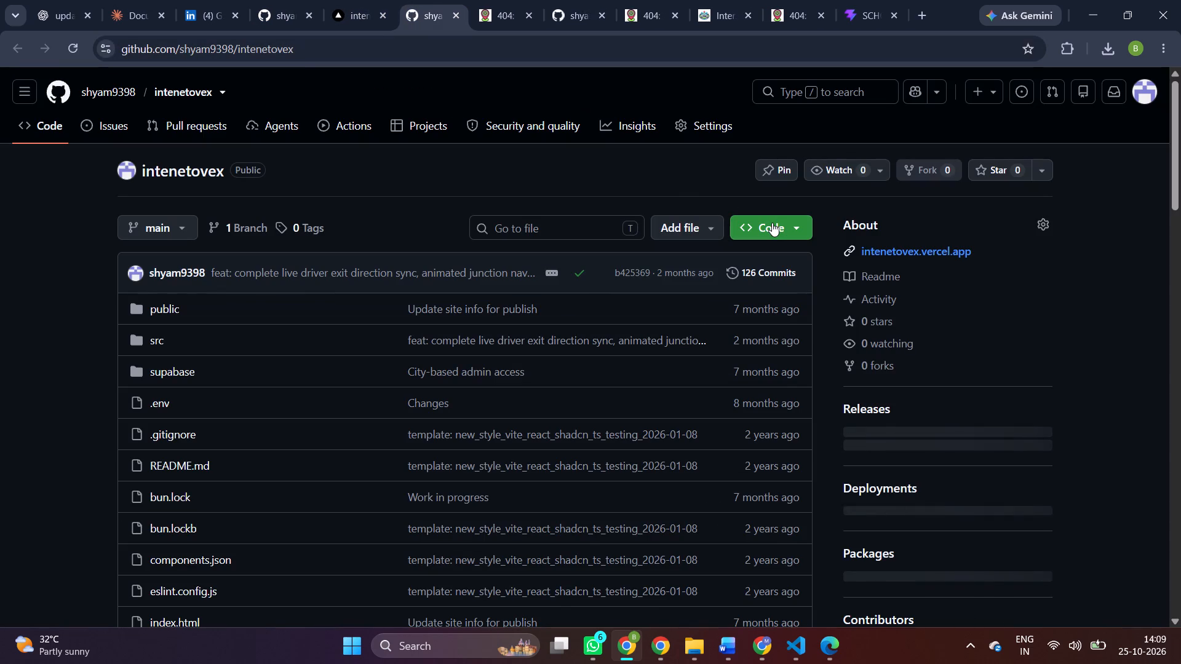
click(269, 13)
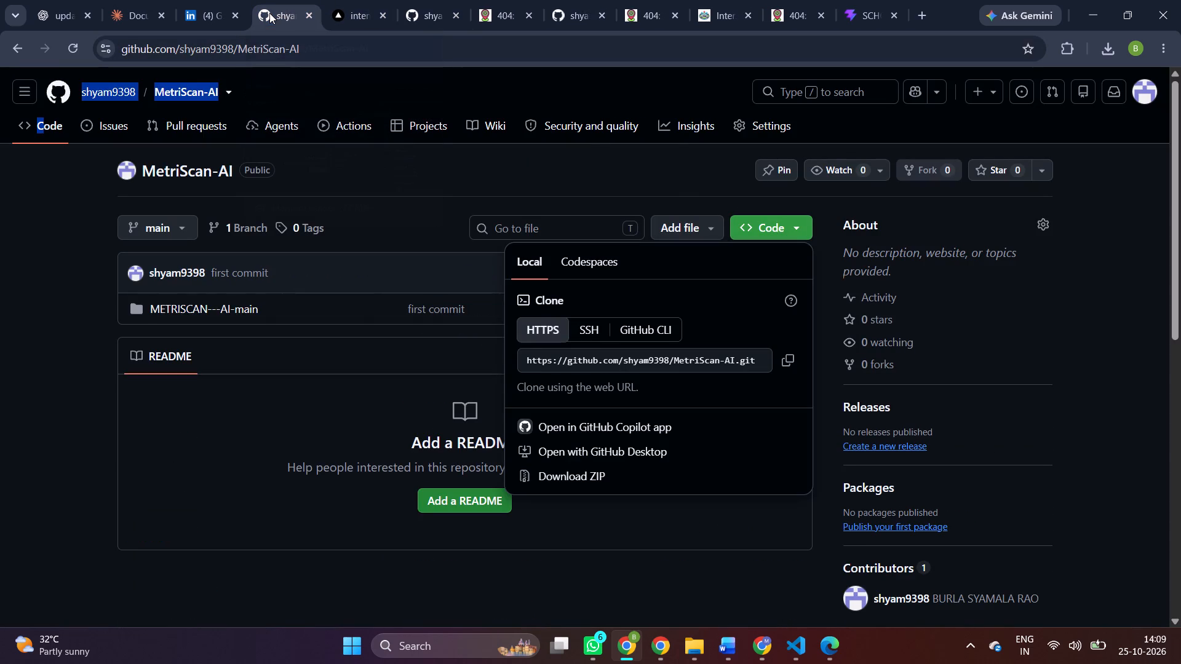
Start a new Vercel project from the projects overview, search the Git repositories for "inten", and import intenetovex.
click(351, 15)
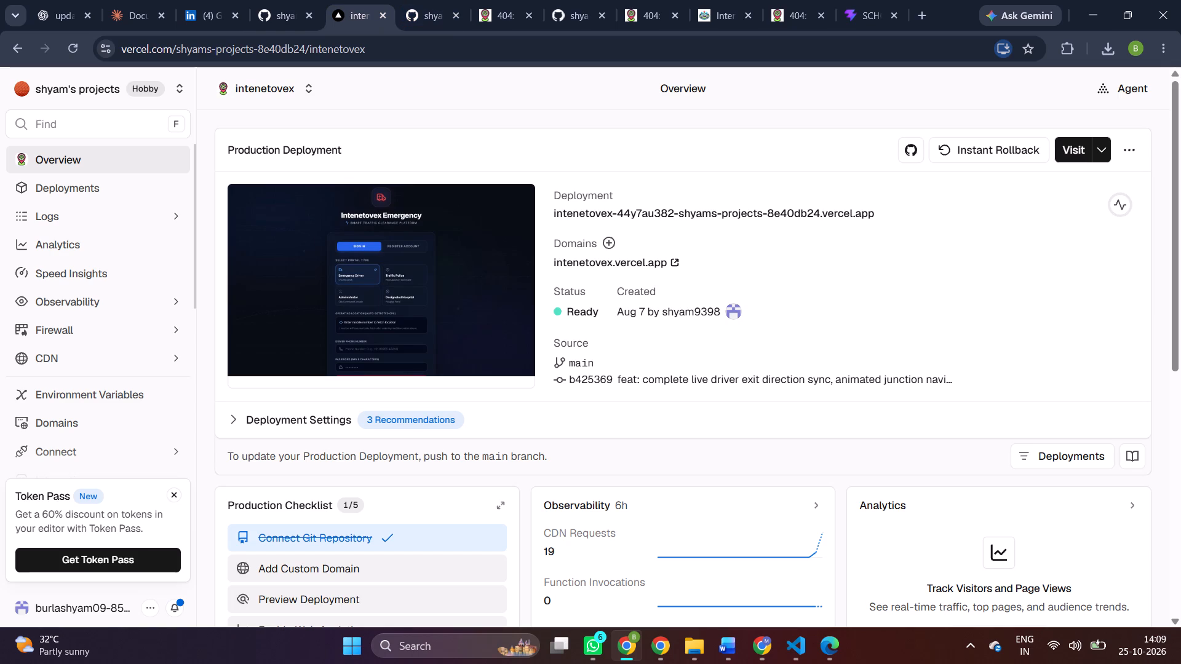
click(41, 82)
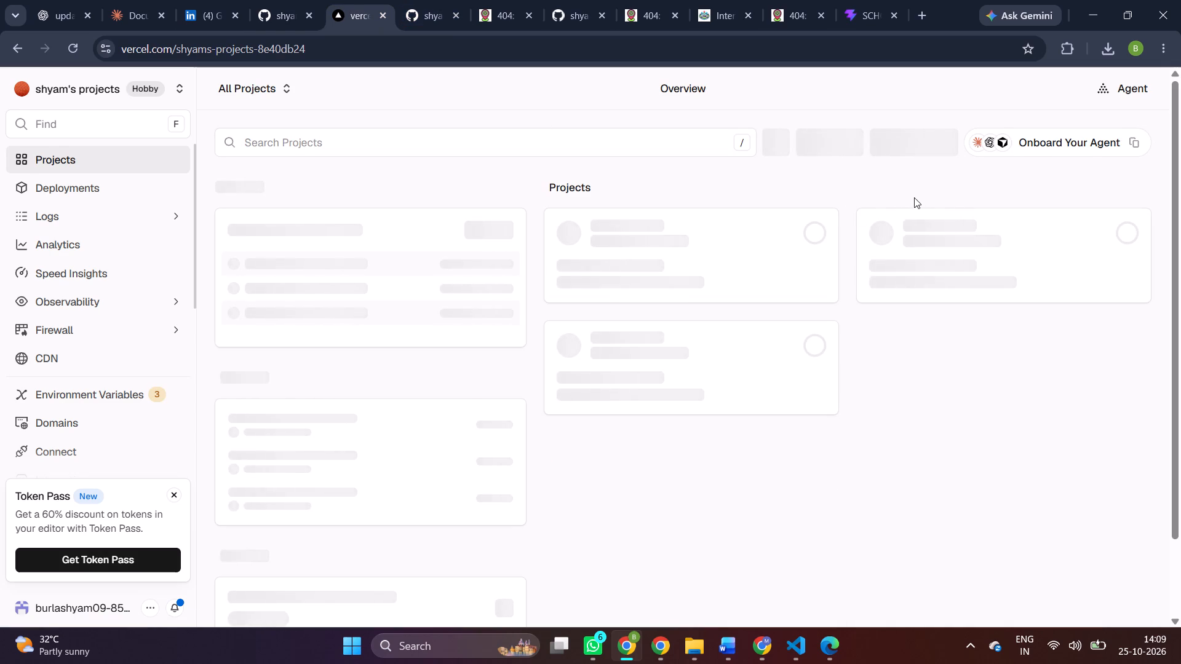
click(891, 145)
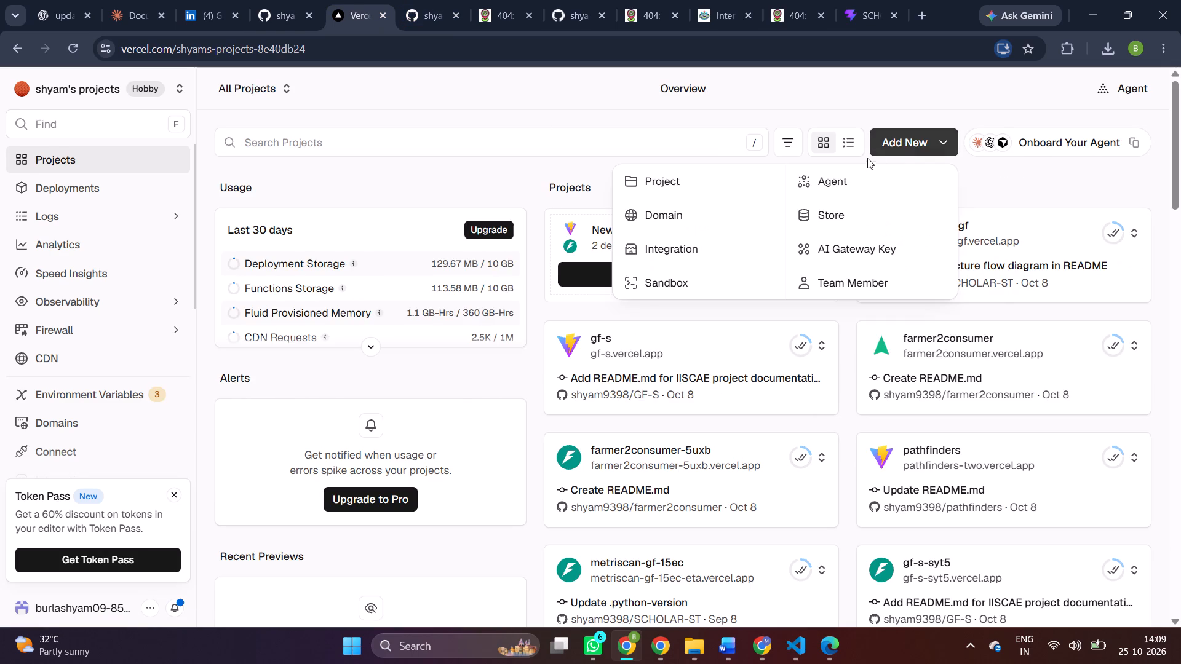
click(714, 188)
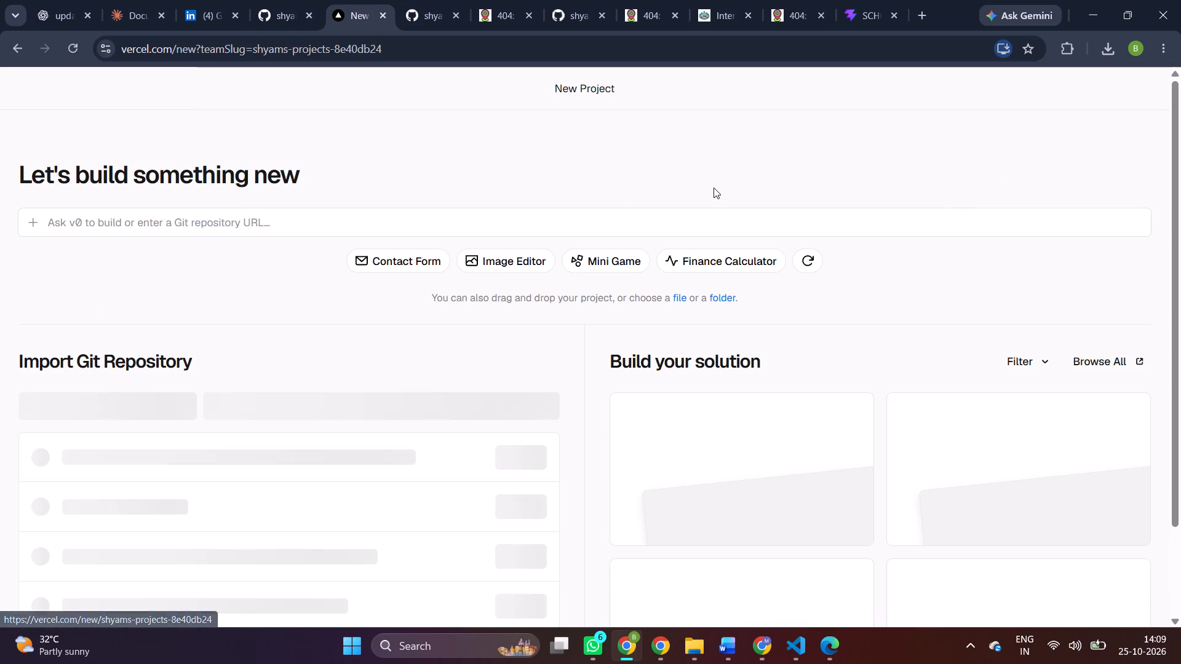
scroll(517, 385, down, 2)
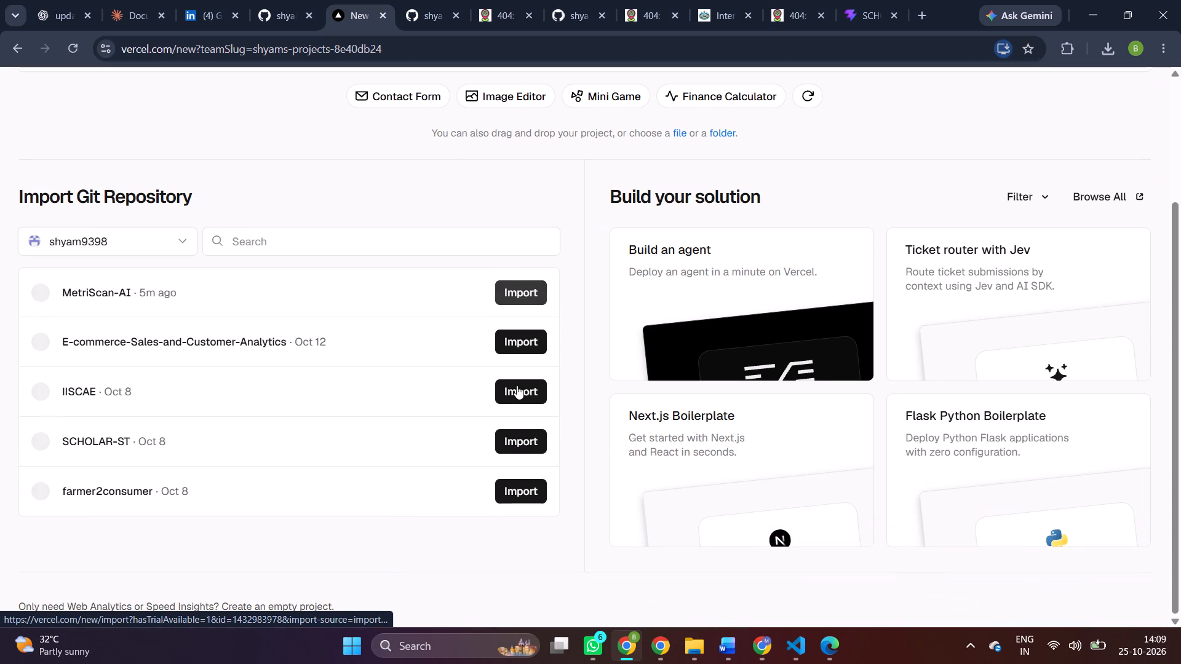
click(427, 233)
text(inten)
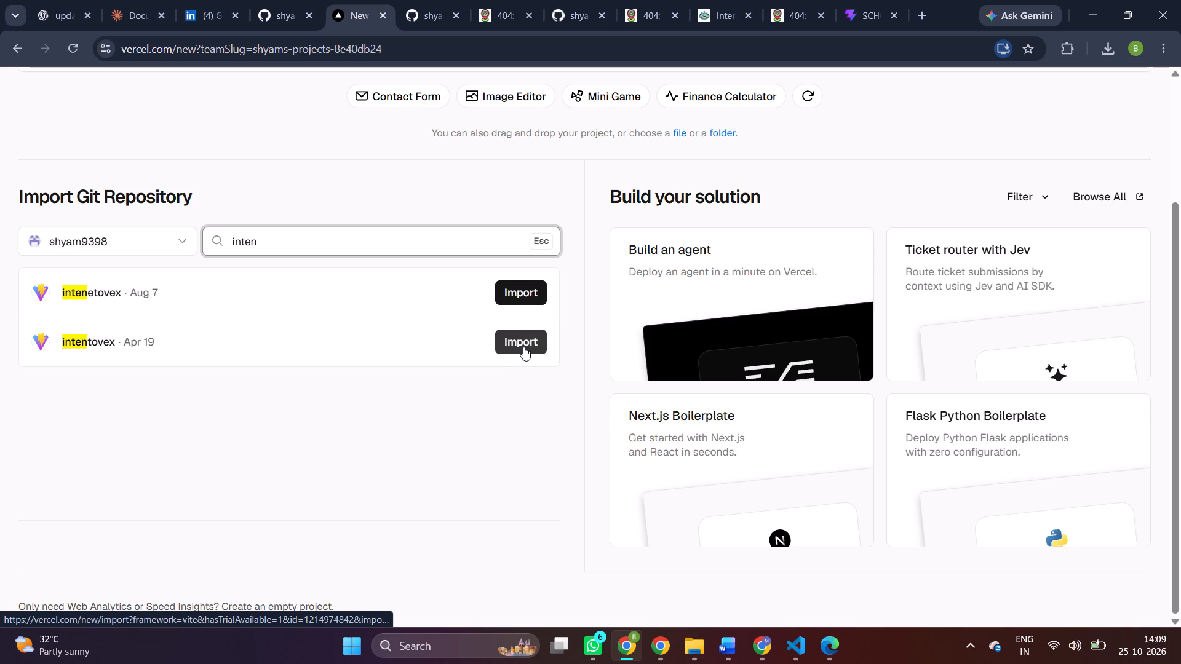
click(530, 299)
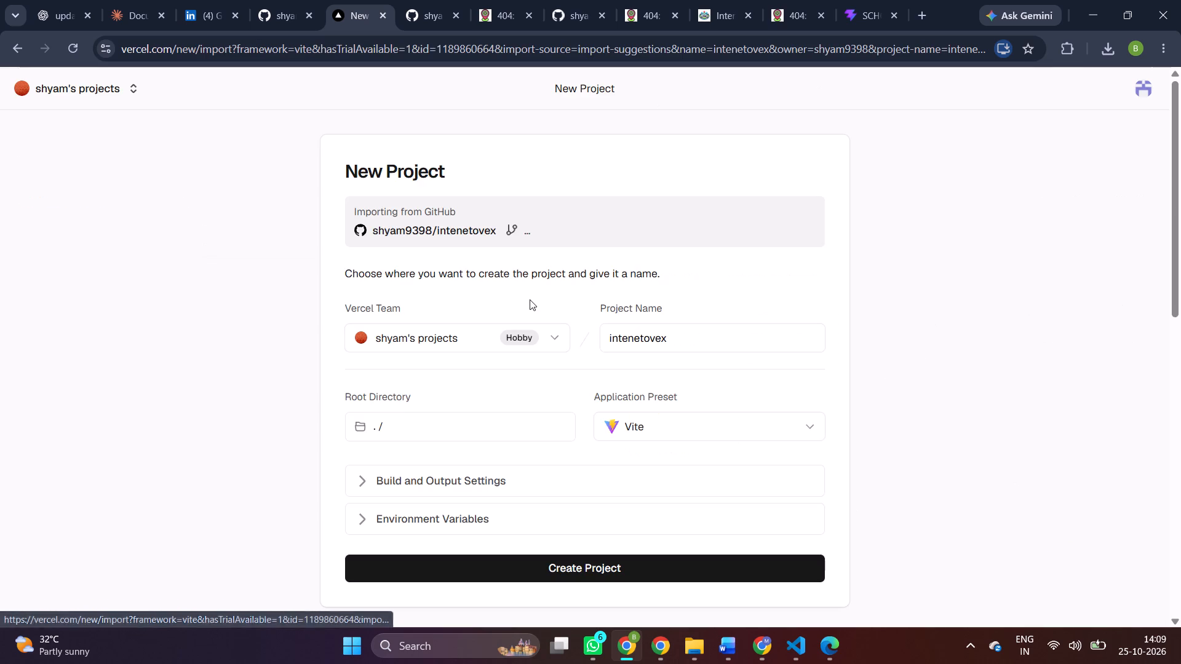
Create the project from the intenetovex main branch with the Vite preset and deploy it without adding the Supabase integration.
scroll(550, 326, down, 1)
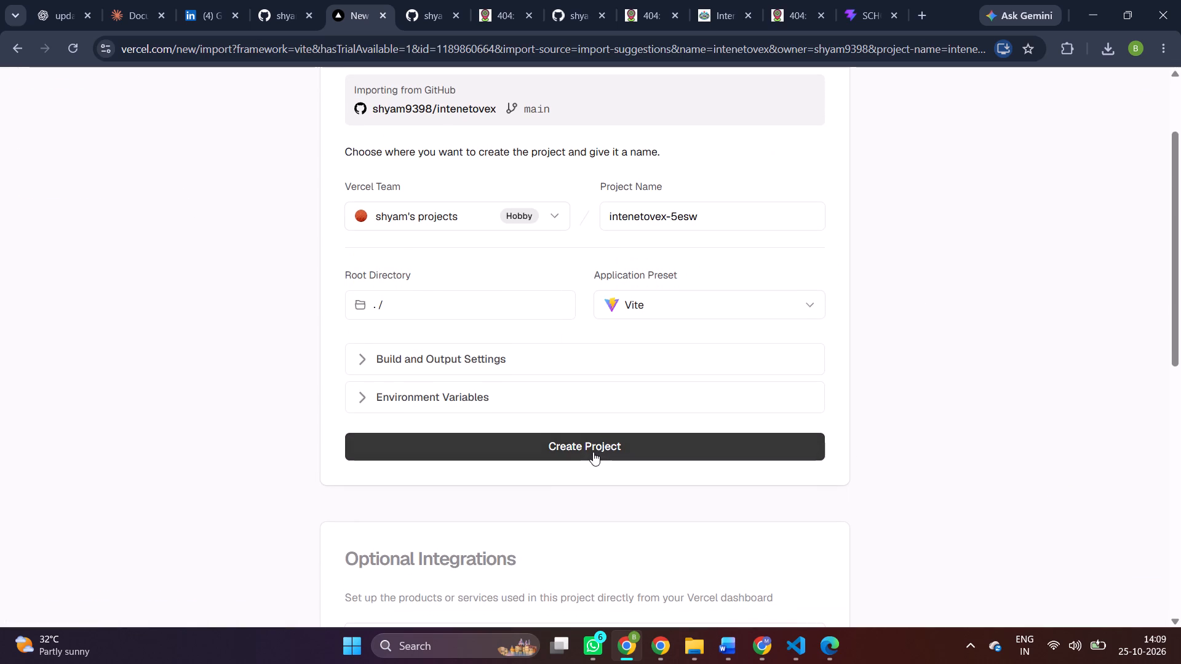
click(593, 452)
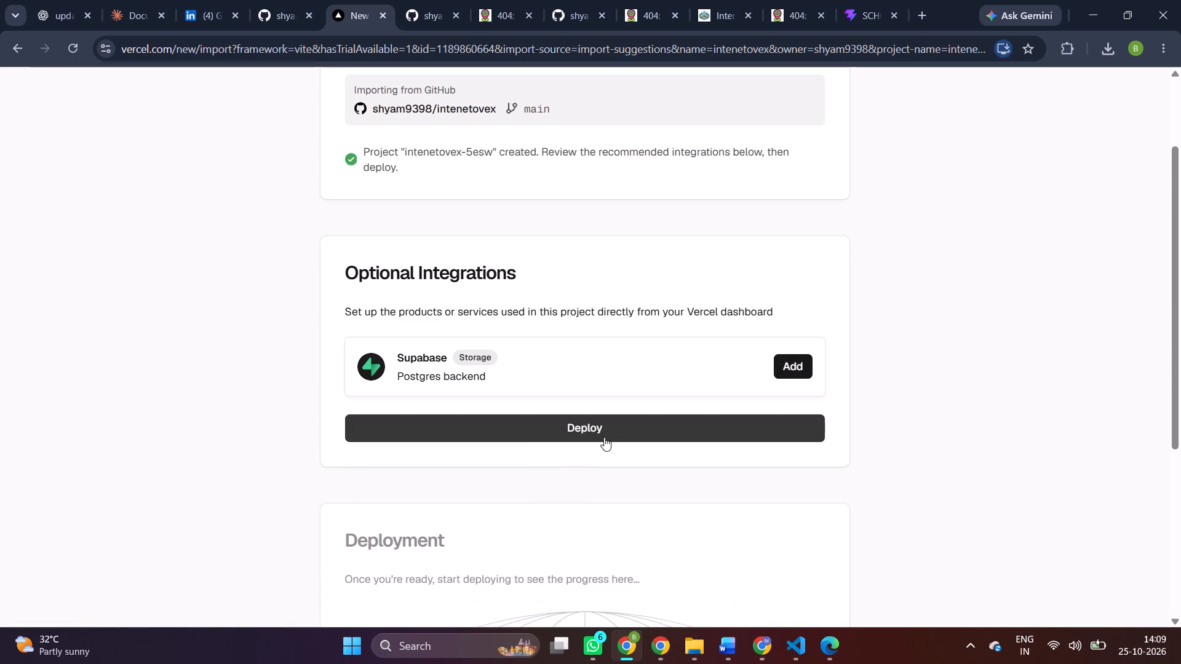
click(604, 437)
scroll(604, 437, down, 2)
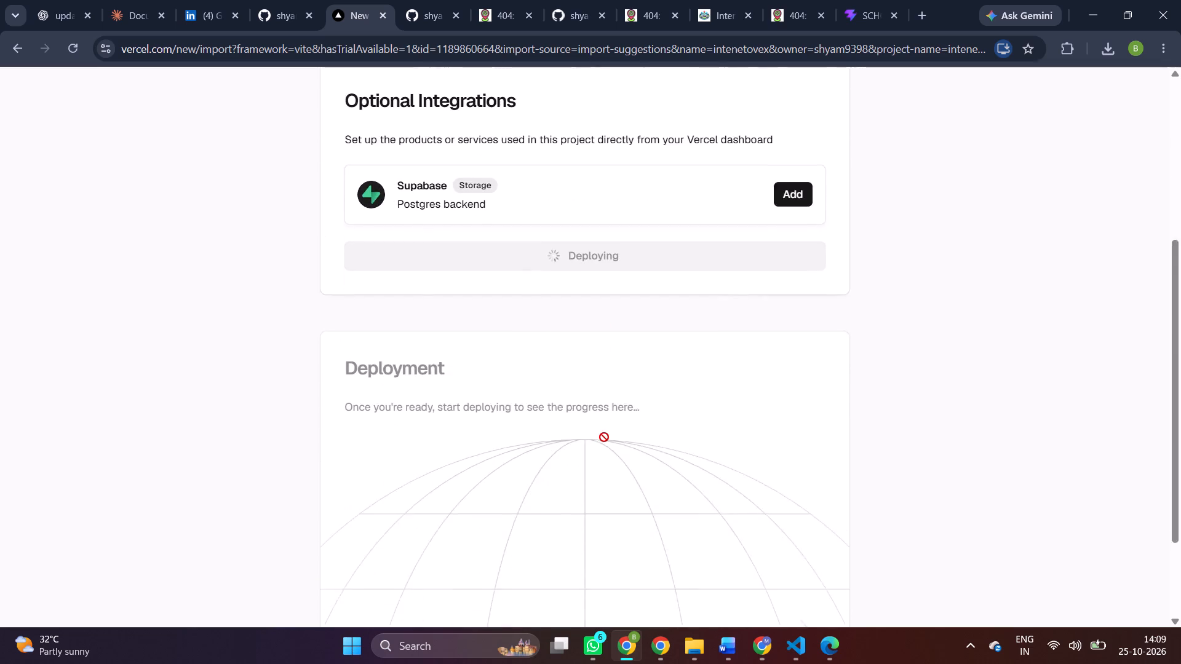
scroll(604, 437, down, 3)
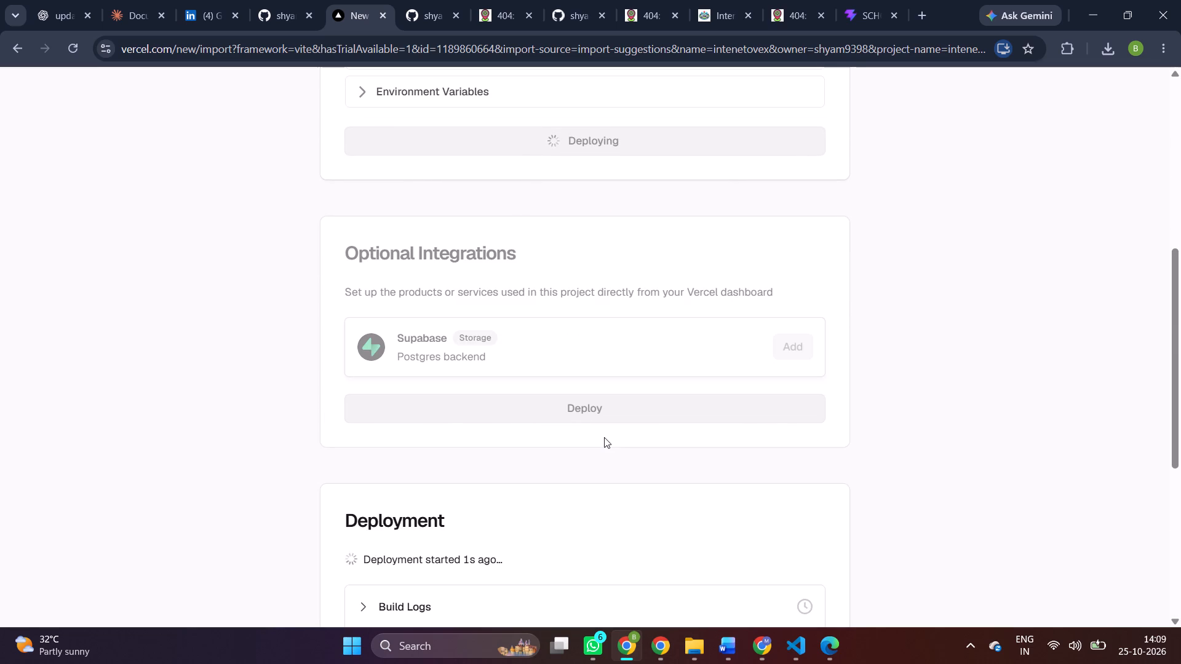
scroll(604, 437, up, 3)
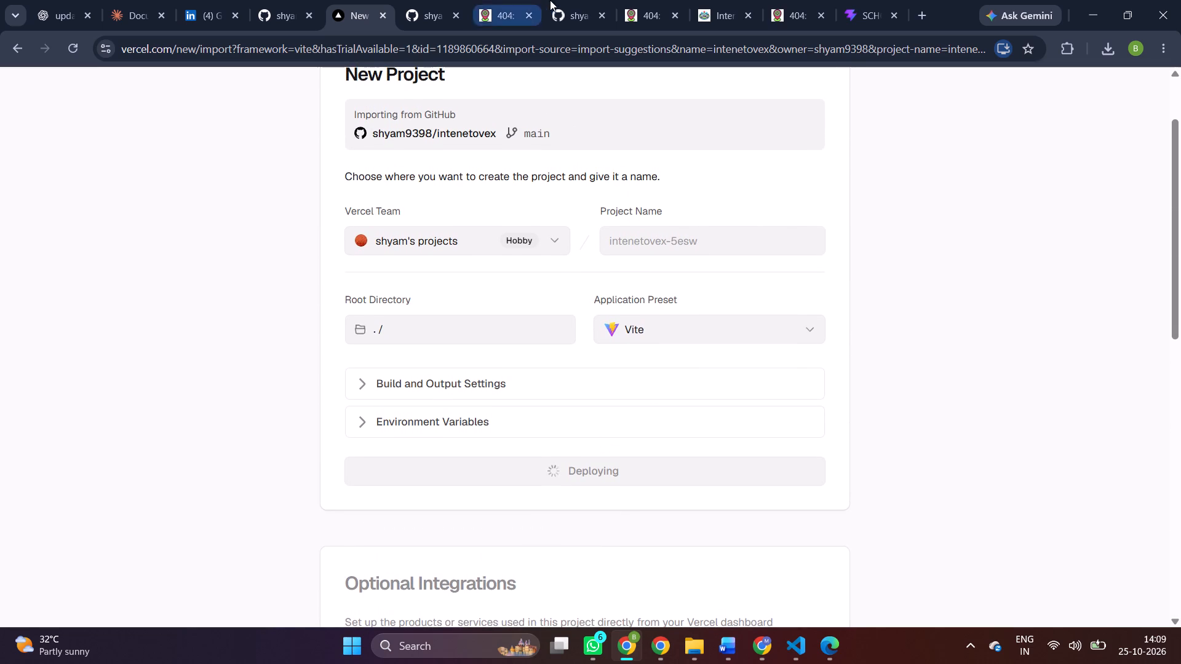
Close the leftover browser tabs beyond the intenetovex GitHub repository, including the old 404 pages and deployed sites.
click(525, 17)
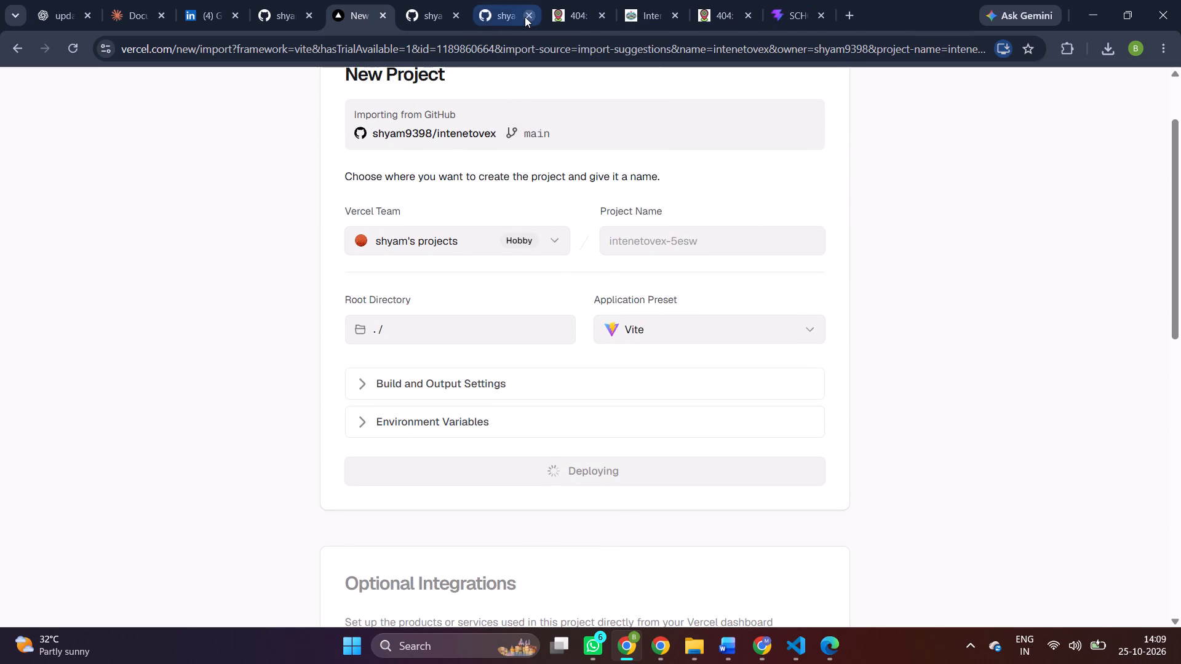
click(525, 17)
click(525, 17)
click(525, 17)
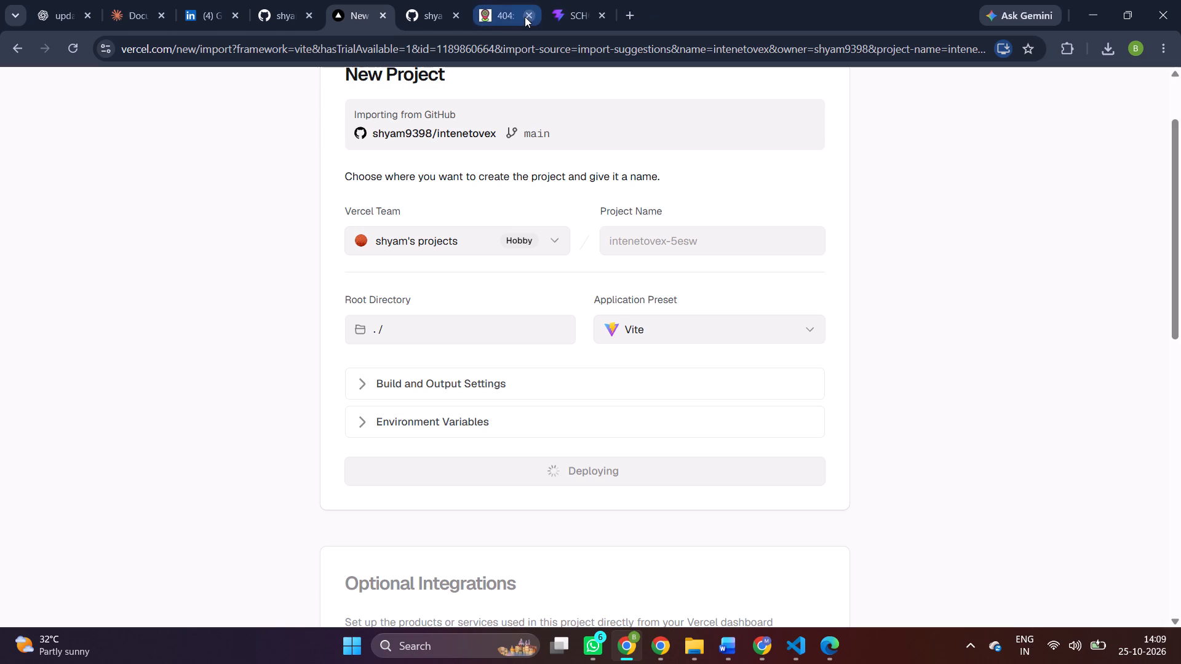
click(525, 17)
click(525, 17)
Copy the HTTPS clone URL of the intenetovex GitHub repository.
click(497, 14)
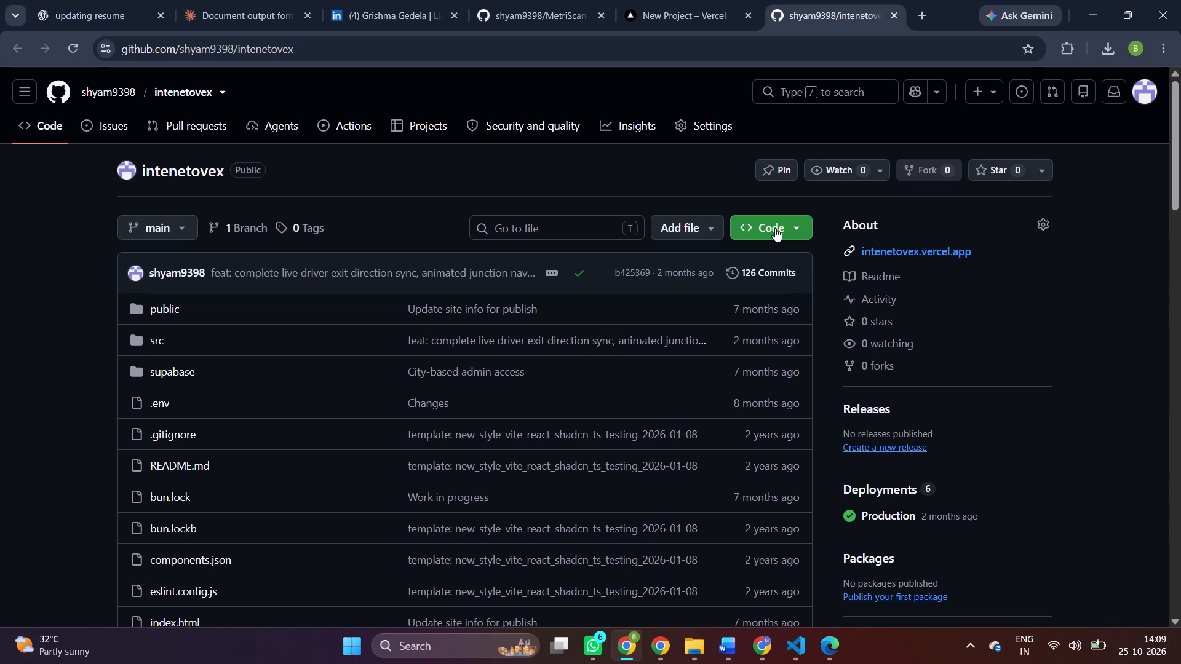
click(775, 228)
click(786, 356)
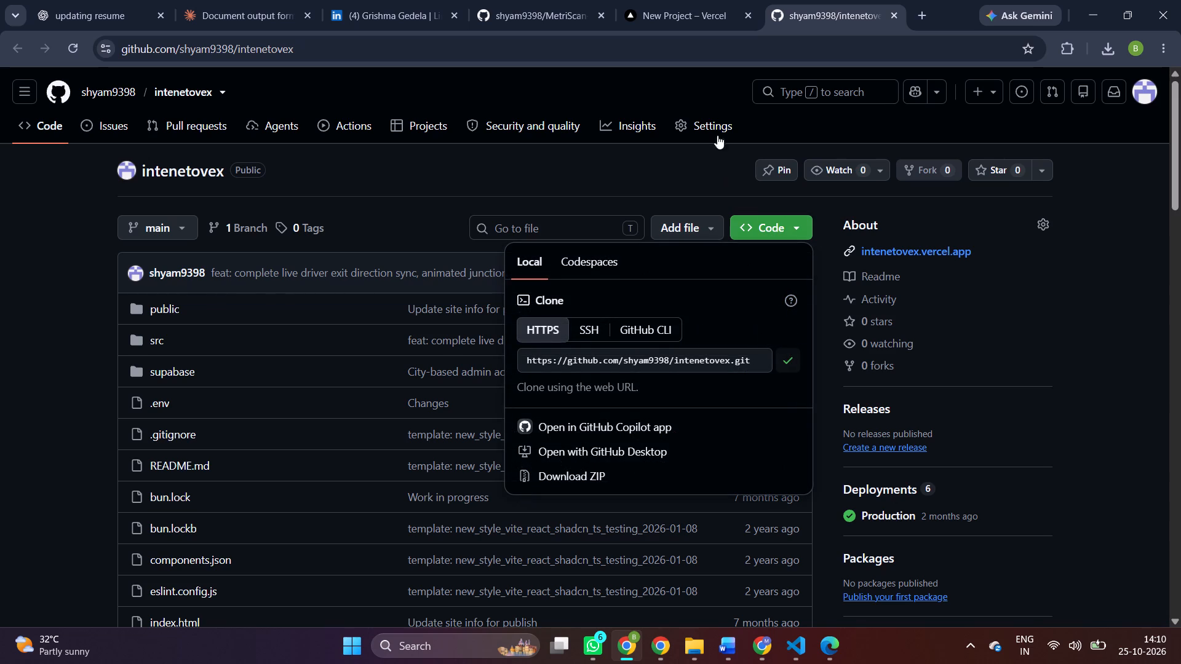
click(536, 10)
Return to the Vercel deployment, skip securing the account, and continue to the new project's overview.
click(648, 6)
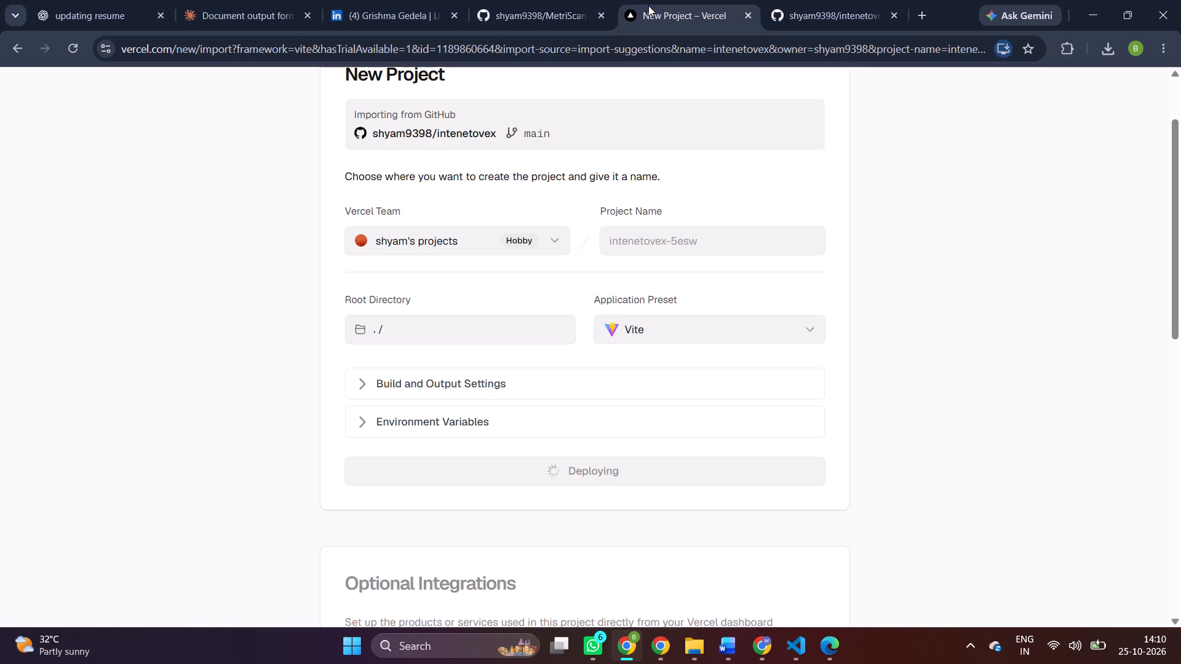
scroll(640, 417, down, 5)
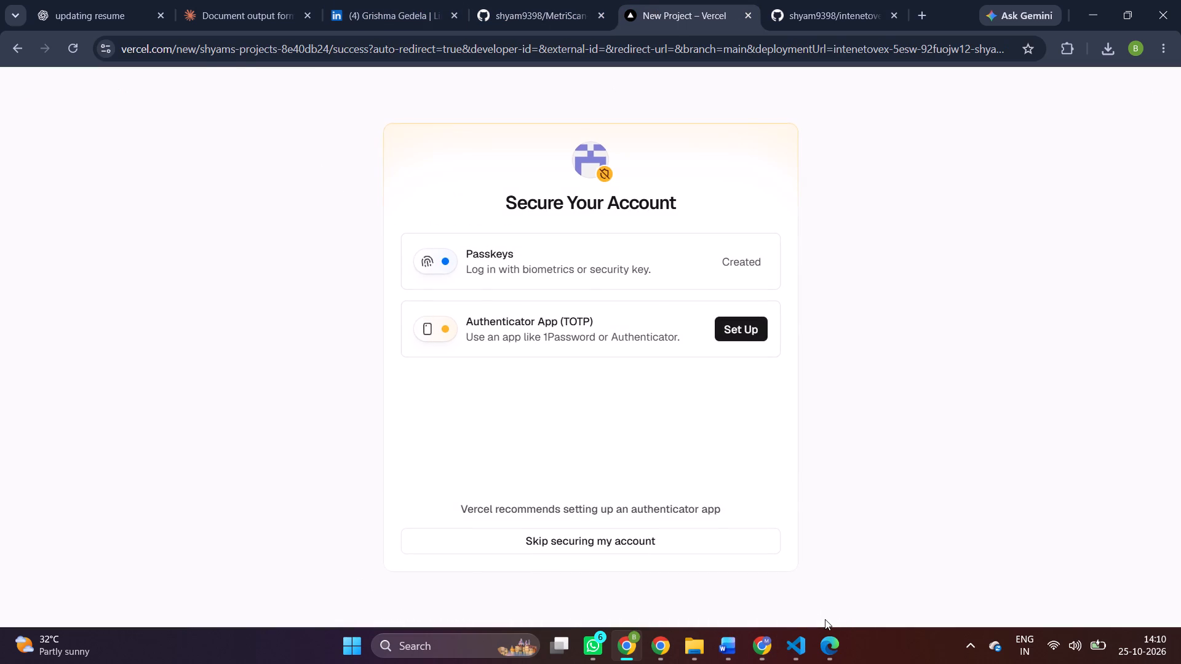
click(644, 540)
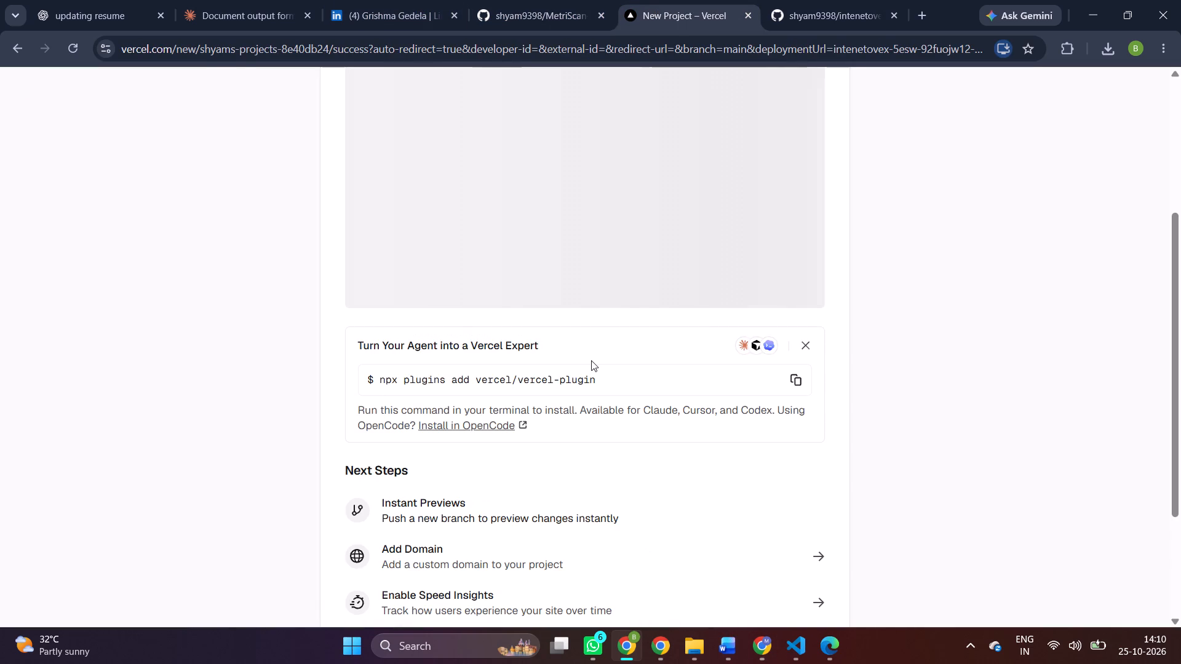
scroll(591, 360, down, 2)
click(569, 480)
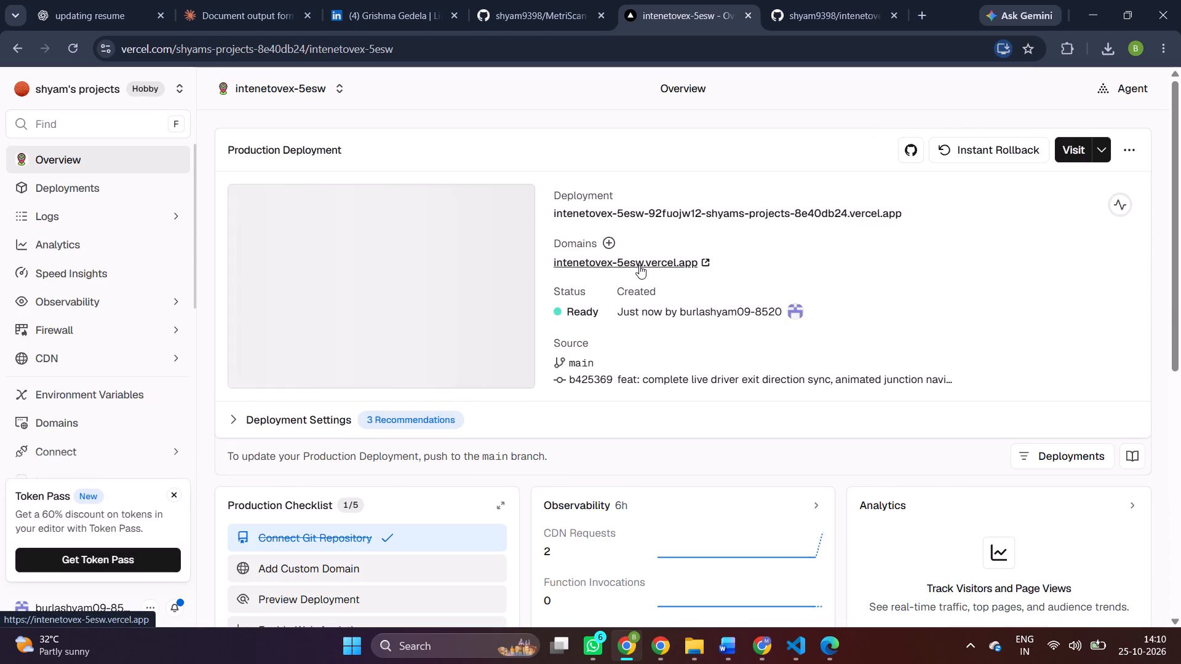
Open the new deployment's domain intenetovex-5esw.vercel.app and reload its login page to test it.
click(639, 265)
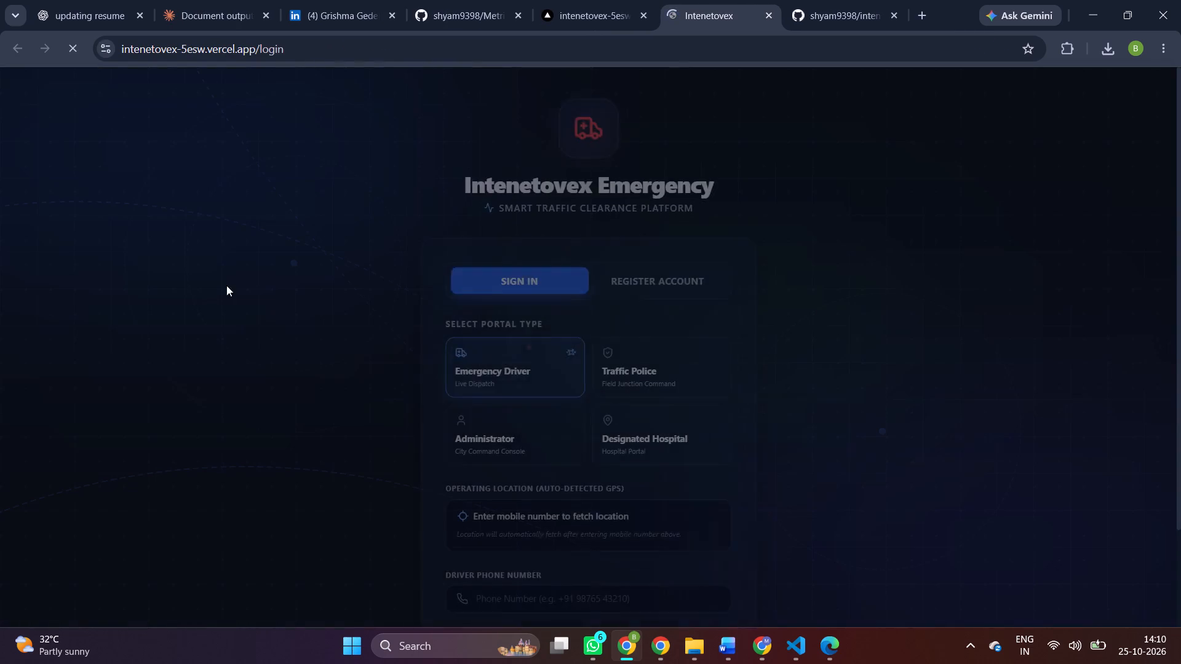
click(70, 55)
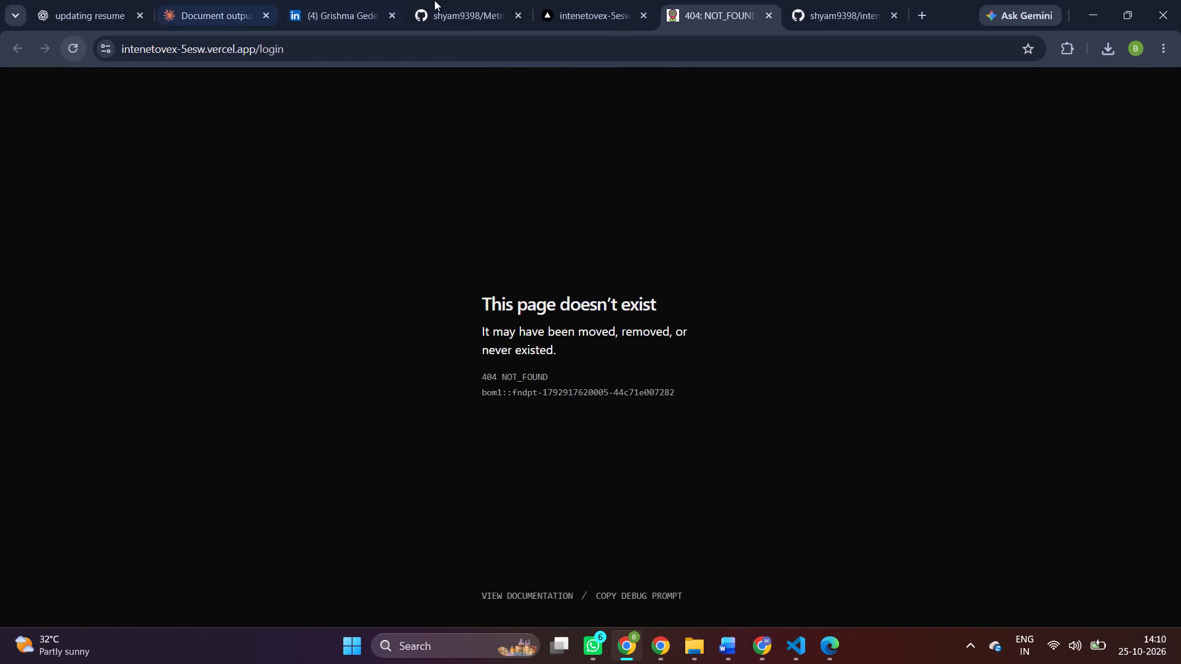
click(456, 5)
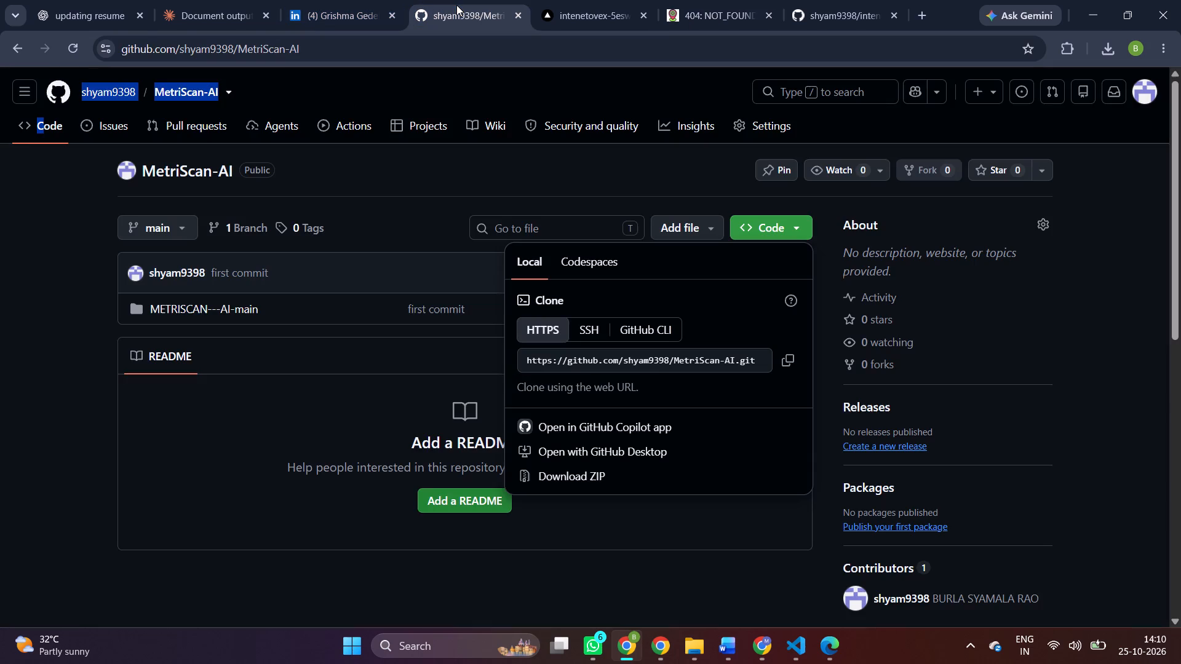
click(735, 15)
click(631, 0)
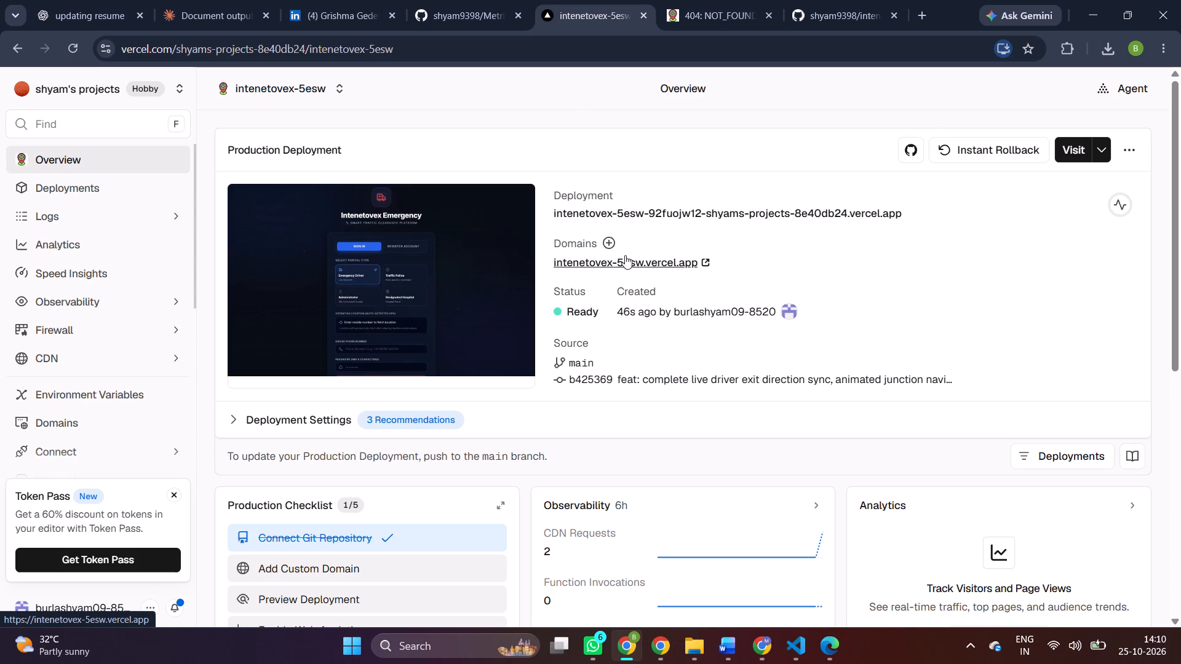
Reopen the intenetovex-5esw.vercel.app domain from the project overview and copy the full login page address.
click(625, 255)
click(303, 48)
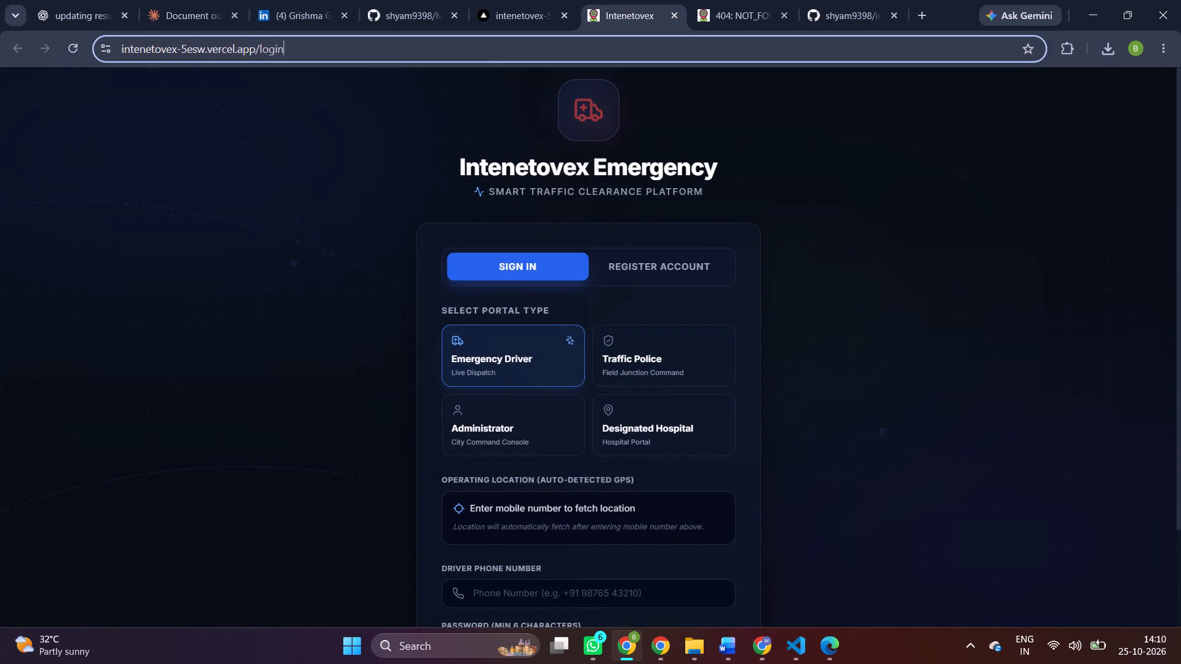
click(303, 48)
key(ctrl+a)
key(ctrl+c)
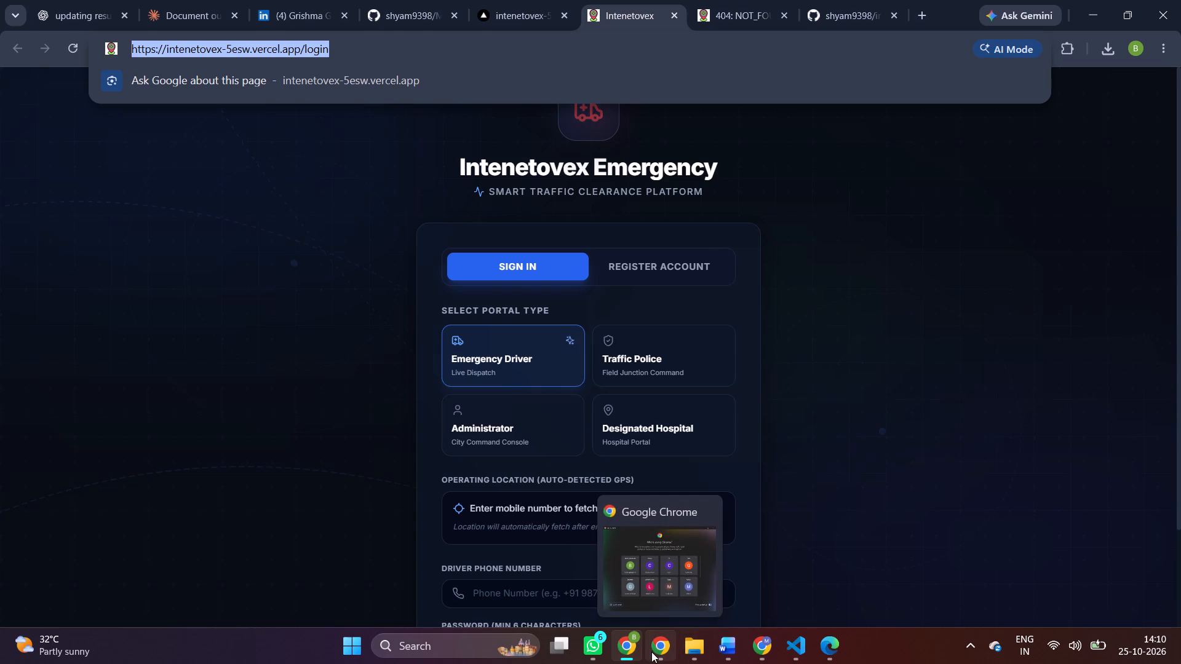
click(726, 652)
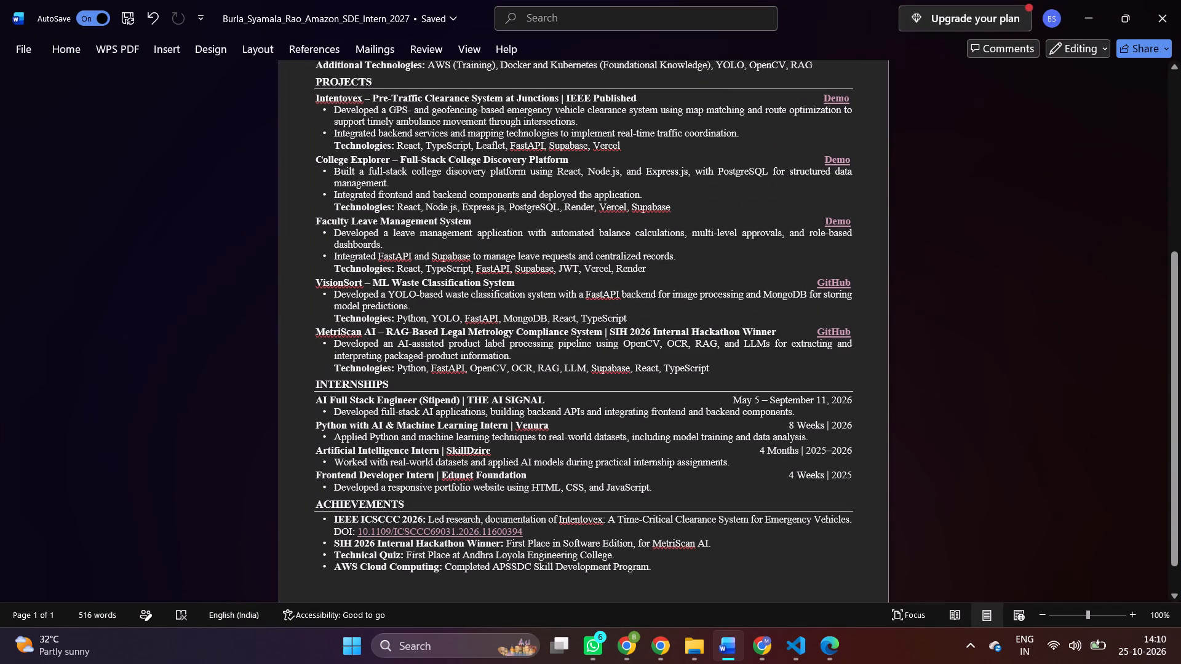
scroll(869, 158, up, 1)
click(835, 189)
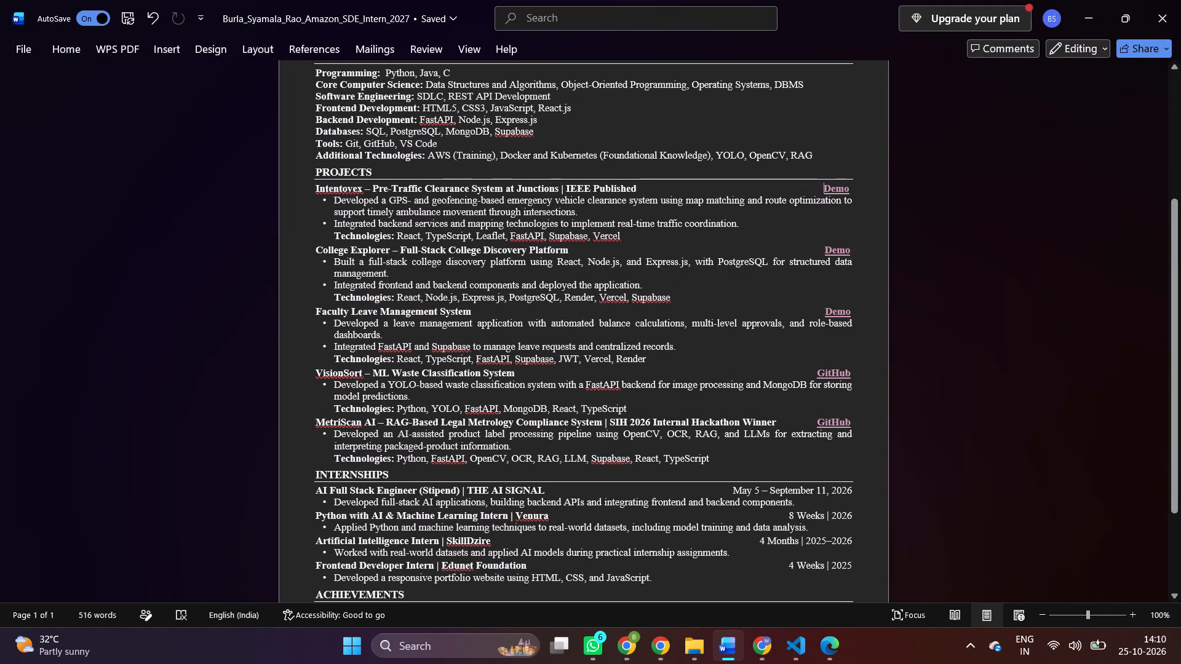
double_click(835, 189)
right_click(835, 189)
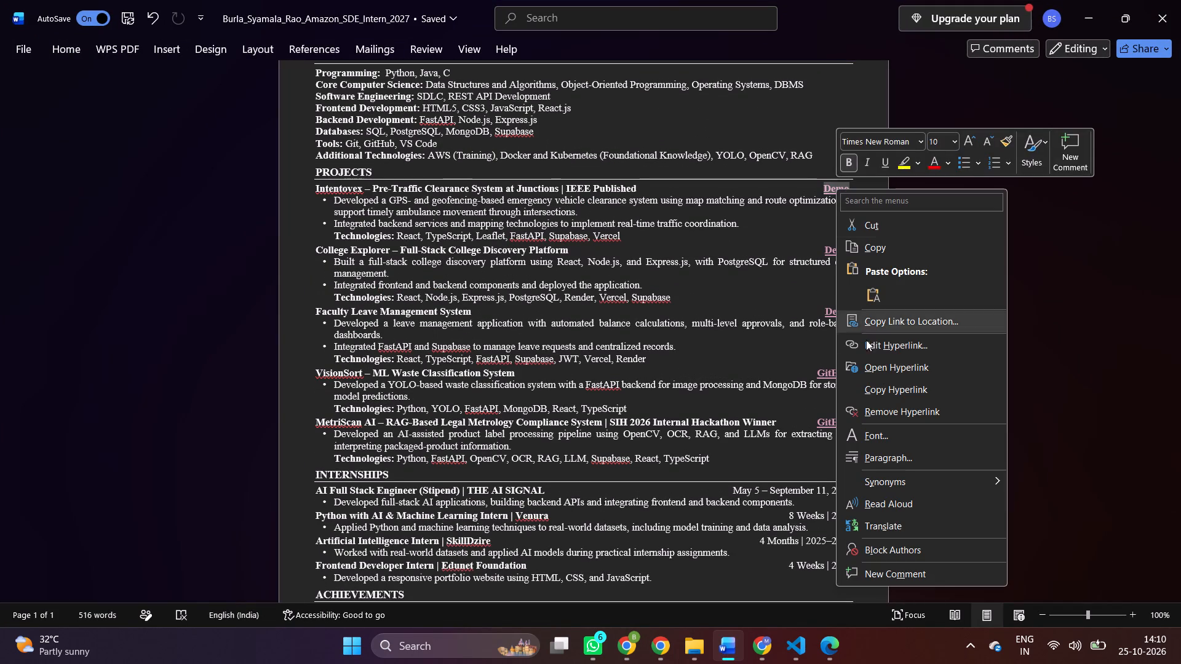
click(917, 339)
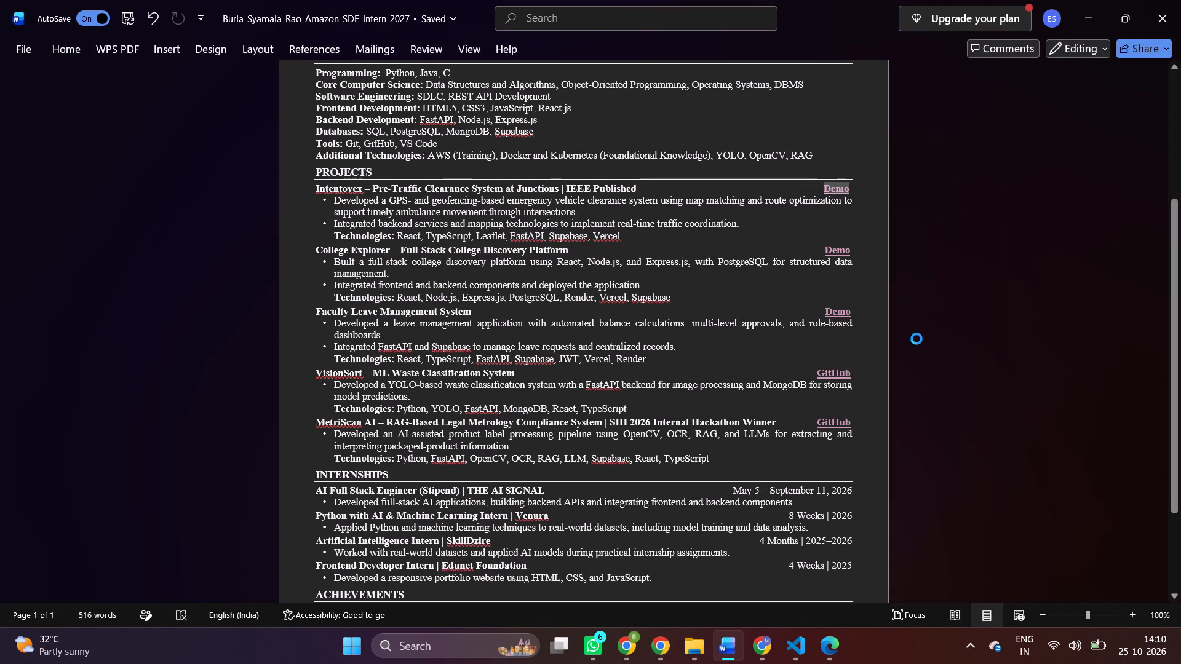
key(BackSpace)
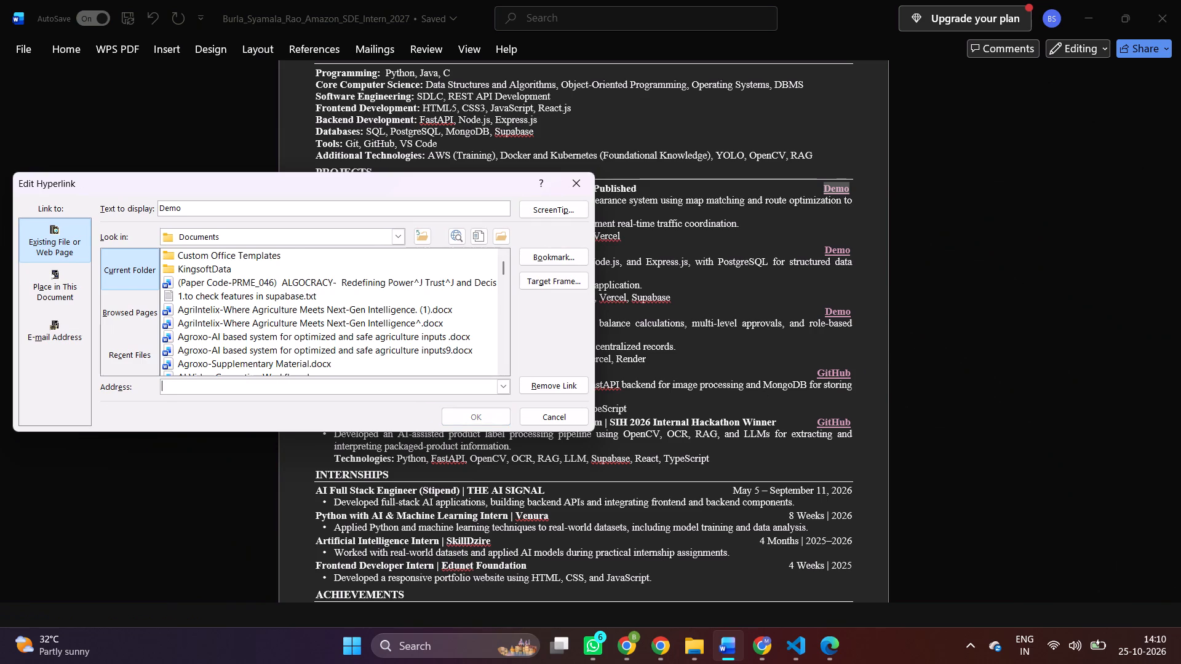
key(ctrl+v)
key(Return)
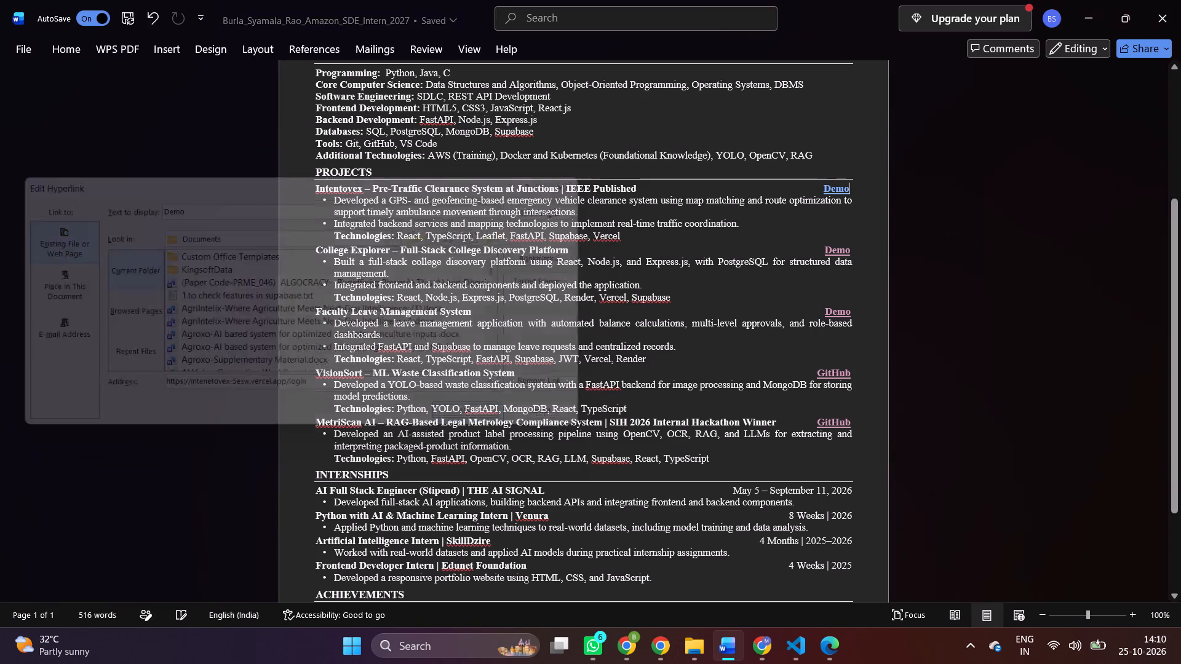
Test the updated Intentovex Demo hyperlink from the résumé in the browser and return to the document.
ctrl+click(831, 195)
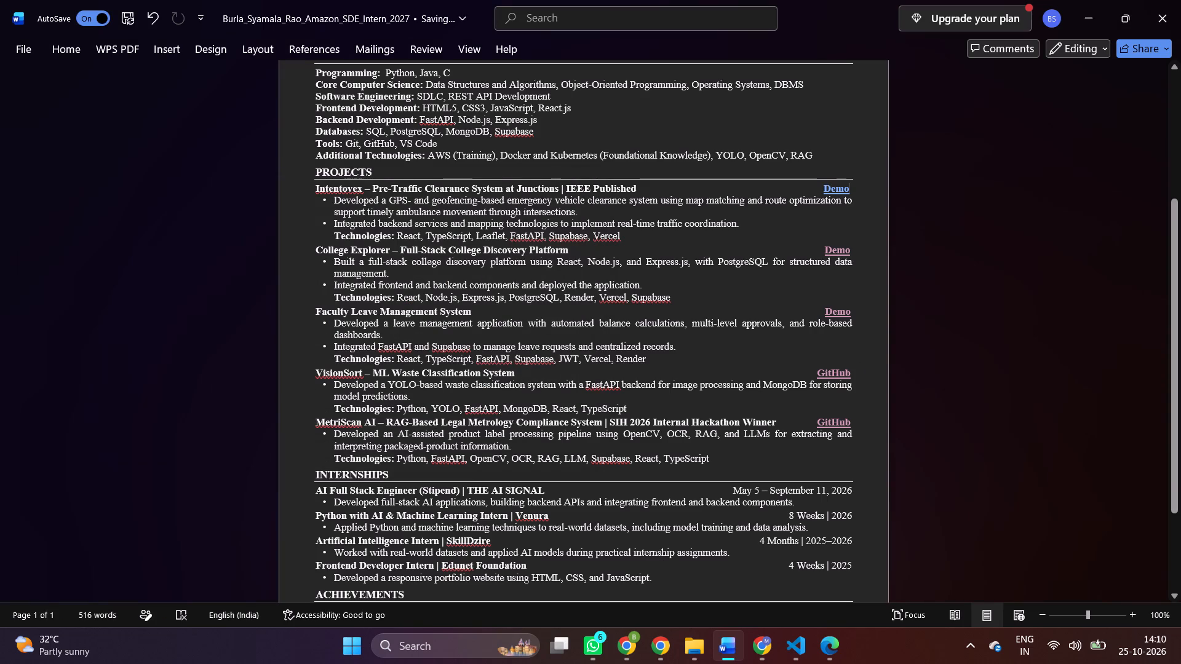
ctrl+click(829, 187)
ctrl+click(829, 187)
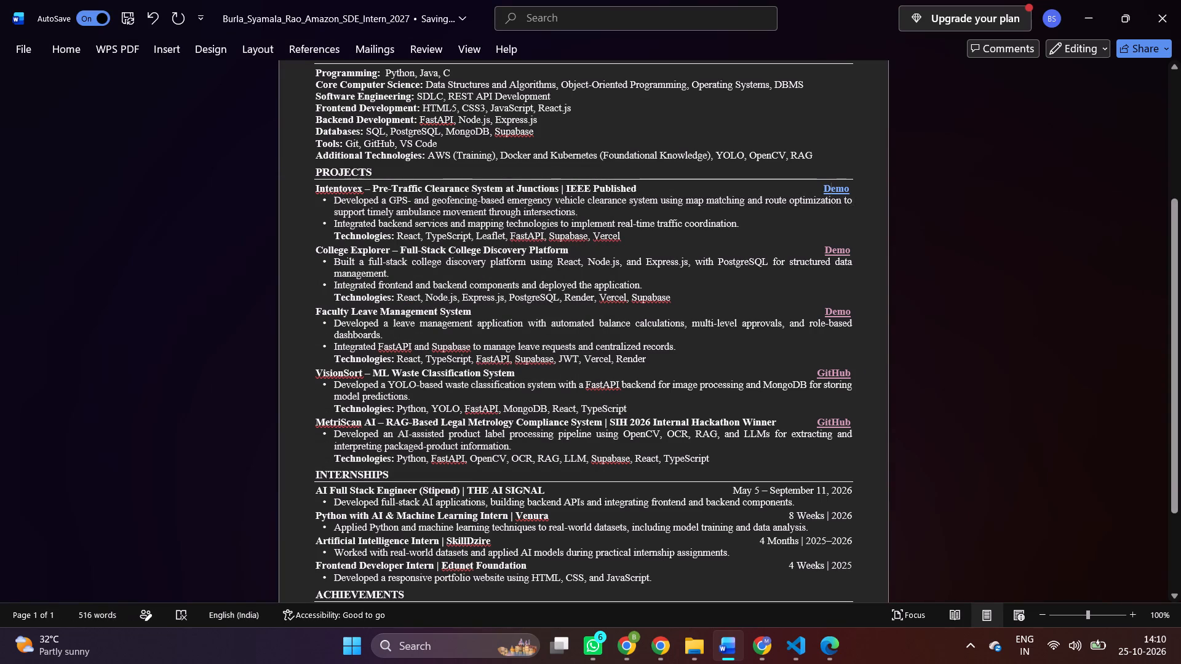
ctrl+click(830, 188)
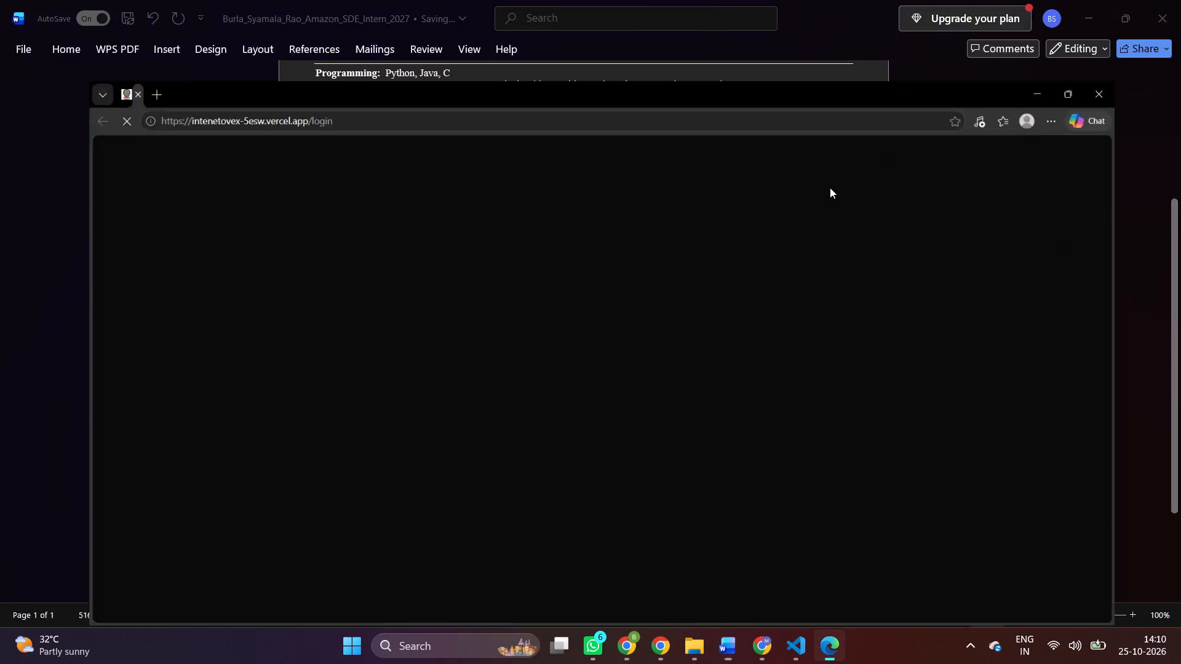
click(1082, 12)
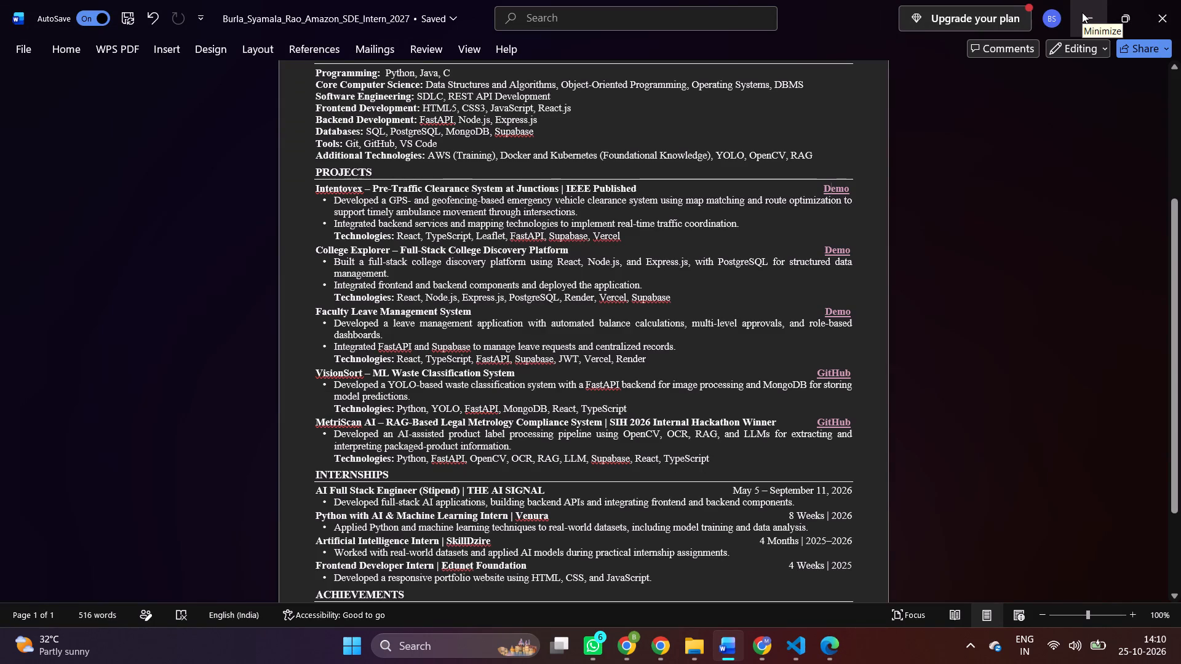
Place the cursor before the Intentovex Demo link, copy the intenetovex repository's HTTPS clone address from GitHub in Chrome, and return to Word.
key(Left)
key(Left)
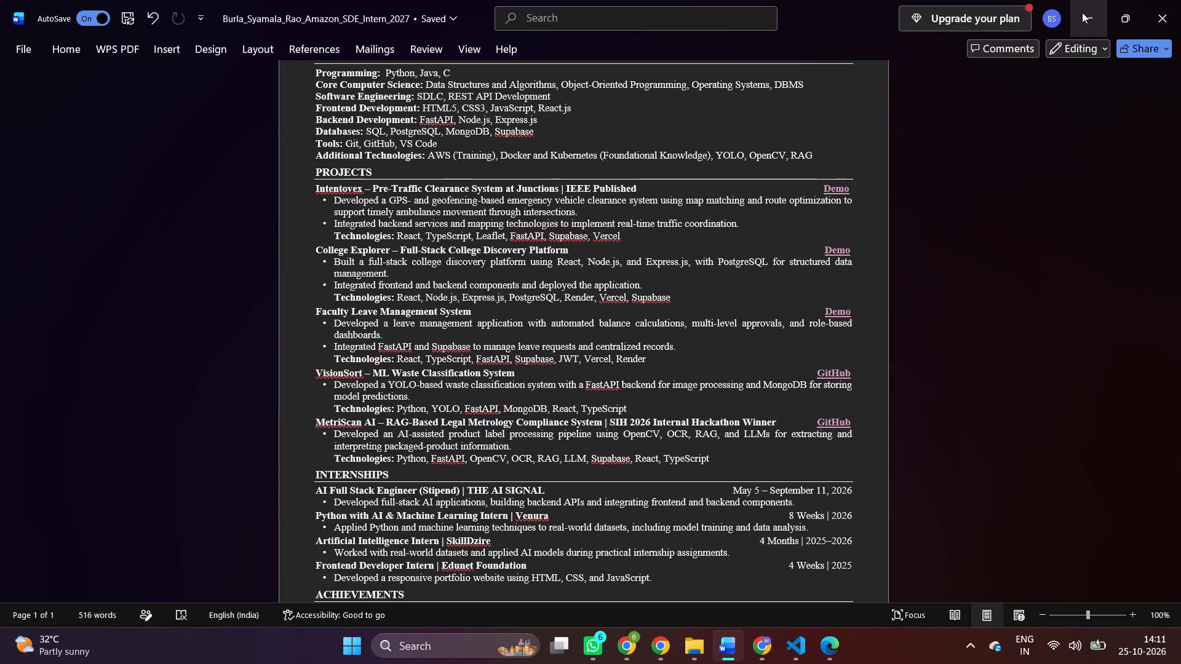
click(638, 638)
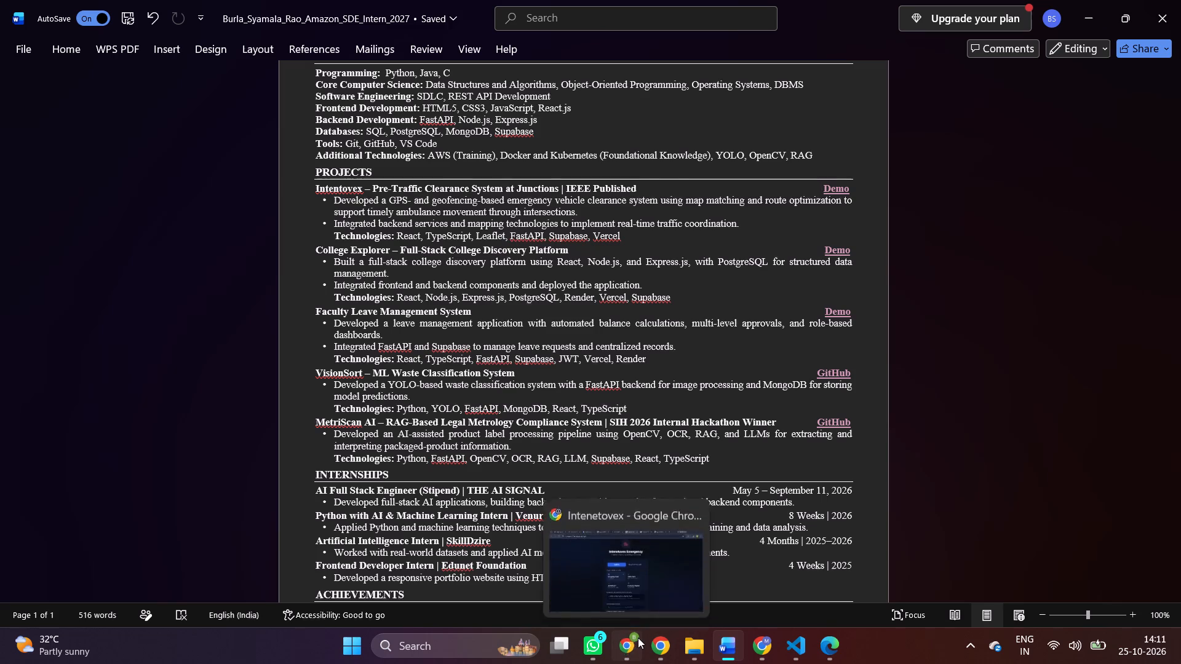
click(836, 13)
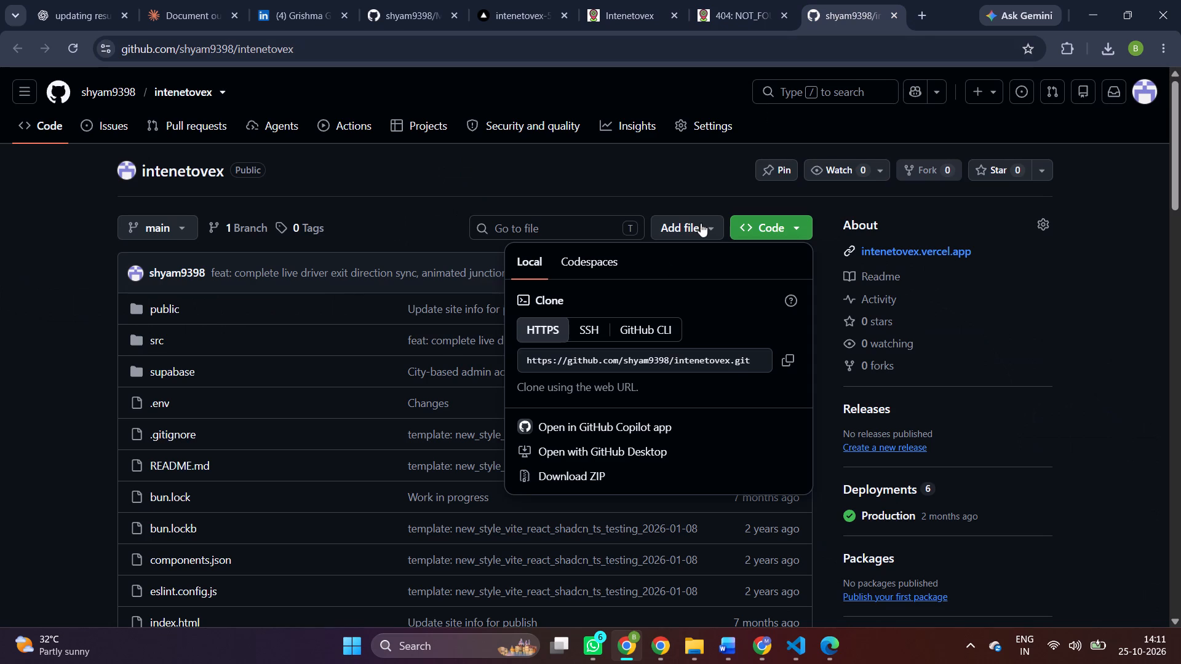
click(787, 357)
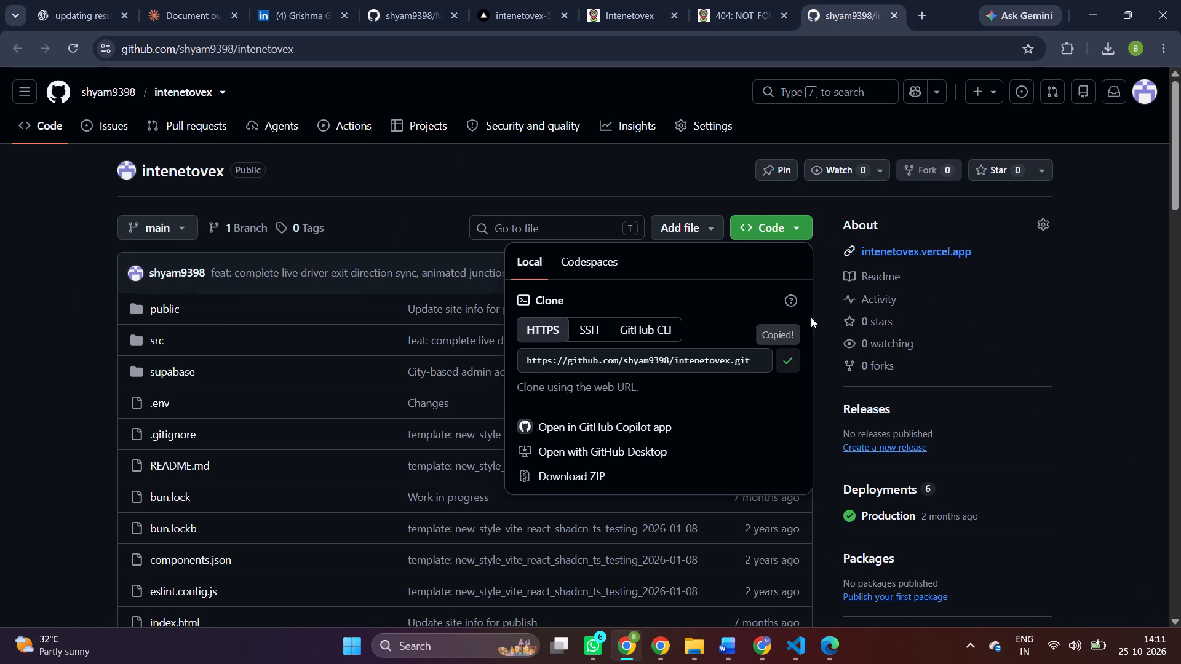
click(1099, 9)
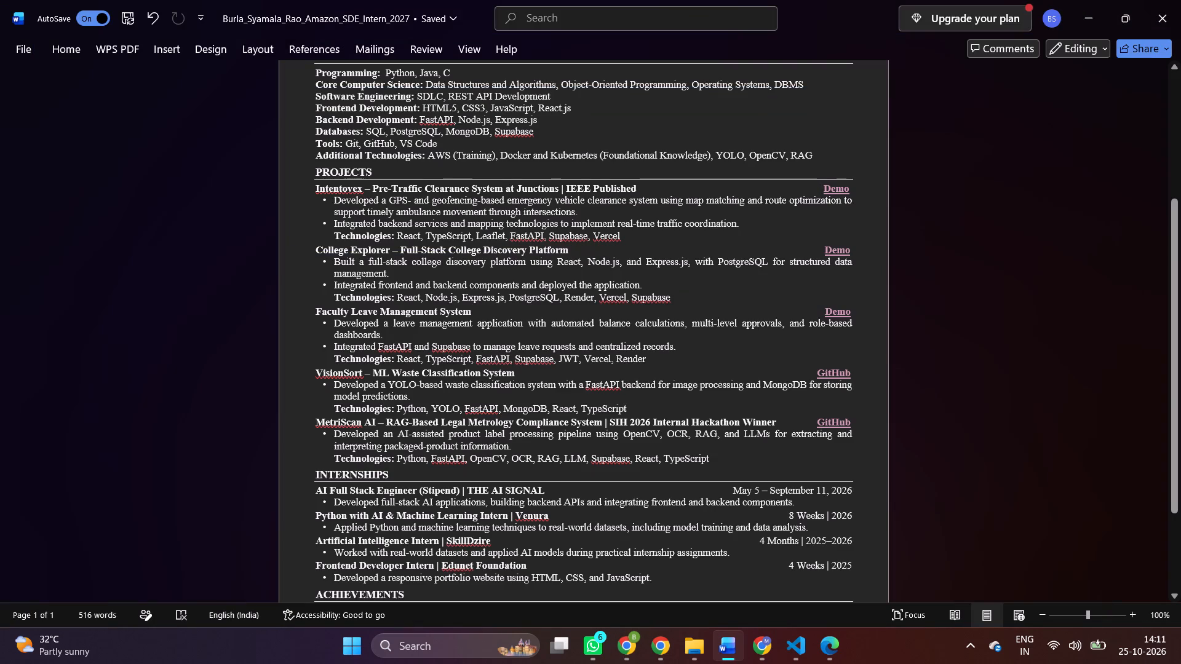
click(163, 42)
drag(523, 74, 513, 73)
click(513, 73)
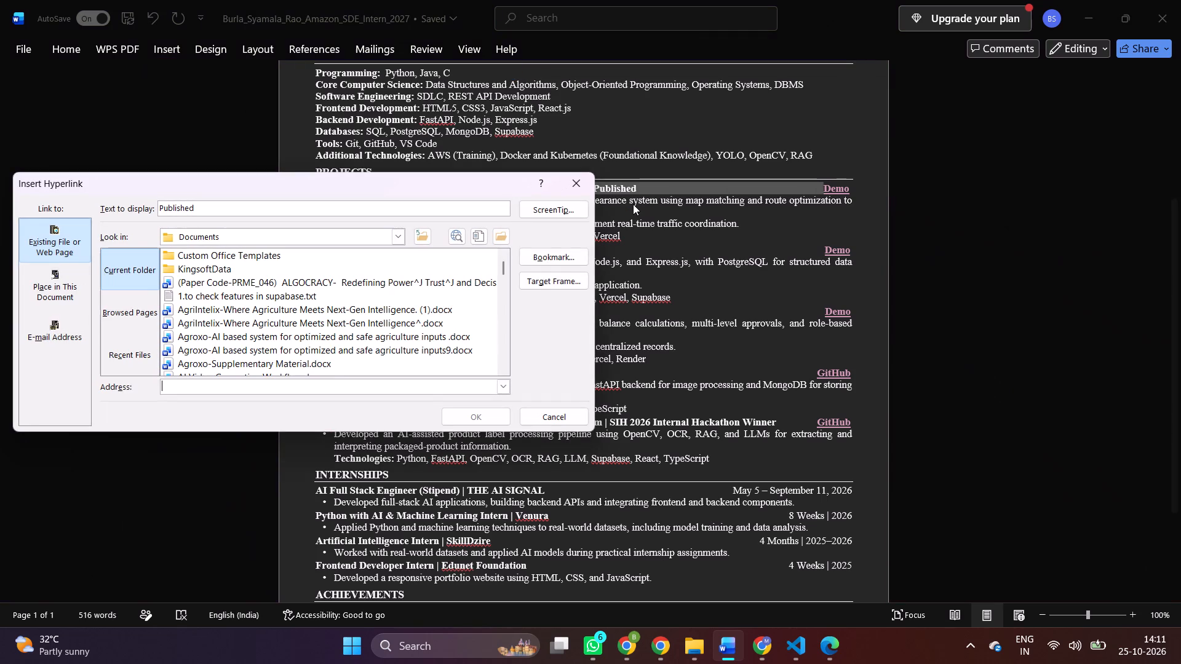
click(308, 388)
key(ctrl+v)
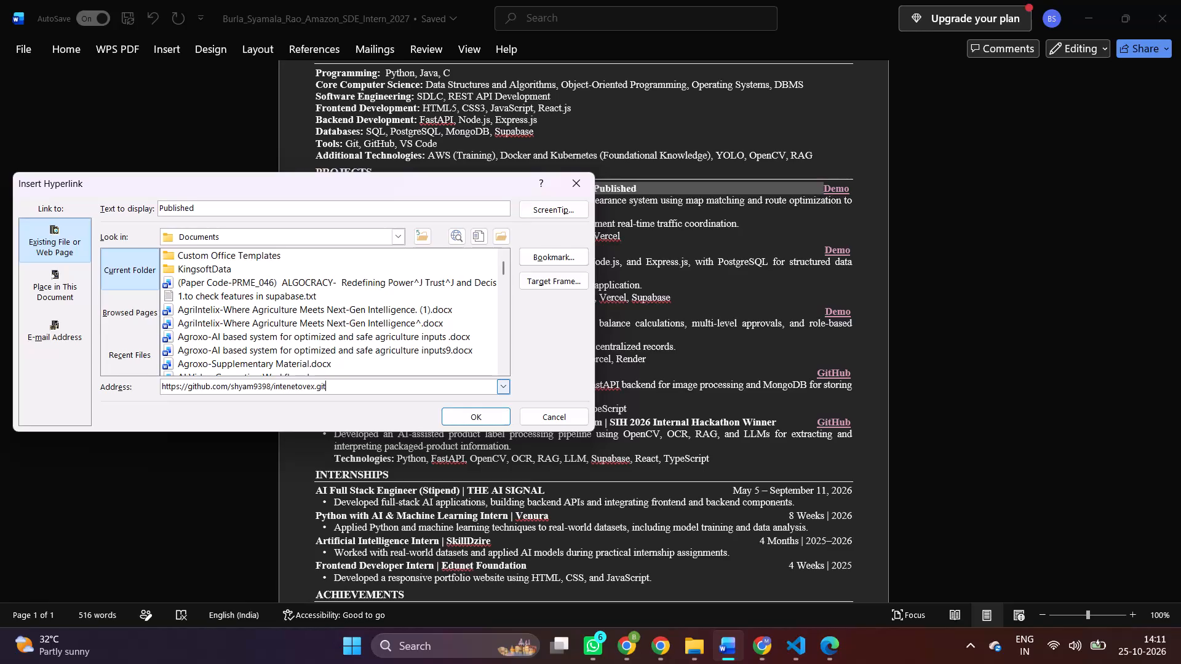
click(264, 208)
key(ctrl+a)
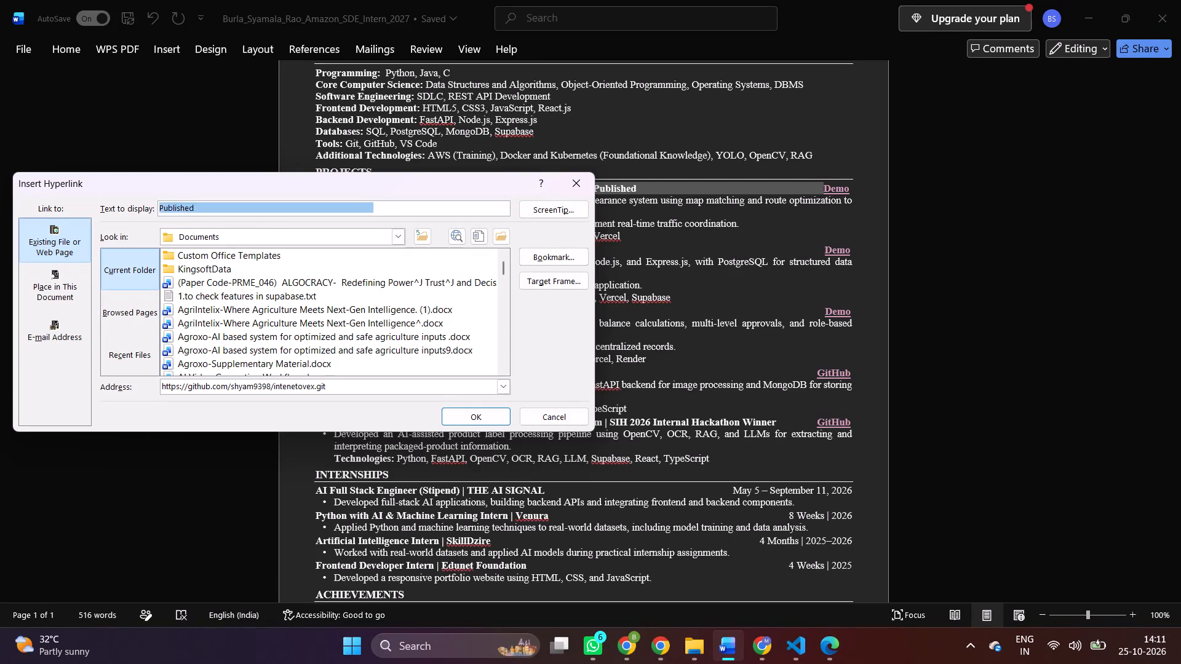
key(BackSpace)
text(Git)
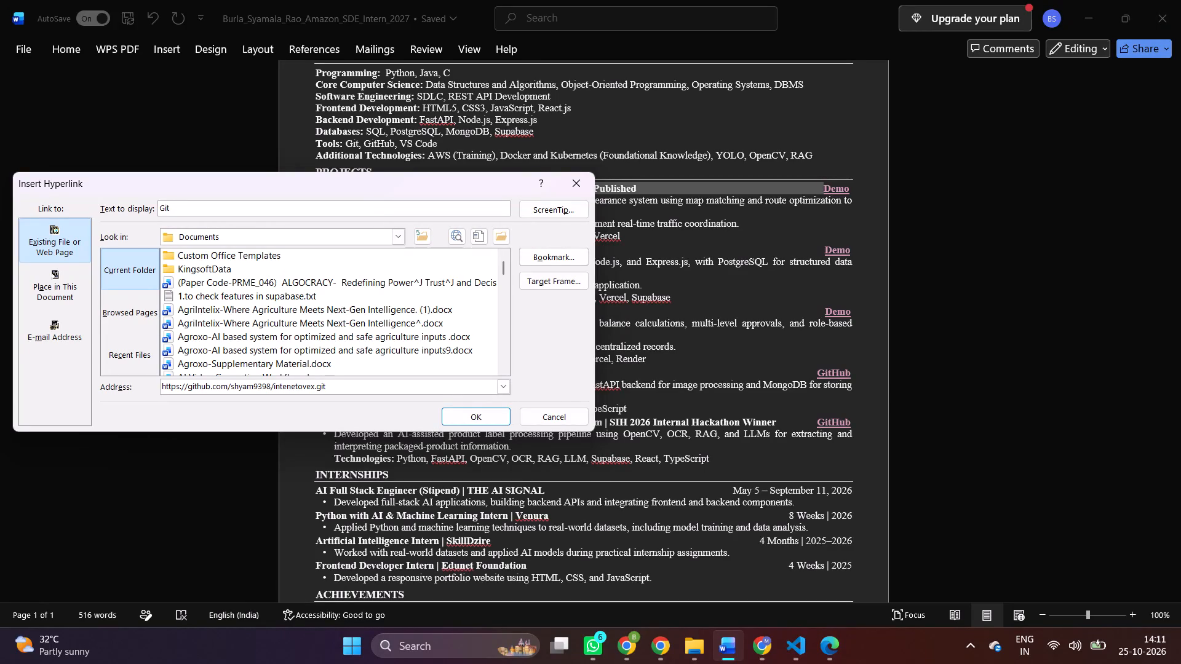
text(Hub)
key(Return)
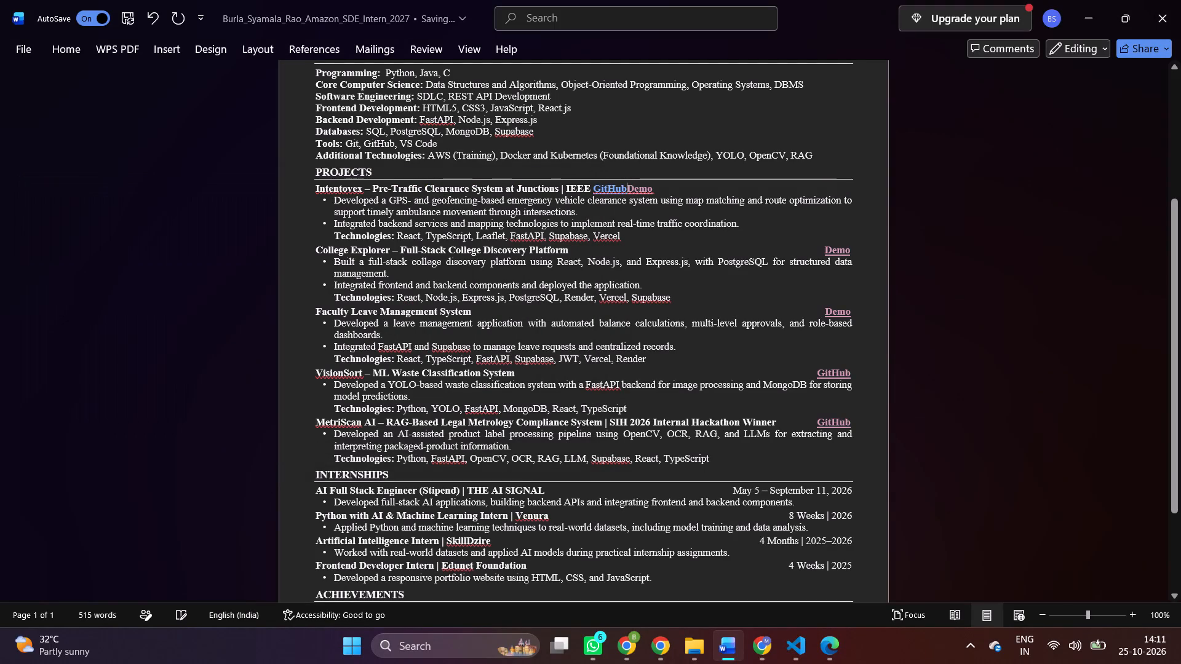
Put two spaces between the Intentovex GitHub and Demo links, and pad before GitHub with spaces until both align at the right margin.
key(space)
key(space)
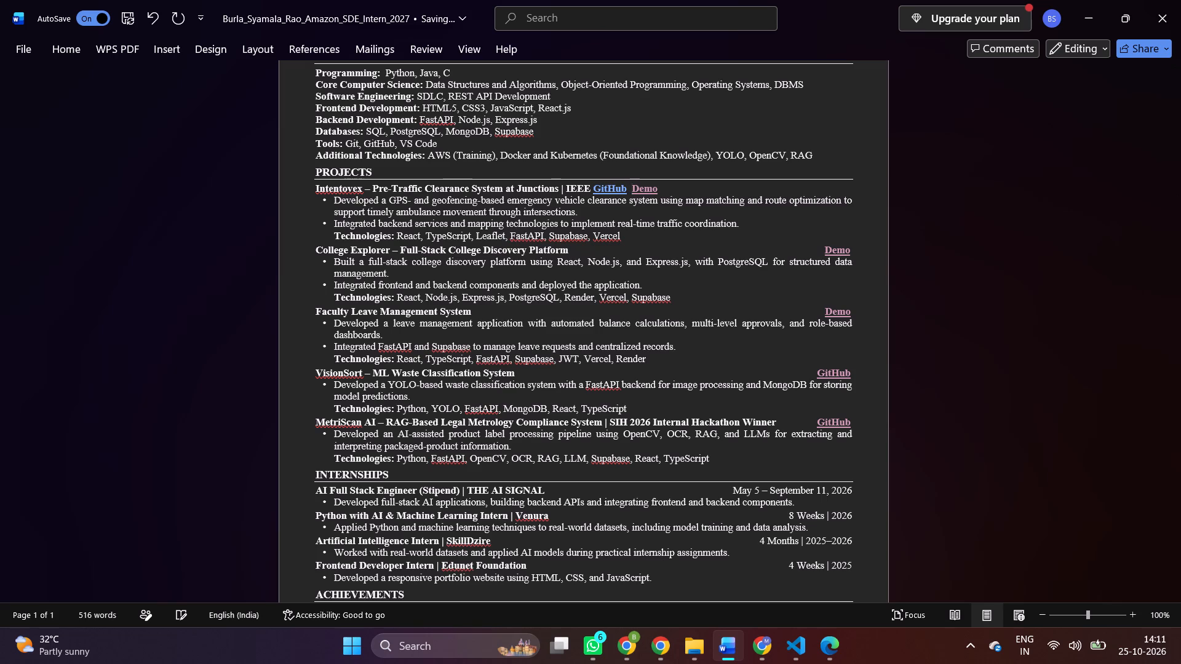
key(Left)
key(Left)
key(Left)
key(Left)
key(Left)
key(Left)
key(Left)
key(Left)
key(Left)
key(space)
key(space)
key(space)
key(space)
key(space)
key(space)
key(space)
key(space)
key(space)
key(space)
key(space)
key(space)
key(space)
key(space)
key(space)
key(space)
key(space)
key(space)
key(space)
key(space)
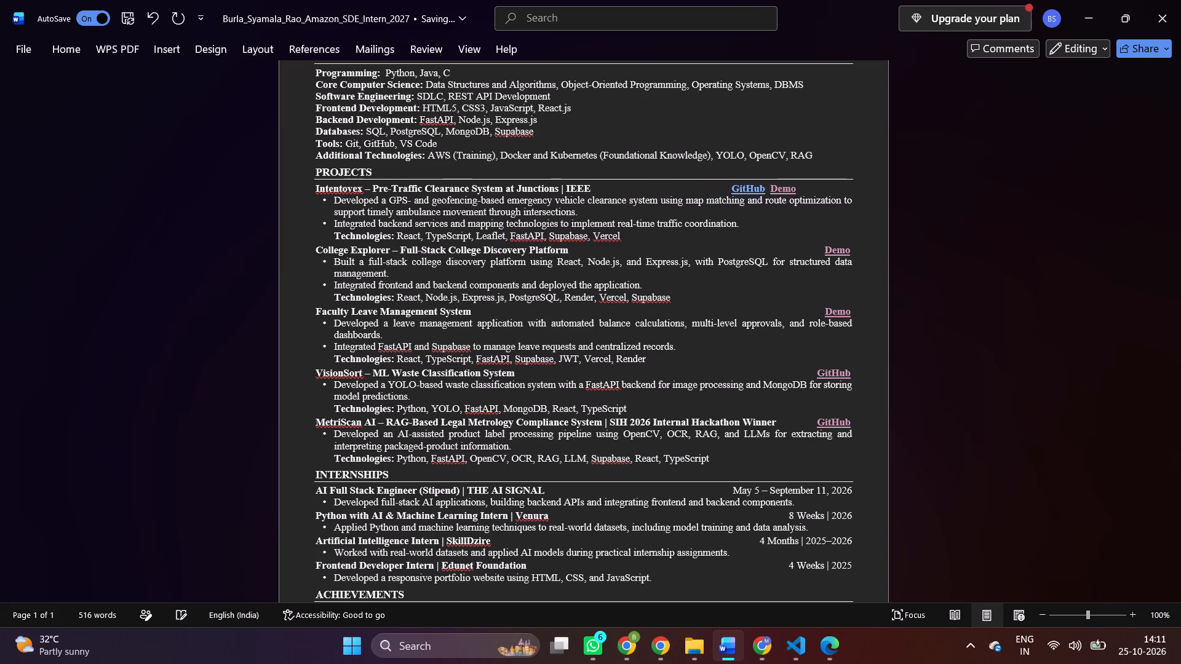
key(space)
key(space)
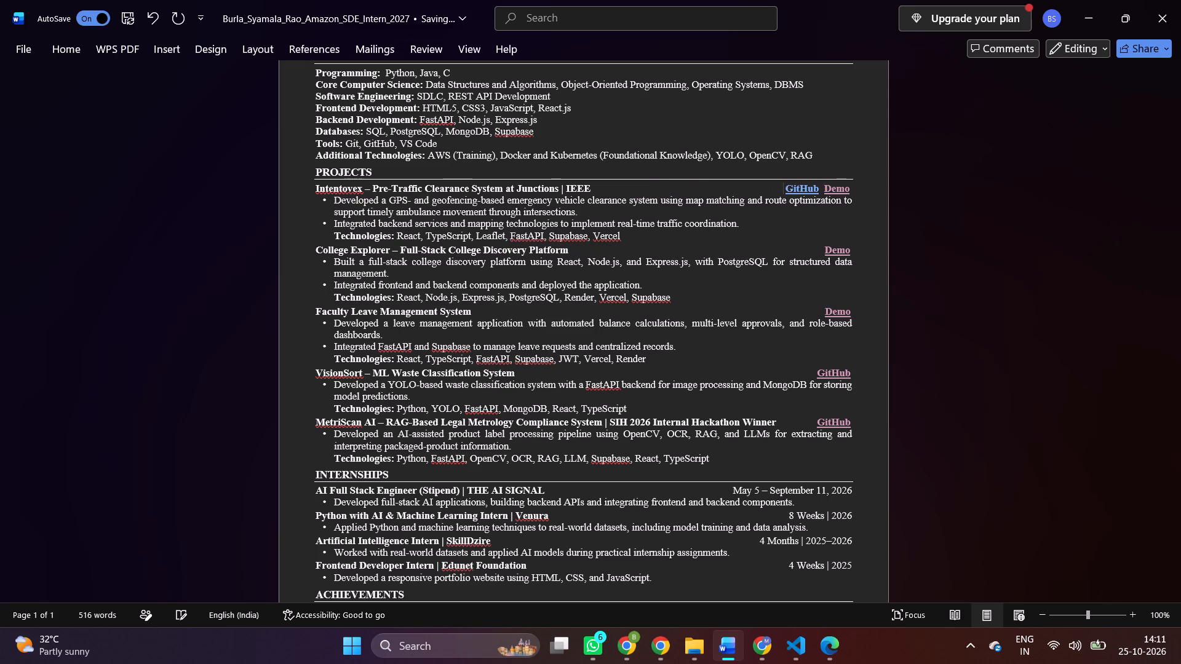
Insert a vertical bar separator between the GitHub and Demo links in the Intentovex heading.
key(Right)
key(Right)
key(Right)
key(Right)
key(Right)
key(Right)
key(Right)
key(Right)
key(shift+bar)
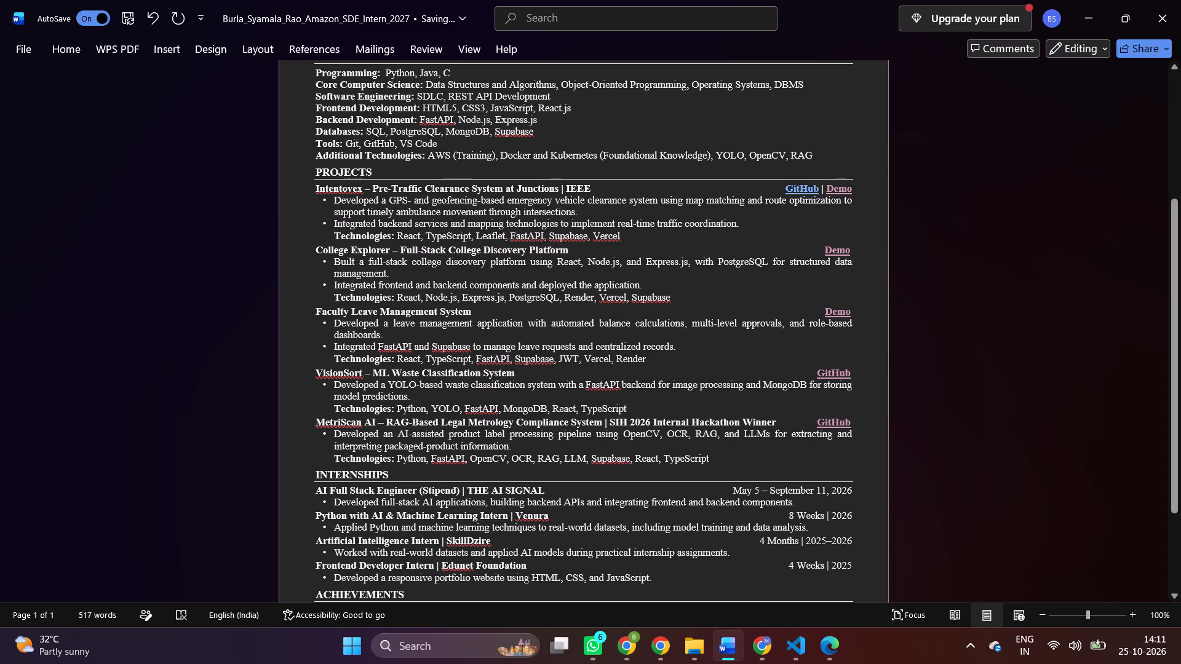
In Chrome, search the Vercel projects for Intenetovex, open the intenetovex-5esw.vercel.app site, and reload its login page to check it.
click(627, 649)
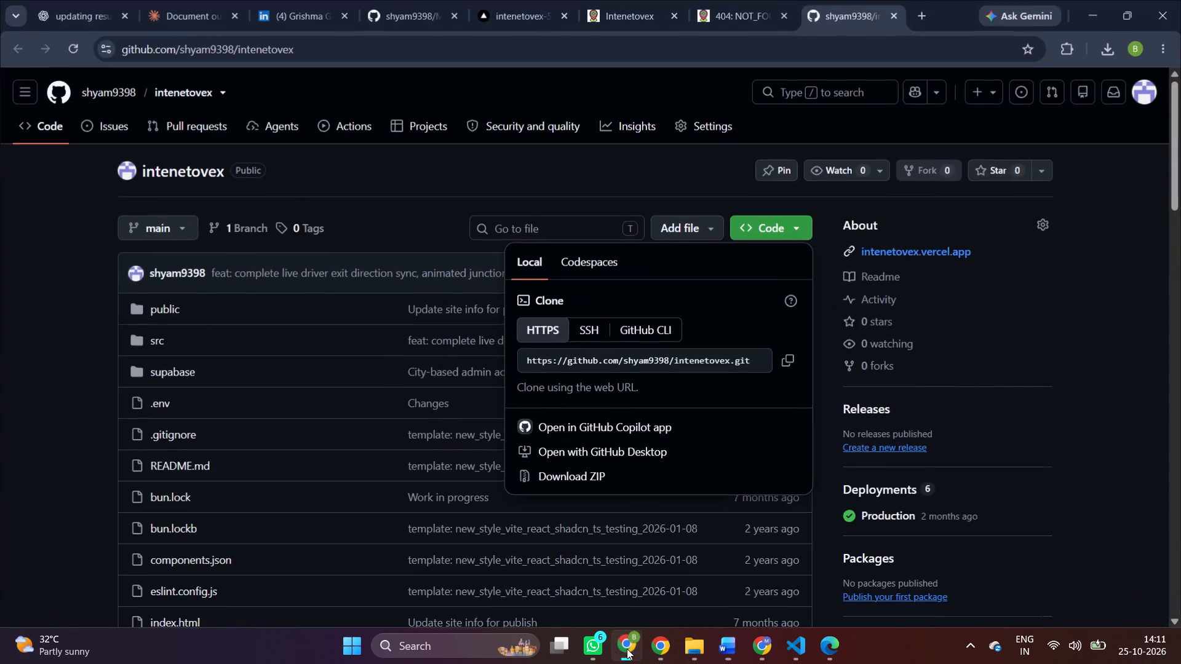
click(397, 14)
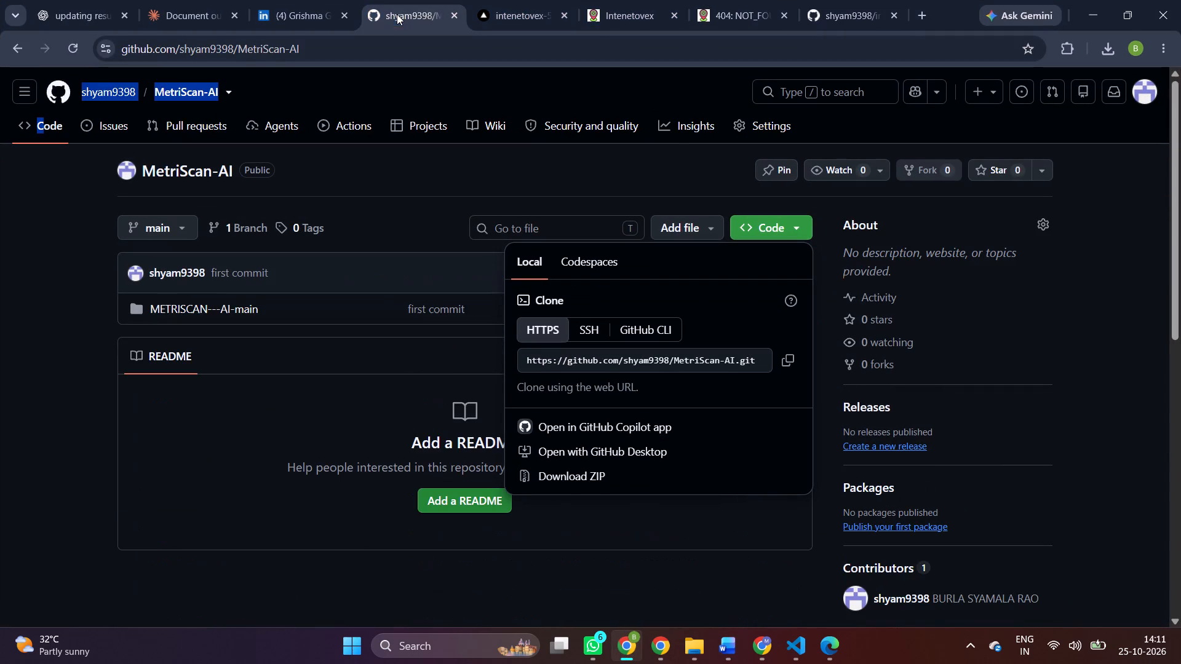
click(521, 12)
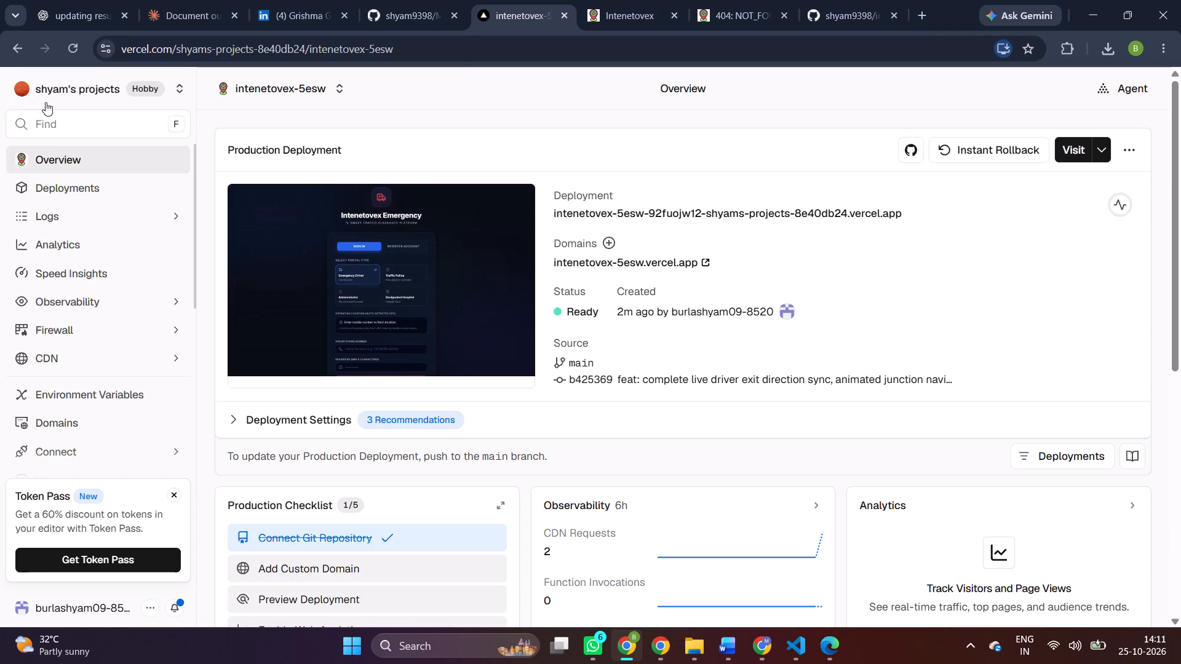
click(63, 95)
click(431, 141)
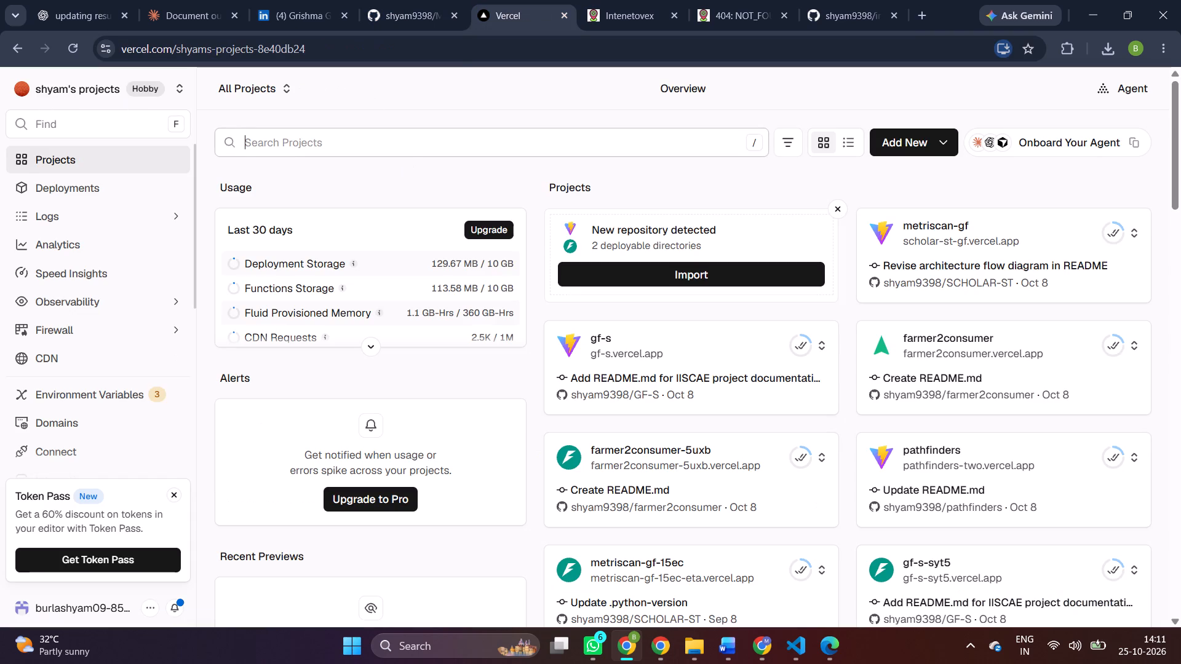
text(intenti)
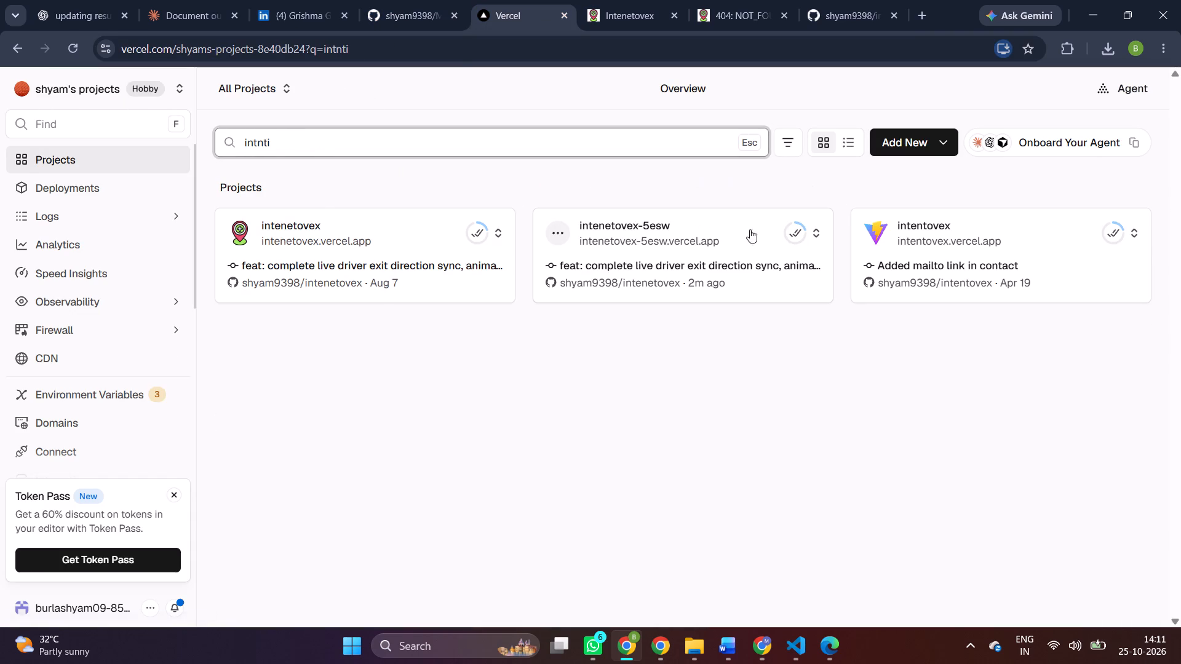
click(656, 242)
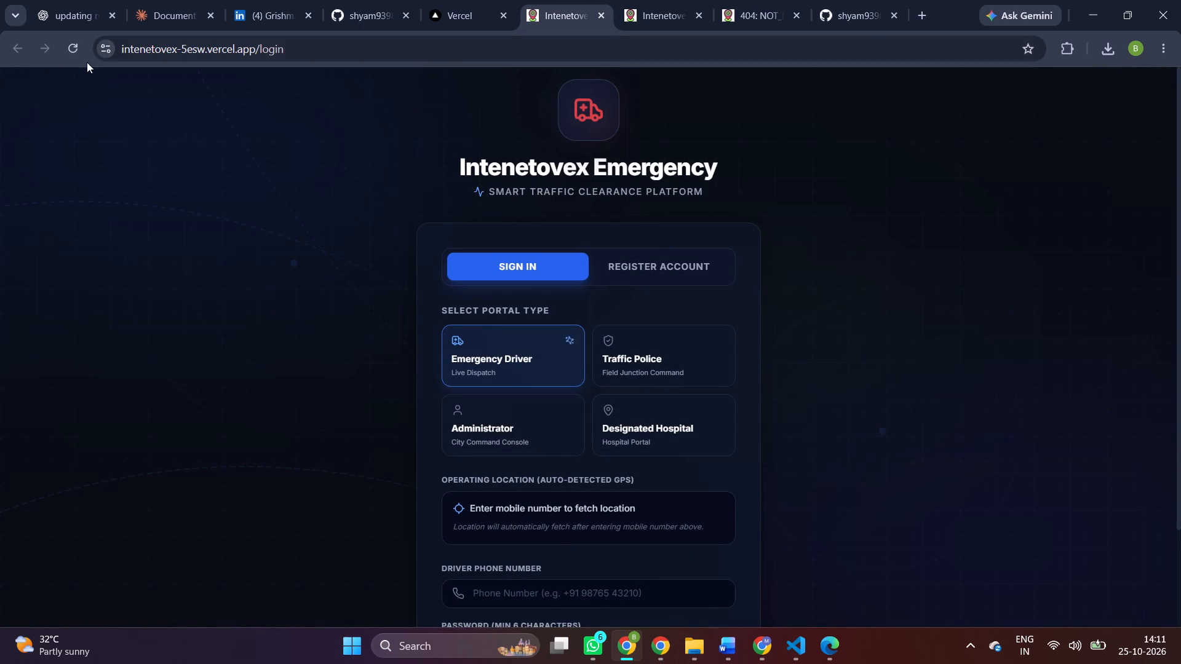
click(70, 45)
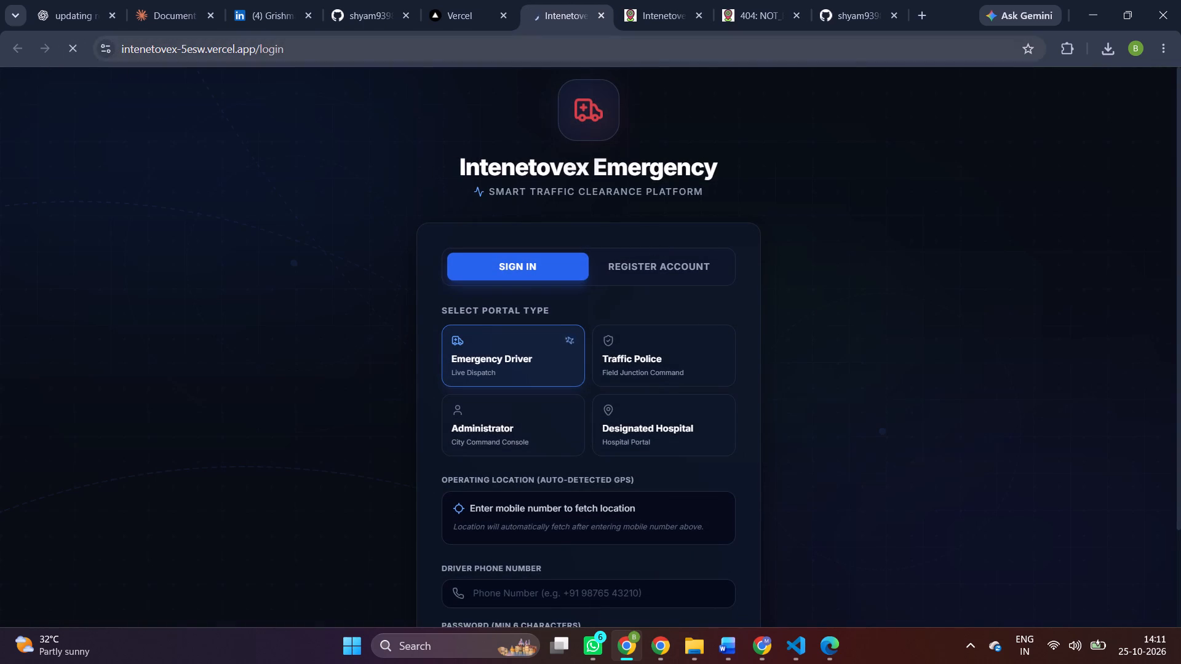
Search the Vercel projects for Coll and open the college-campus-eight.vercel.app and college-app-eight.vercel.app sites to check which one works.
click(447, 12)
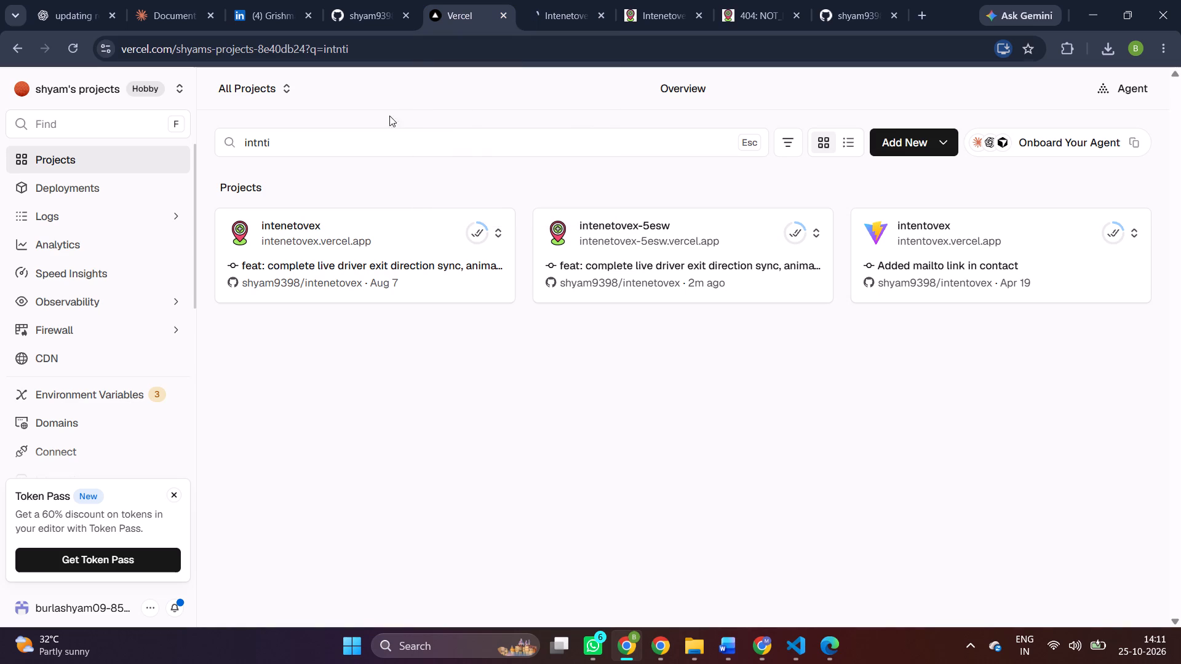
click(413, 146)
key(ctrl+a)
key(BackSpace)
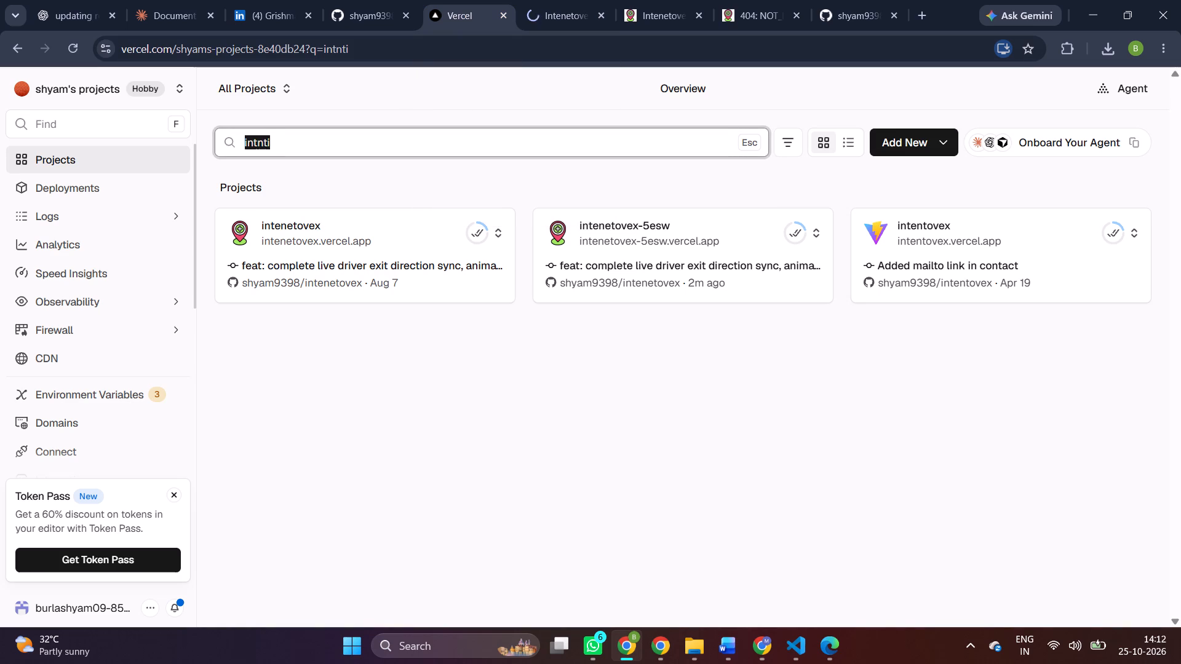
text(Coll)
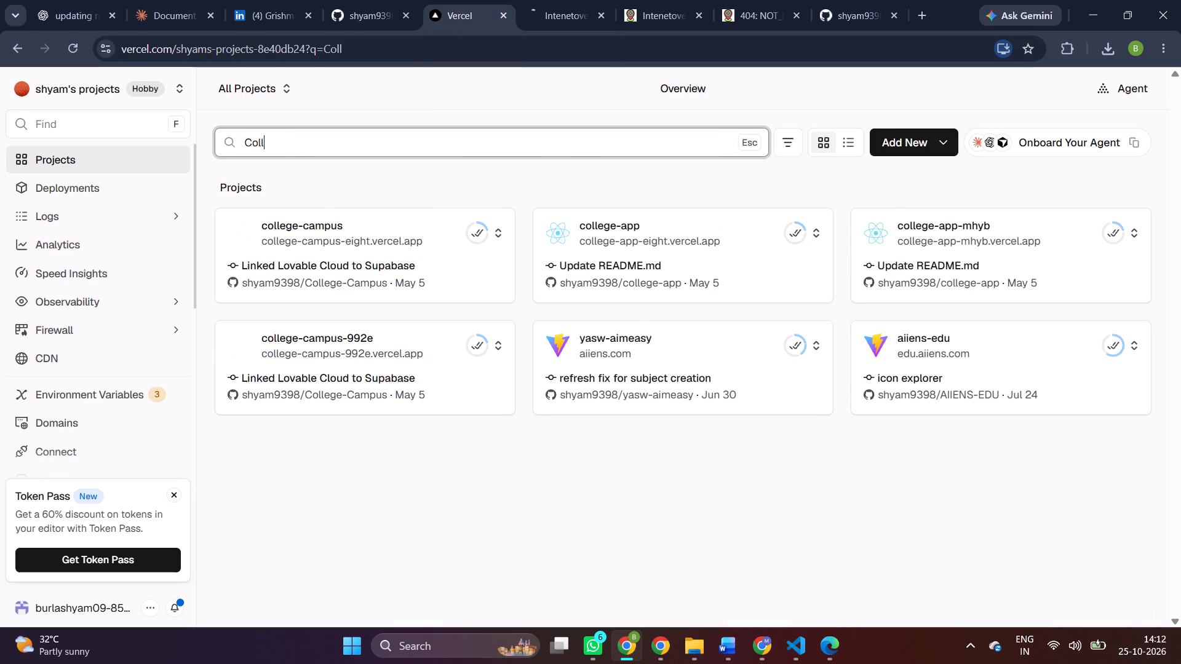
click(396, 240)
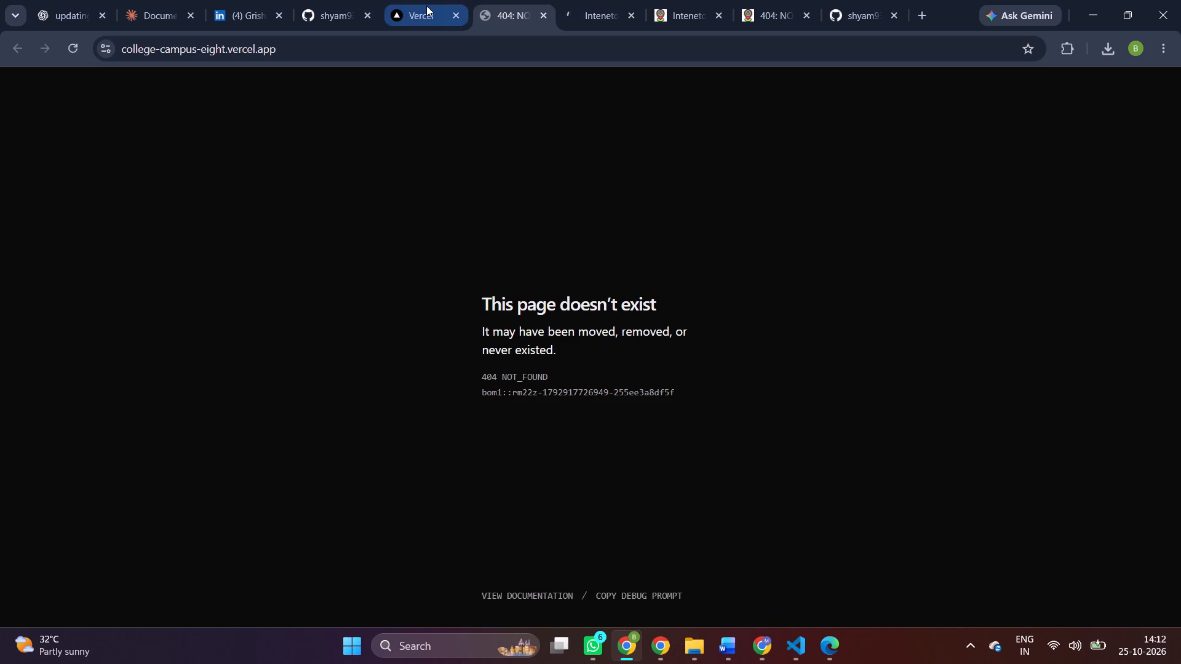
click(426, 6)
click(706, 243)
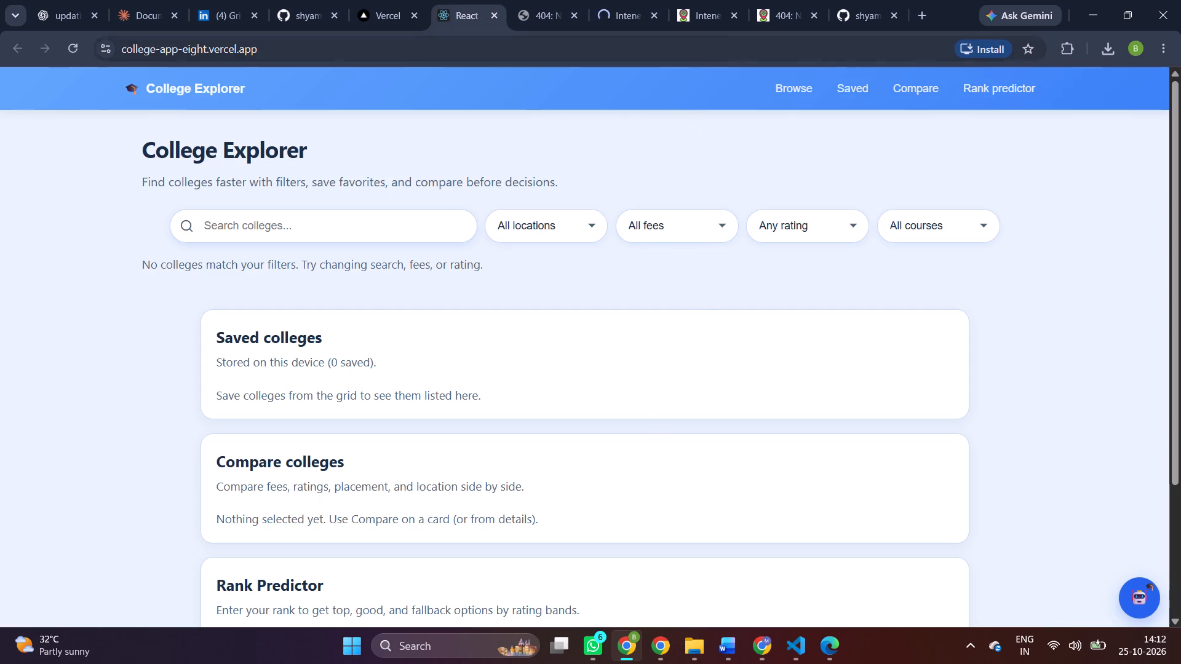
click(392, 24)
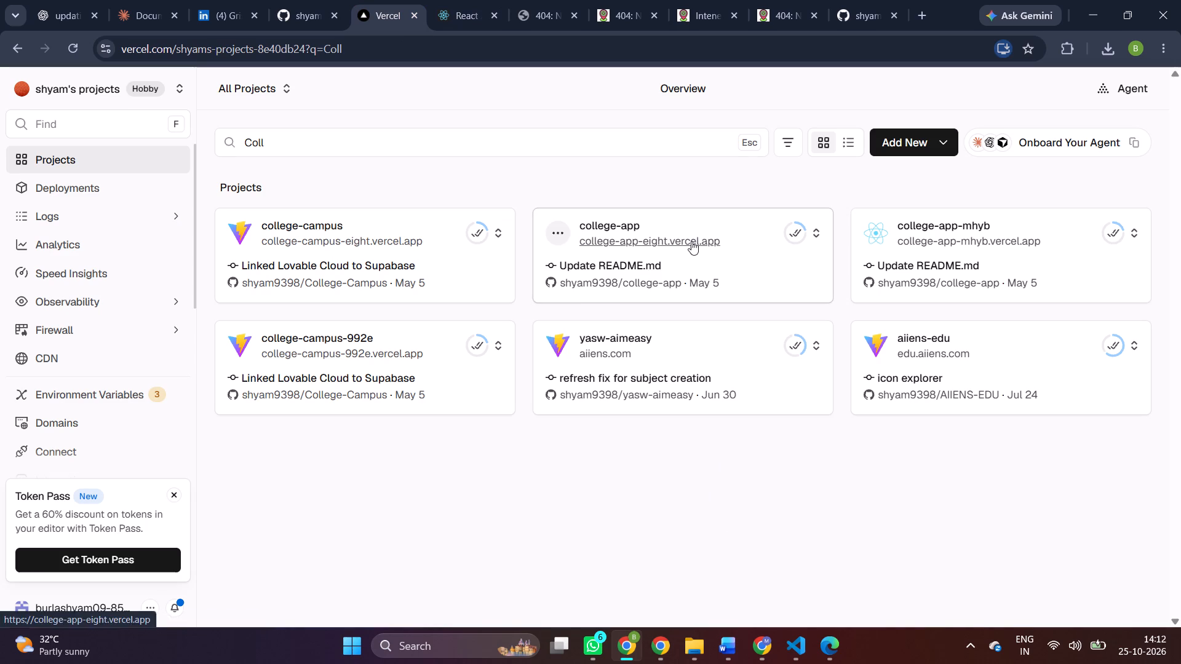
In Word, open the College Explorer Demo hyperlink for editing and check which address it points to.
click(731, 646)
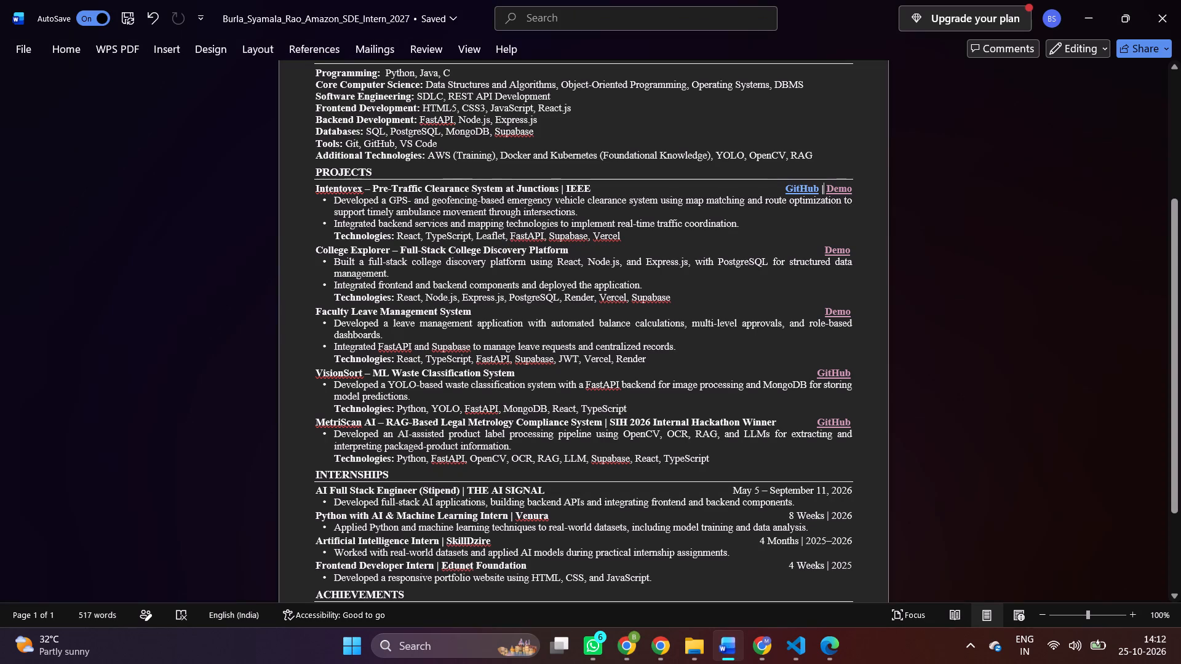
click(835, 254)
right_click(835, 254)
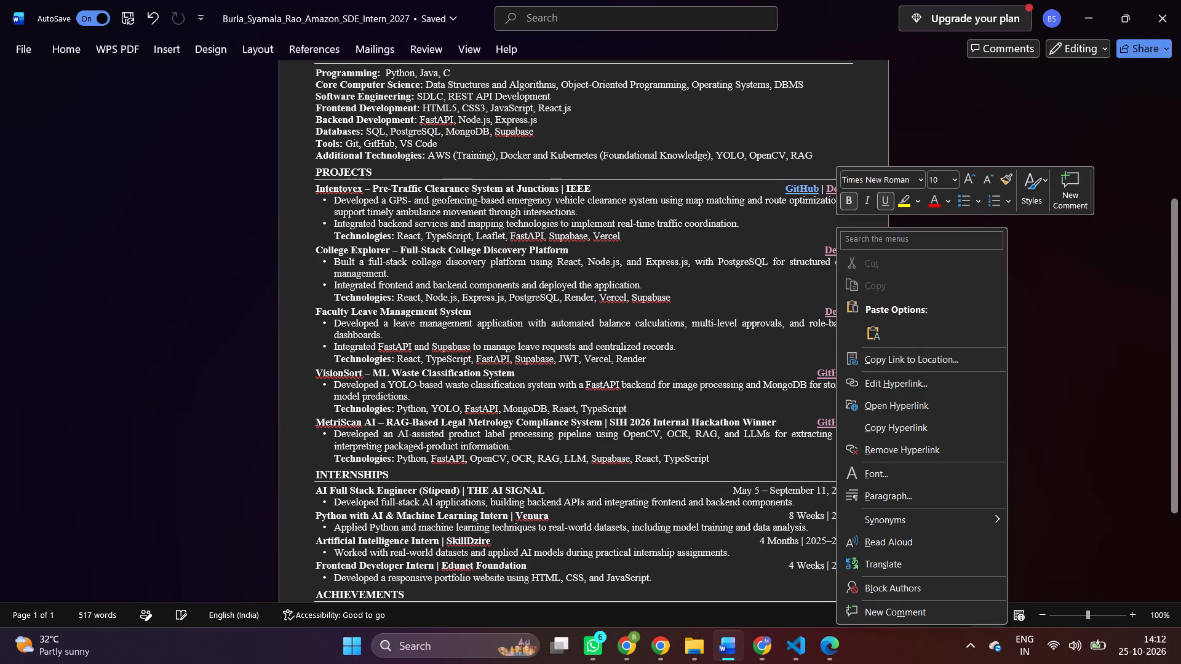
click(870, 385)
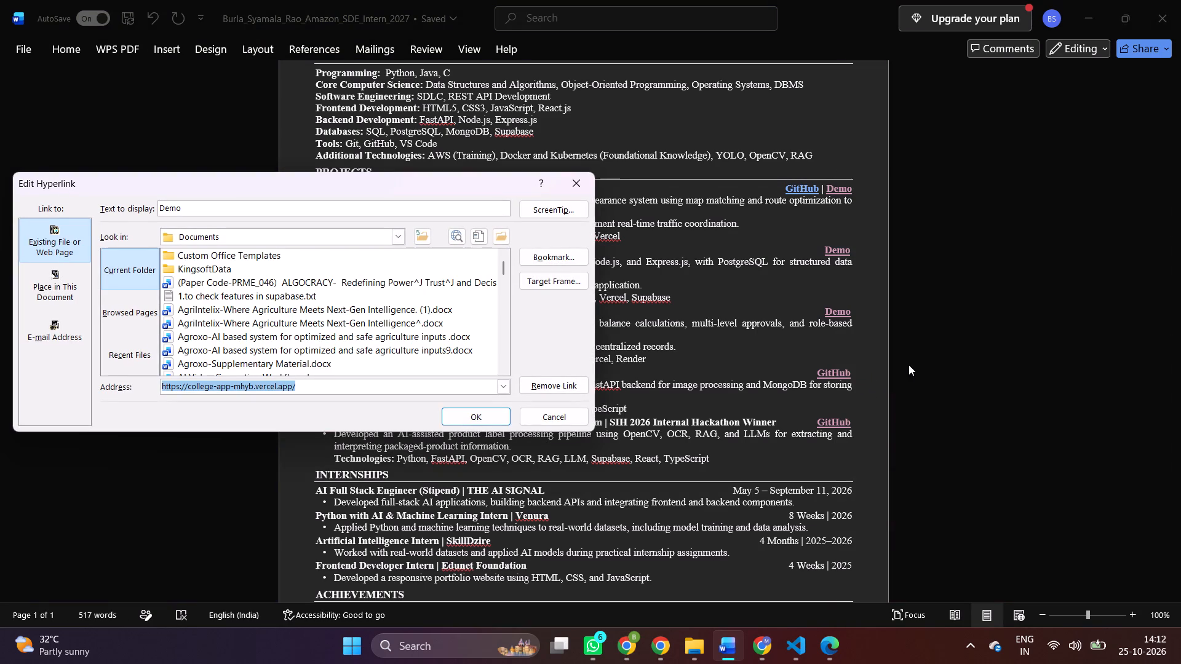
click(909, 365)
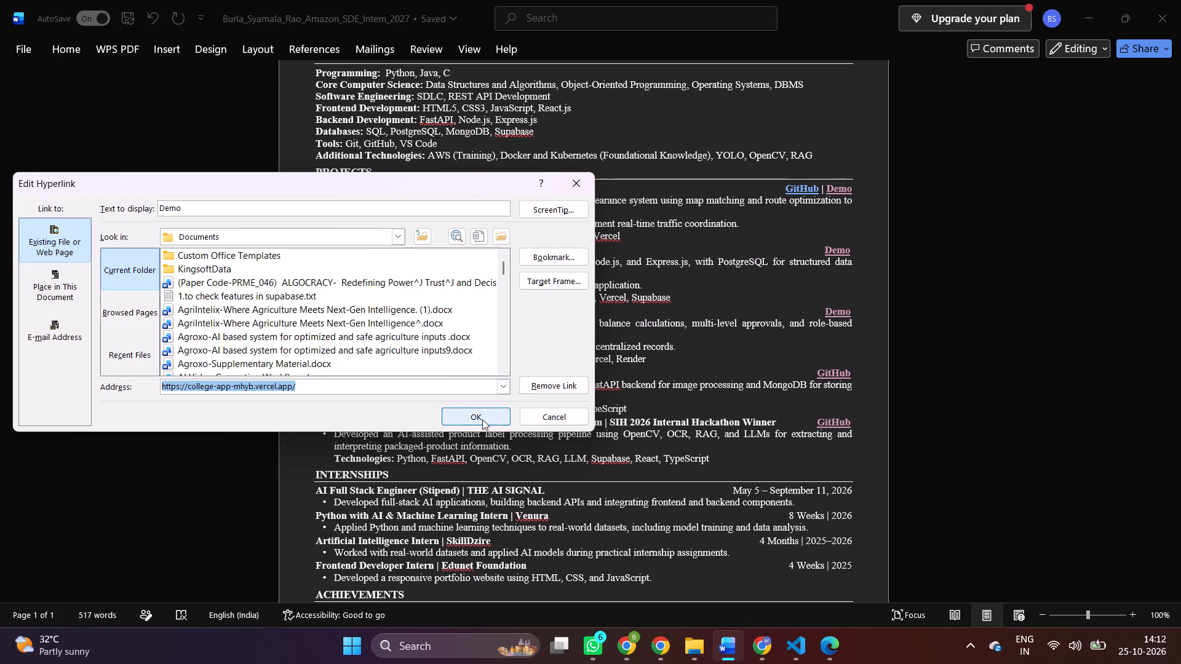
click(482, 419)
click(1081, 18)
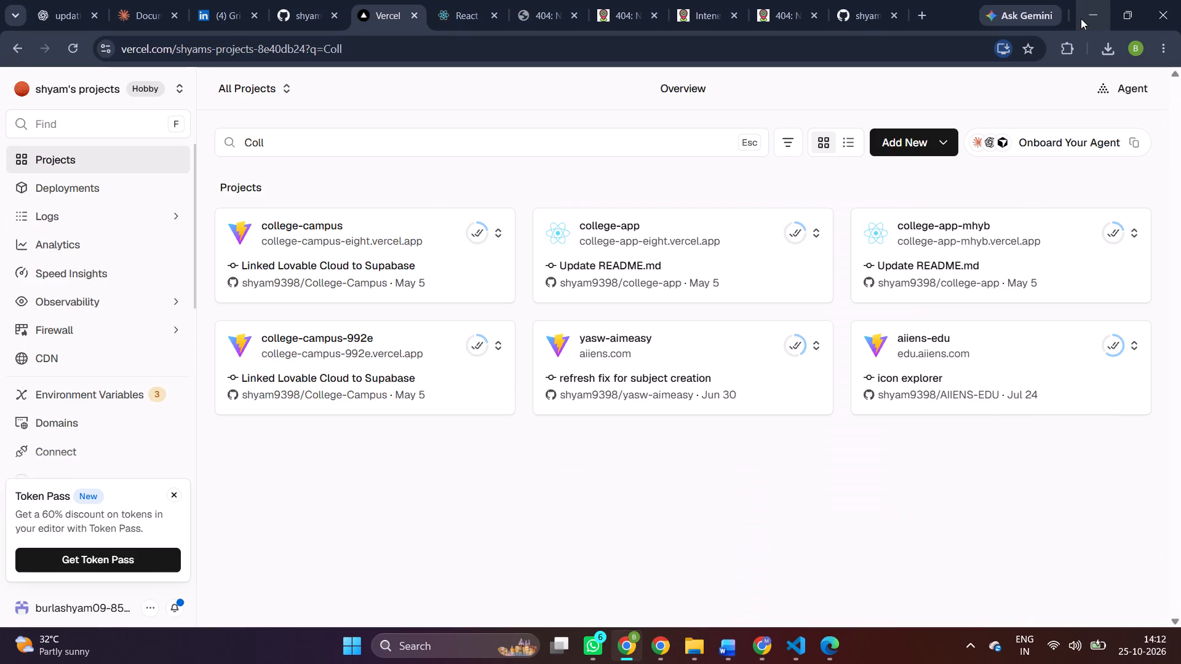
In Chrome, open the college-app-mhyb.vercel.app site and its Vercel project, and compare it with the college-campus-eight and college-app-eight sites.
click(940, 247)
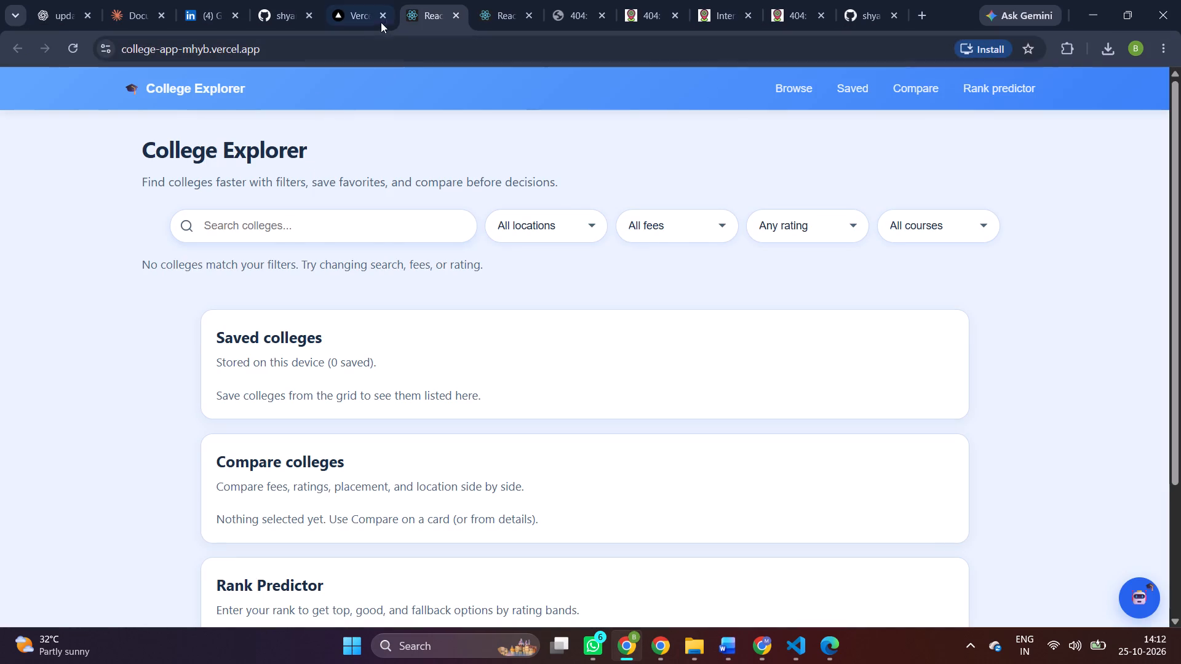
click(357, 23)
click(1078, 274)
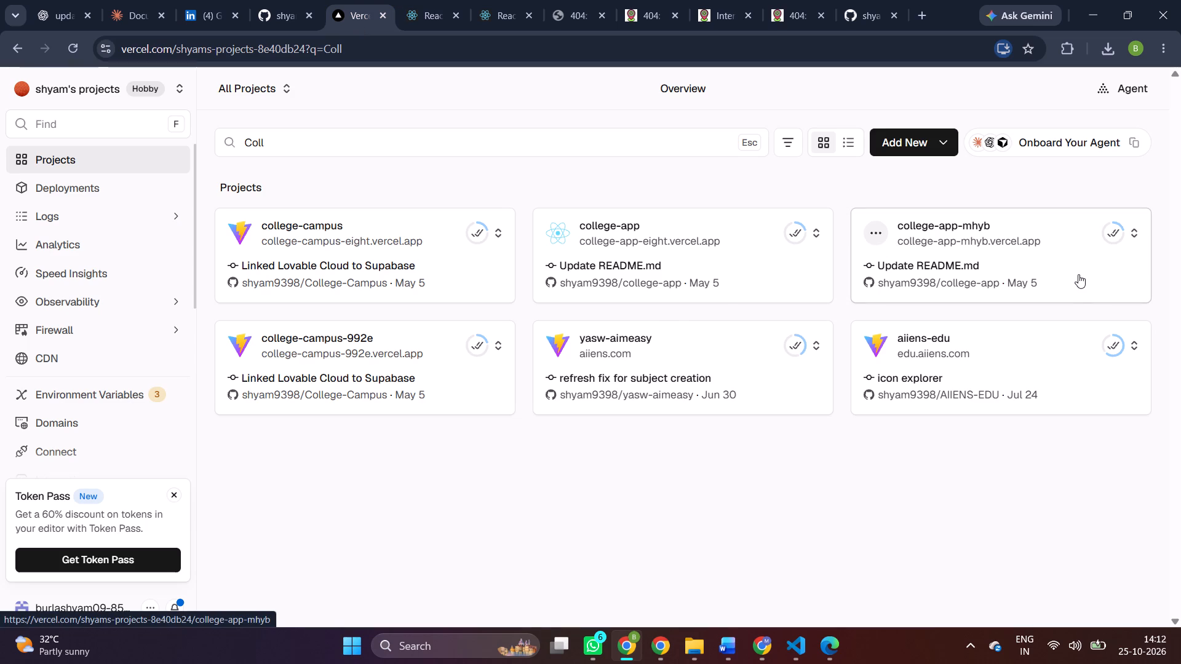
click(572, 12)
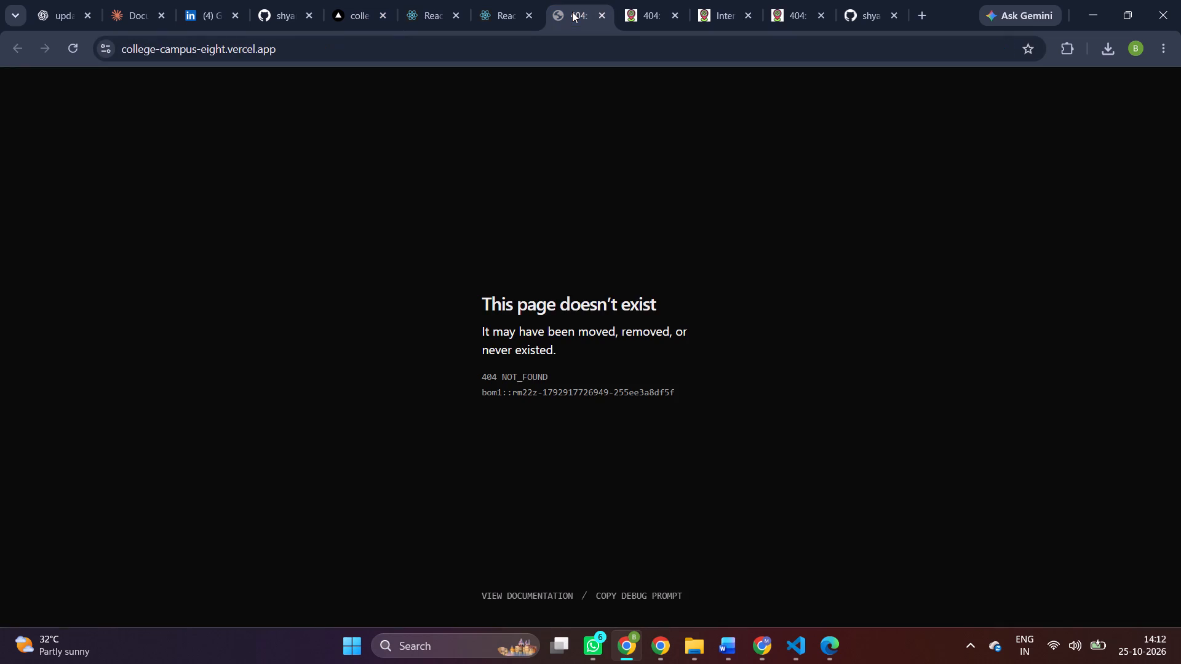
click(488, 5)
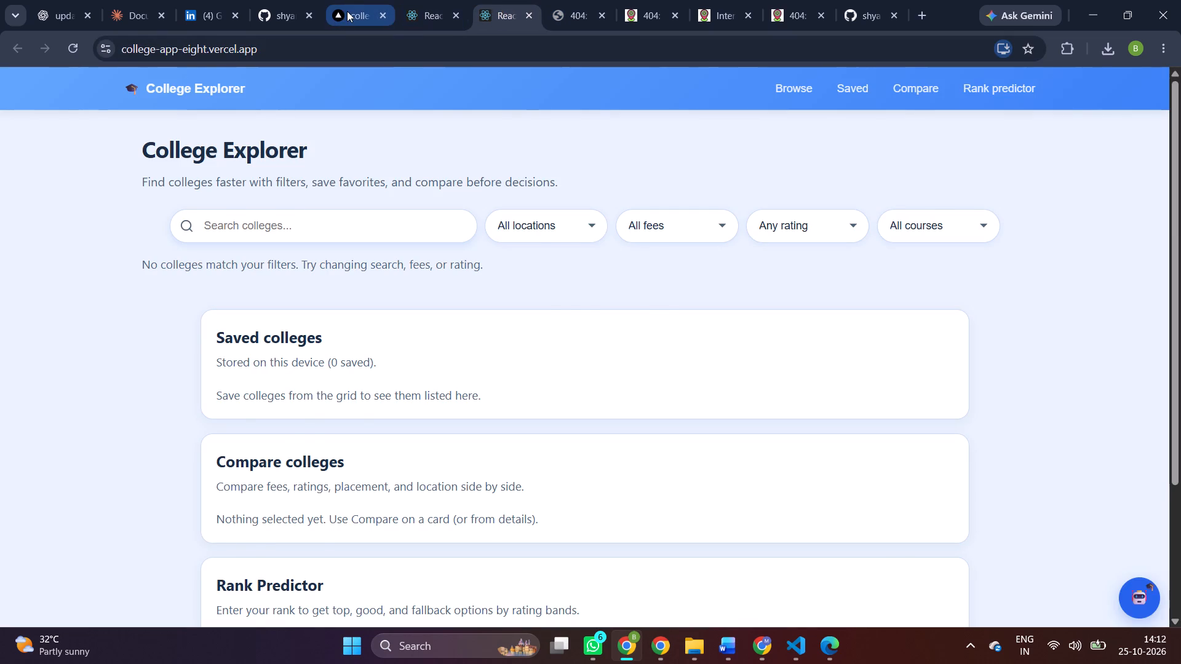
Open the college-app GitHub repository from the college-app-mhyb Vercel project.
click(347, 11)
click(910, 146)
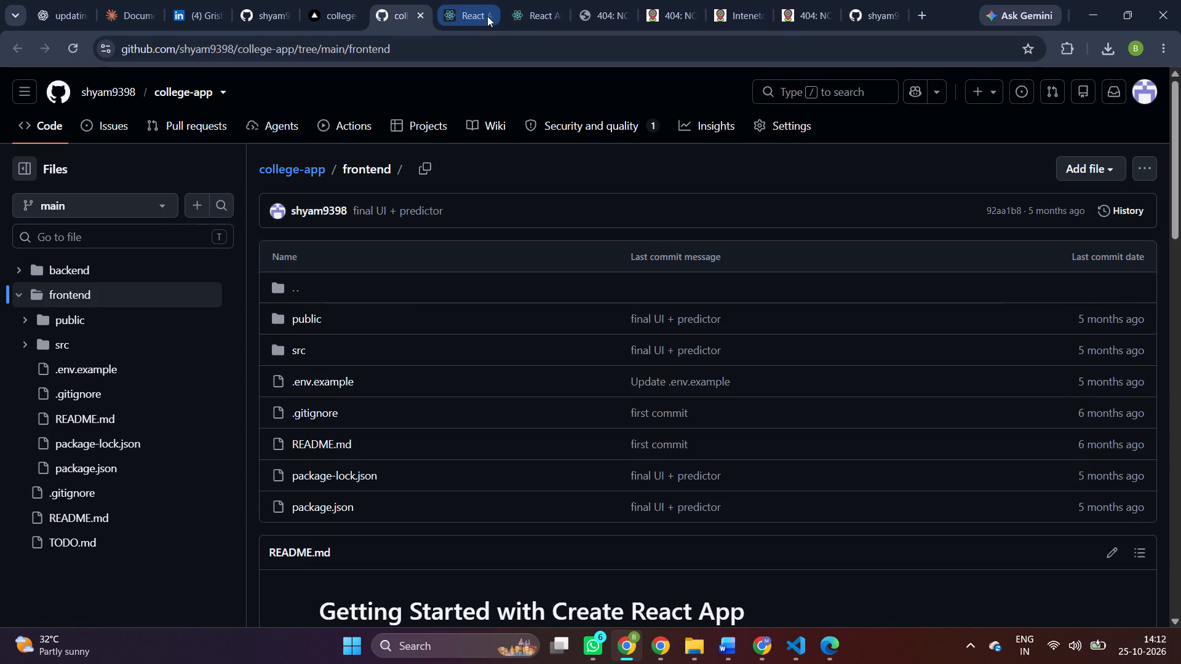
Close the browser tabs with the college and Intenetovex sites and the intenetovex repository.
triple_click(487, 16)
triple_click(487, 16)
click(487, 16)
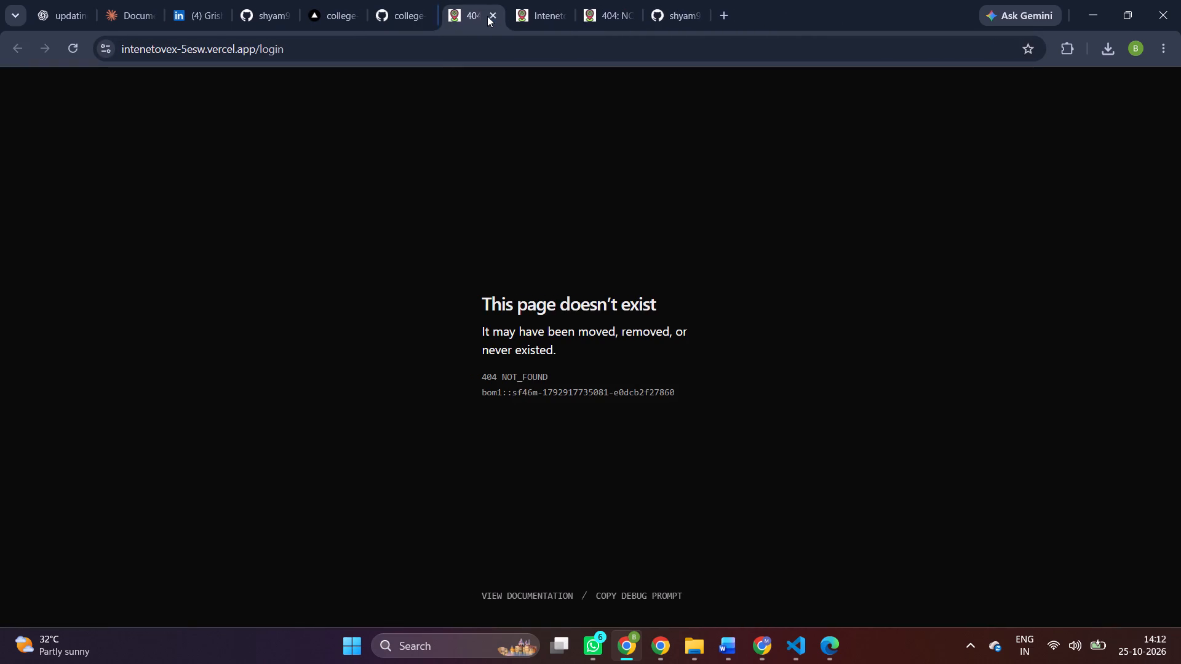
click(487, 16)
click(487, 16)
click(487, 16)
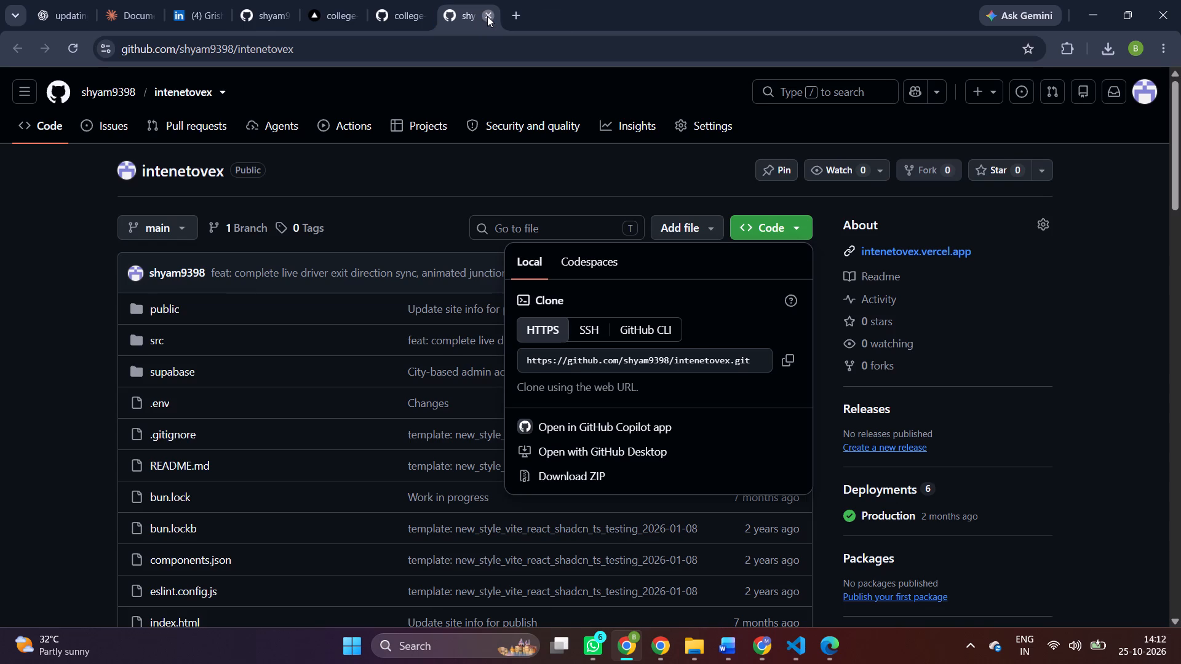
click(119, 116)
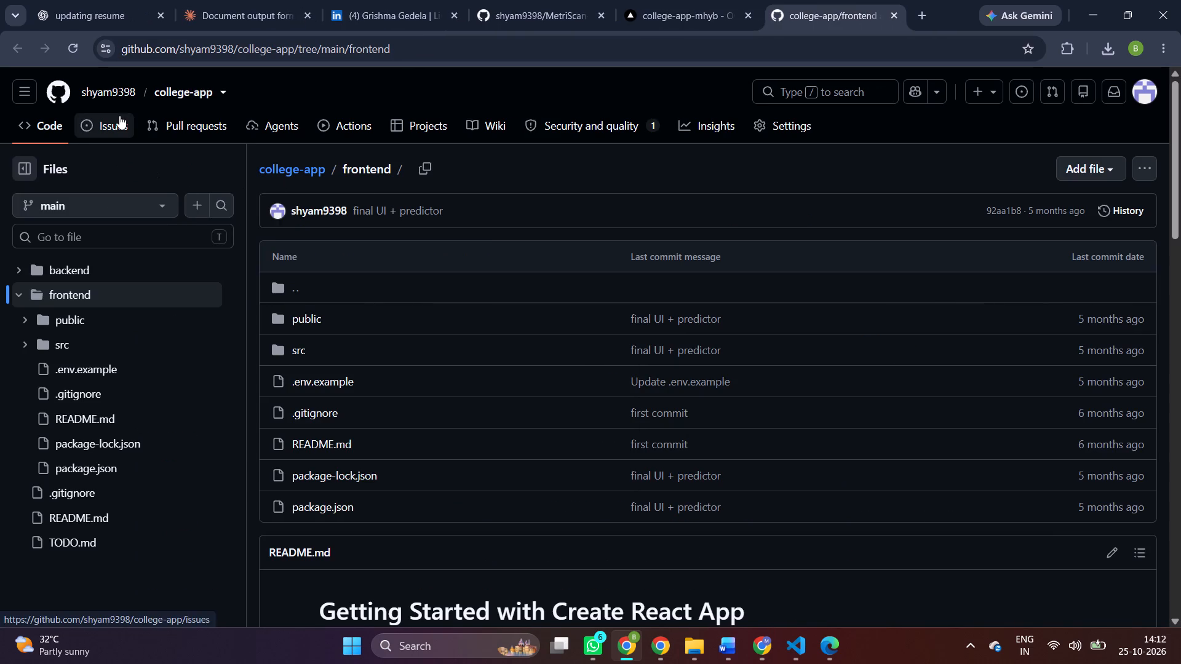
Go to the college-app repository's main code page and copy its HTTPS clone URL.
click(42, 135)
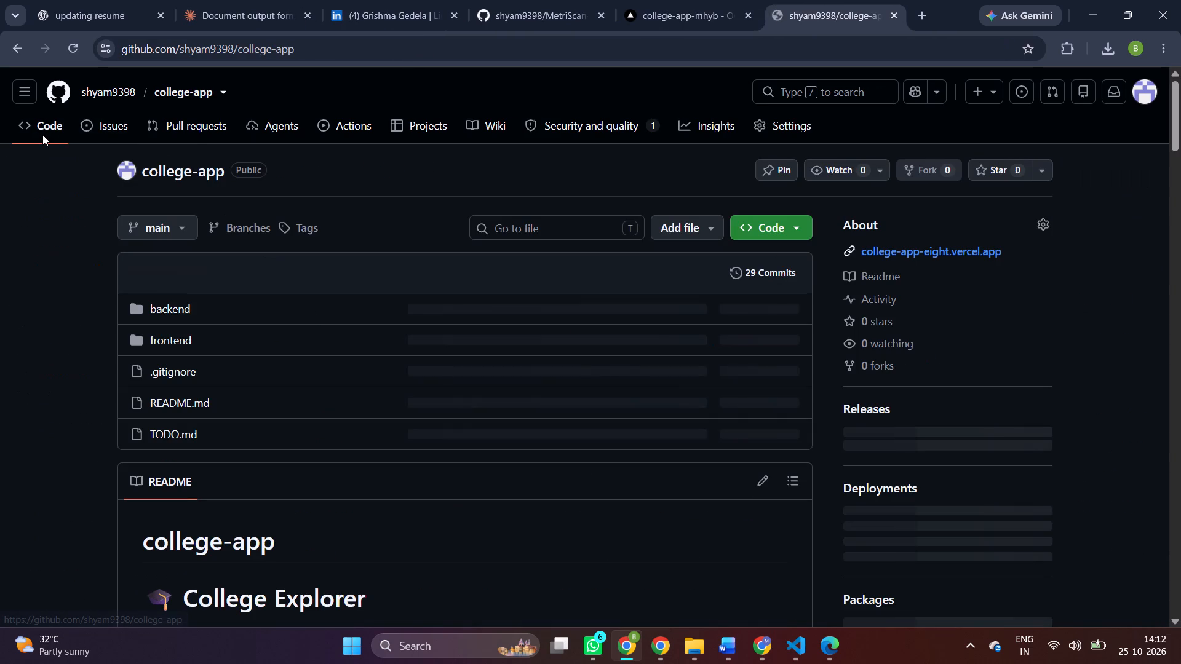
click(774, 230)
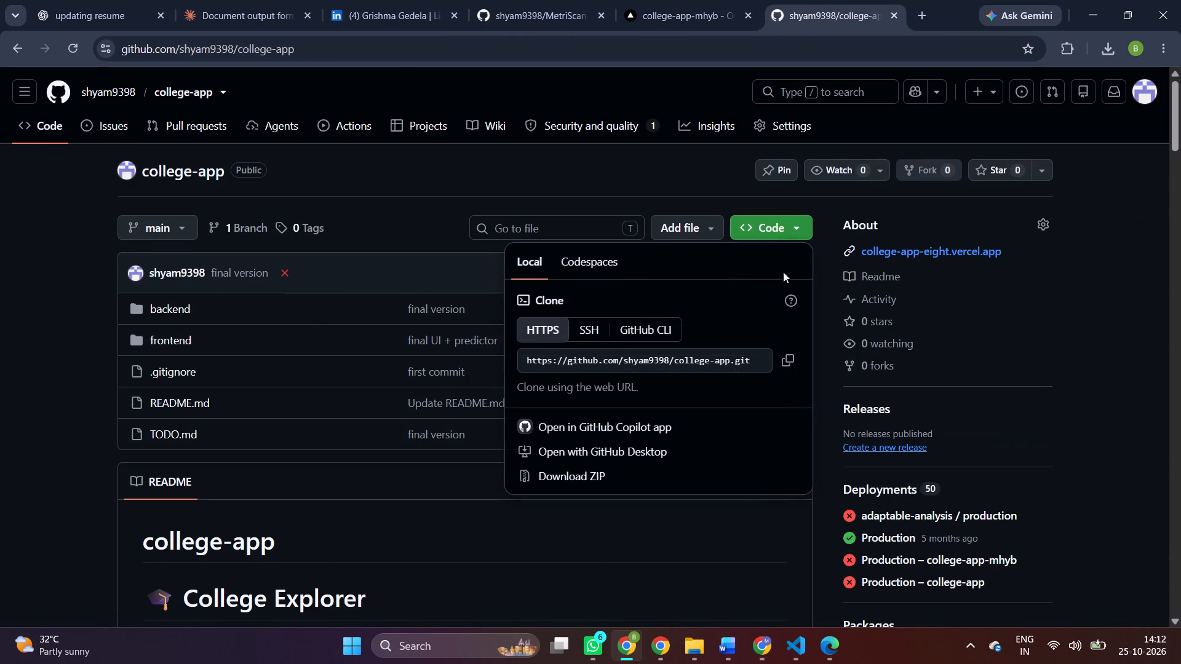
click(789, 363)
In Word, insert a vertical bar and a space before the College Explorer Demo link, removing three padding spaces to fit the heading line.
click(744, 646)
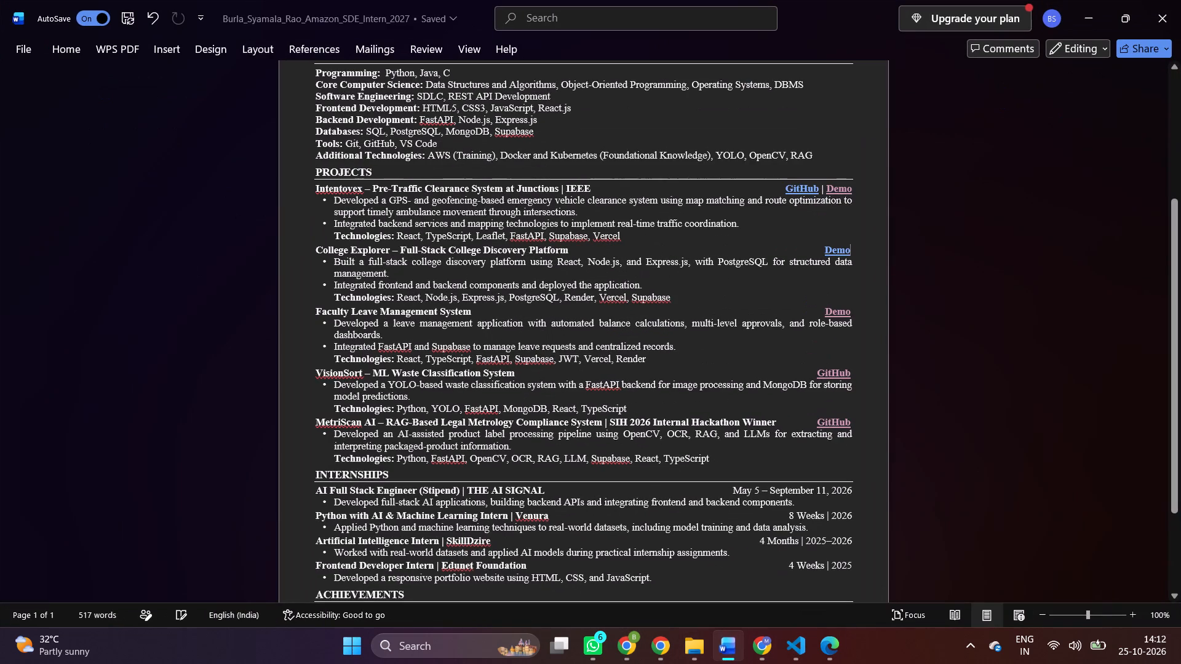
click(824, 250)
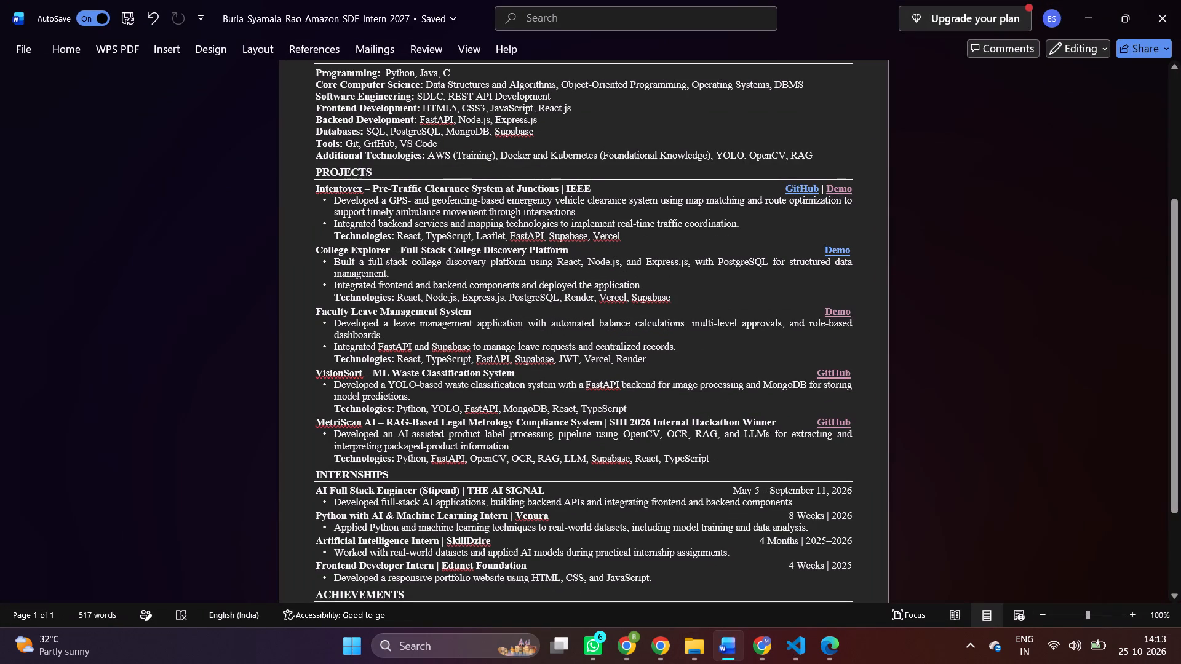
key(shift+bar)
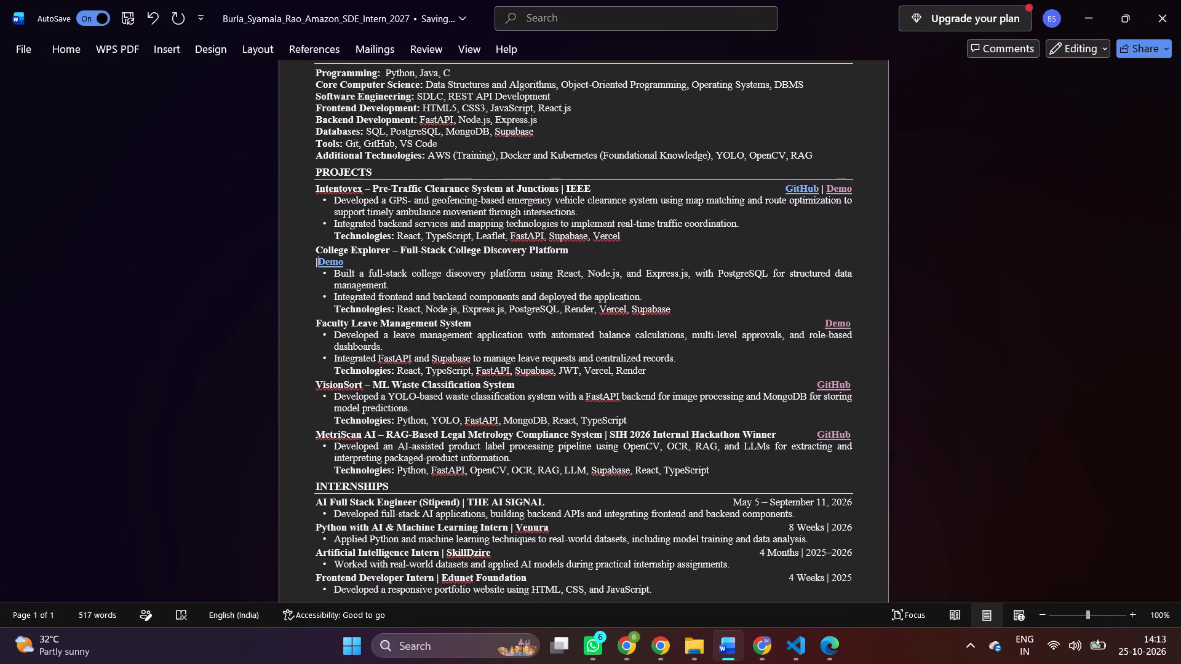
key(space)
key(Left)
key(Left)
key(BackSpace)
key(BackSpace)
key(BackSpace)
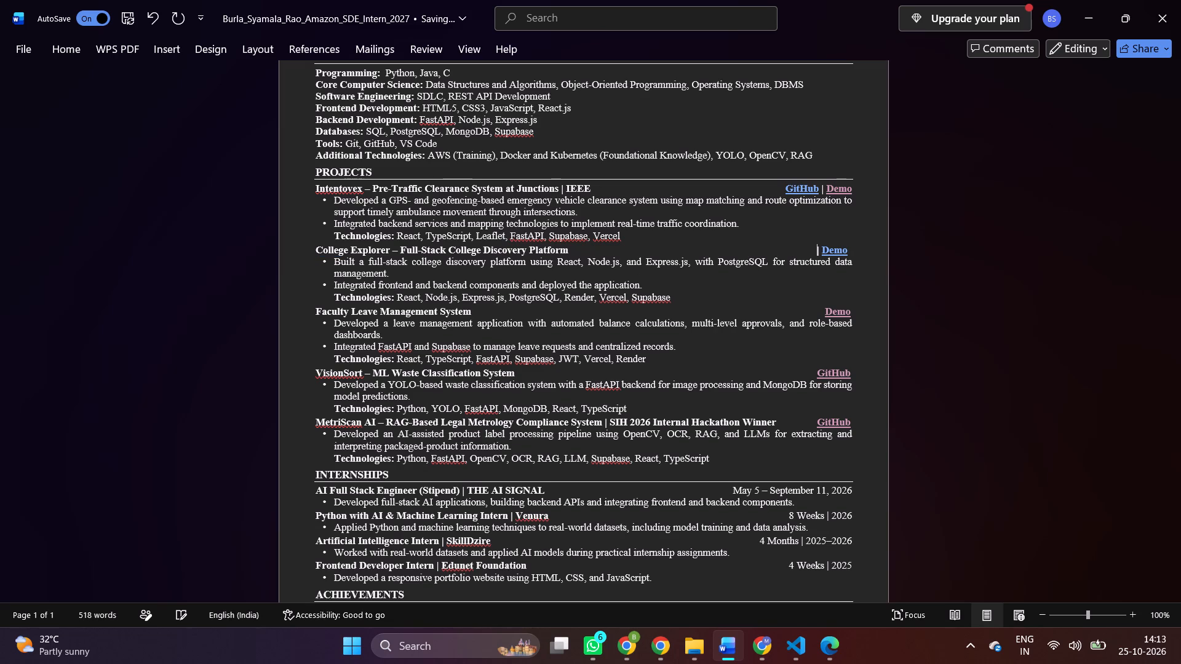
Add a space before the vertical bar in the College Explorer heading, keeping one space between the bar and Demo.
key(Right)
key(space)
key(Left)
key(Right)
key(BackSpace)
key(Right)
key(Left)
key(Left)
key(Left)
key(space)
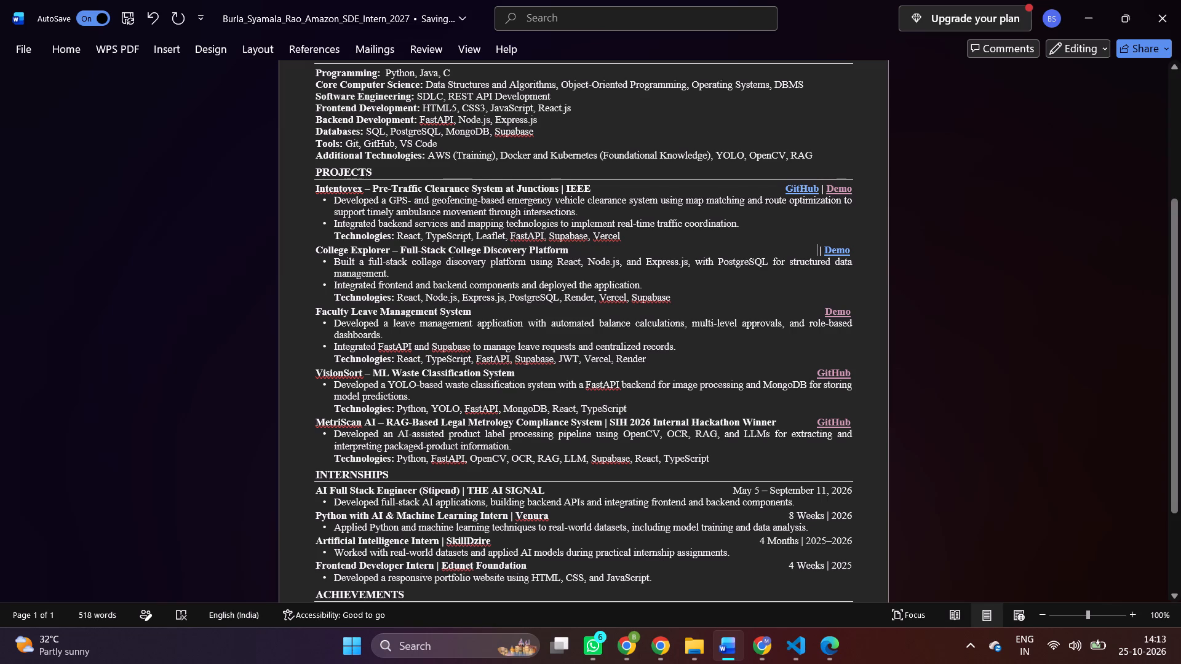
Try to insert a hyperlink displayed as GitHub before the College Explorer separator, using the copied college-app.git repository URL as its address.
click(168, 61)
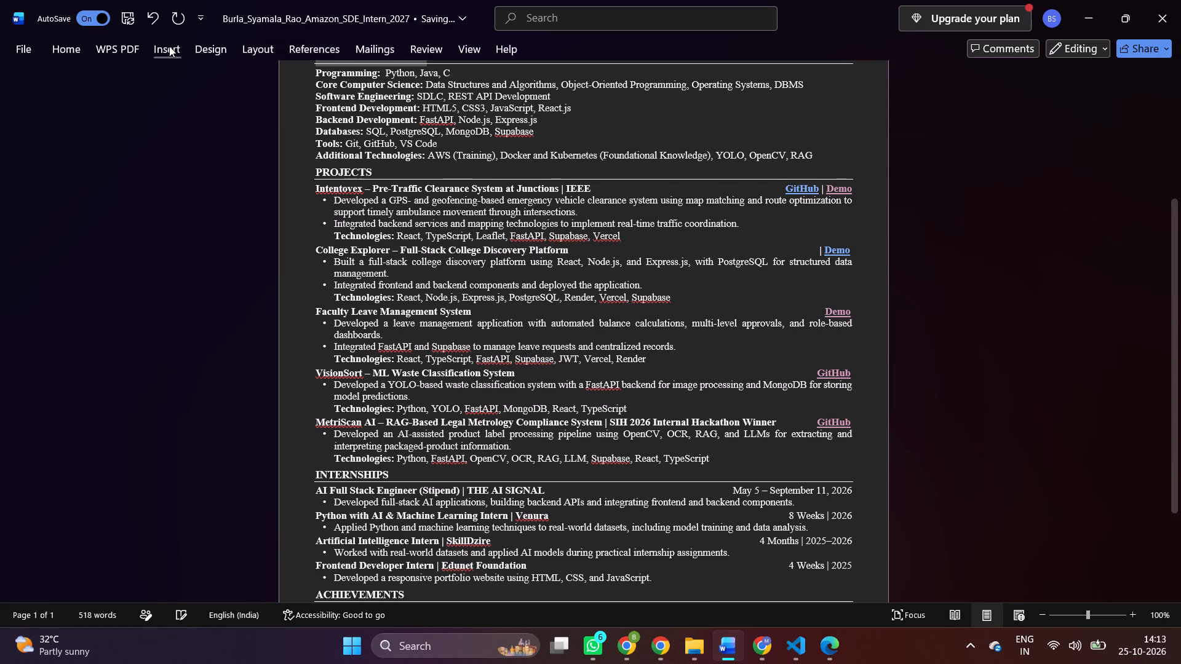
click(169, 46)
click(509, 70)
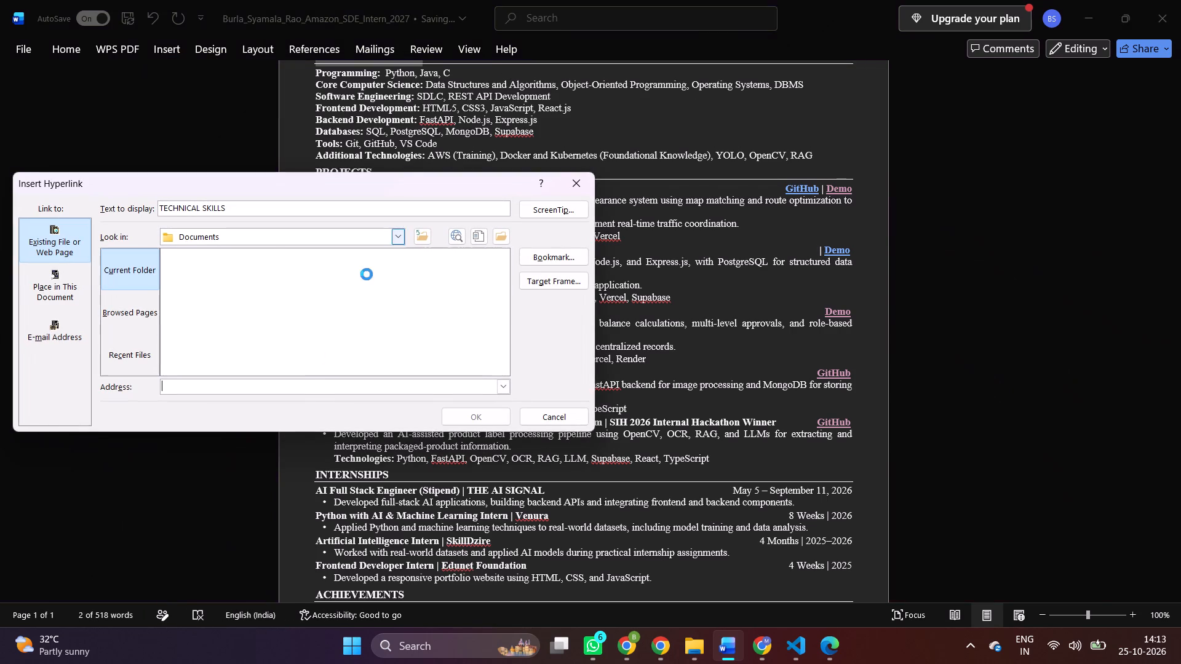
click(319, 375)
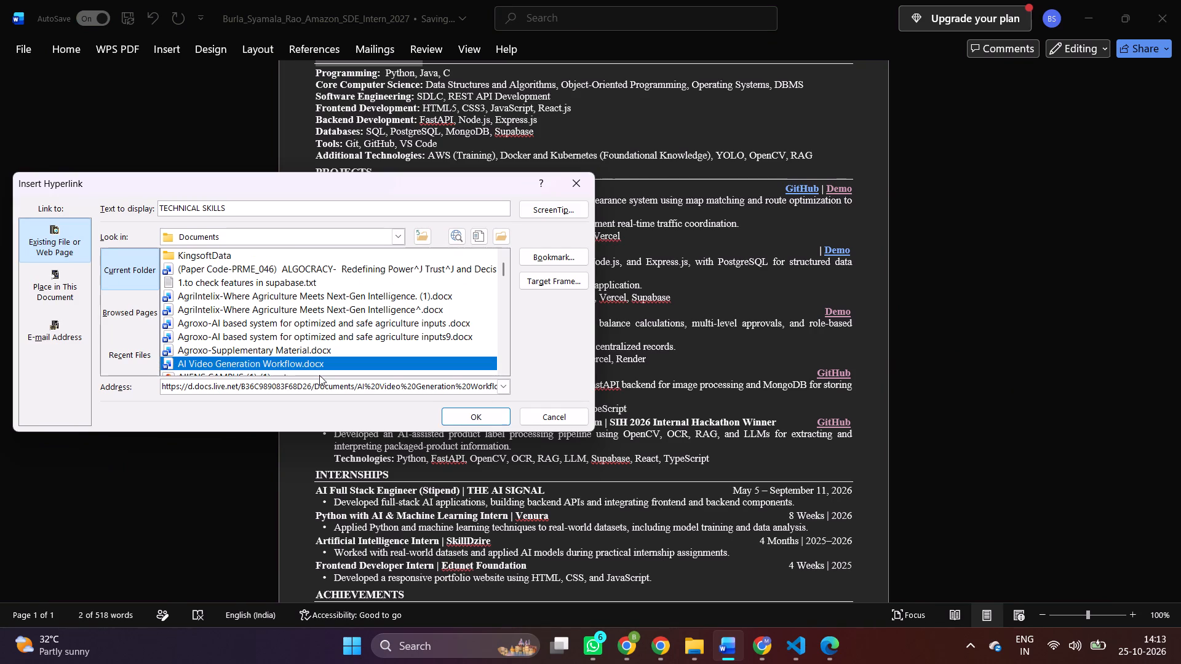
click(319, 391)
key(ctrl+a)
key(BackSpace)
key(ctrl+v)
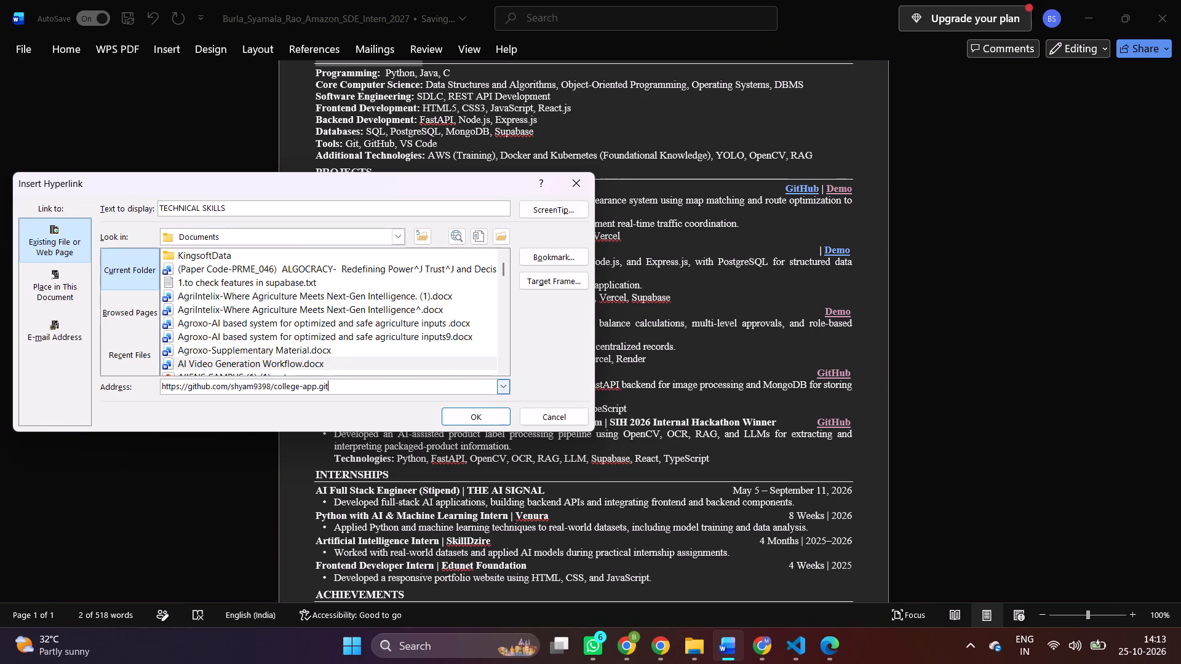
click(284, 205)
key(ctrl+a)
key(BackSpace)
text(Gith)
key(BackSpace)
text(Hu)
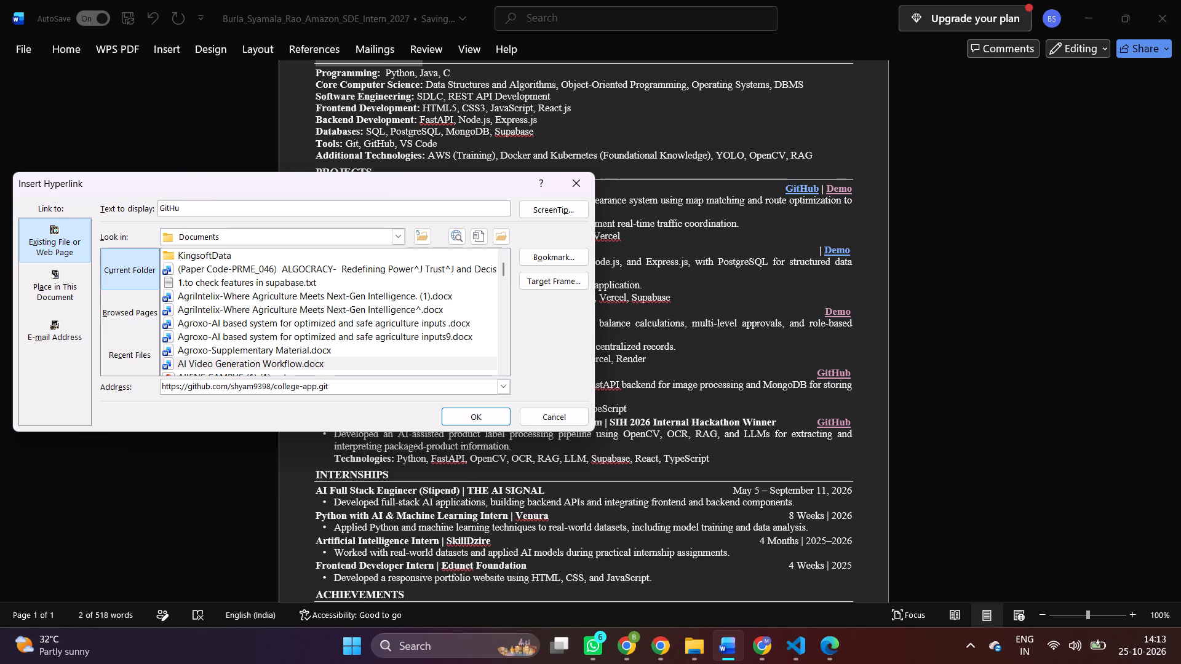
key(b)
key(Return)
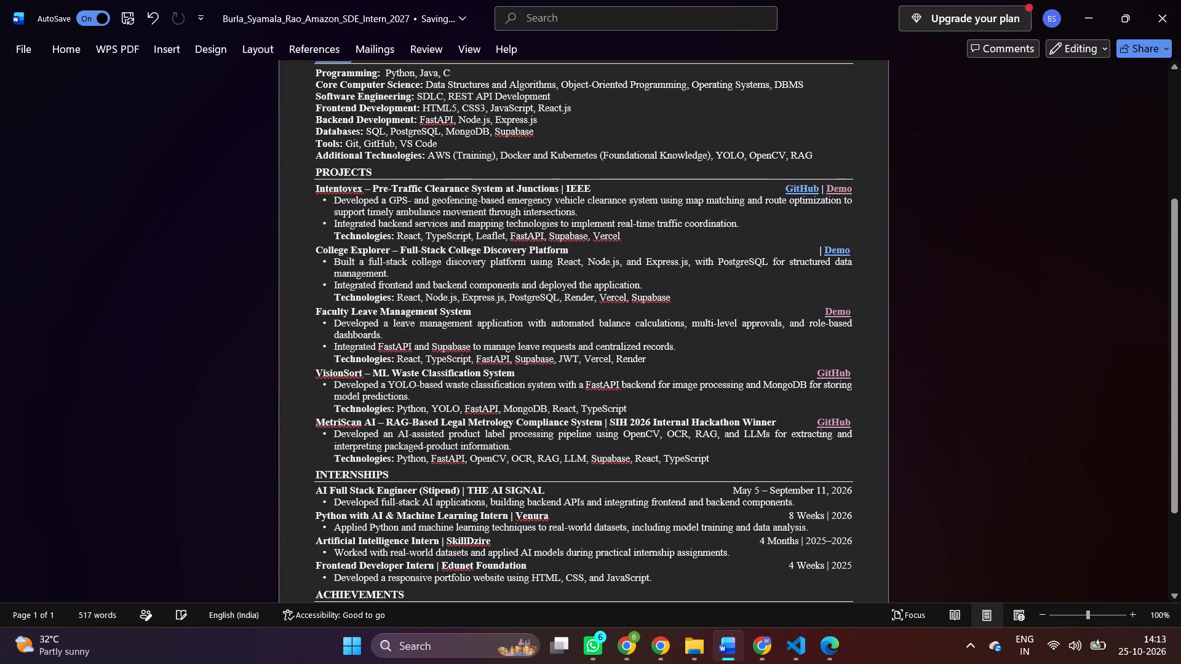
Replace the word Platform in the College Explorer heading with a GitHub hyperlink to the copied college-app.git URL, followed by a space.
click(816, 247)
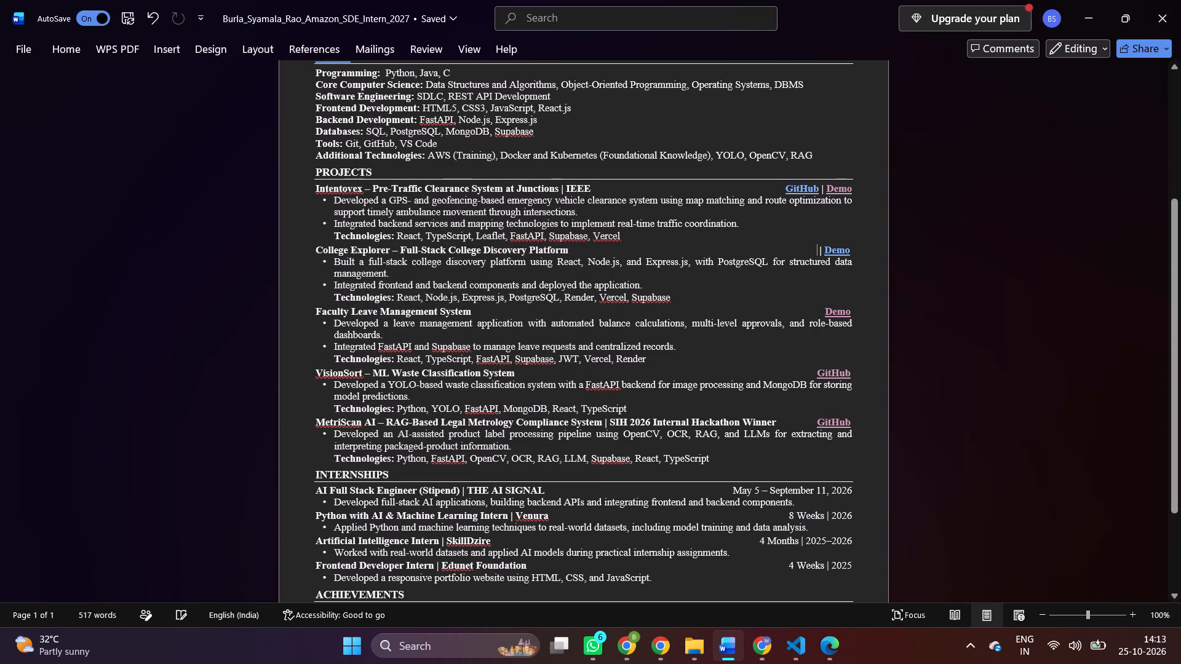
click(816, 247)
click(167, 50)
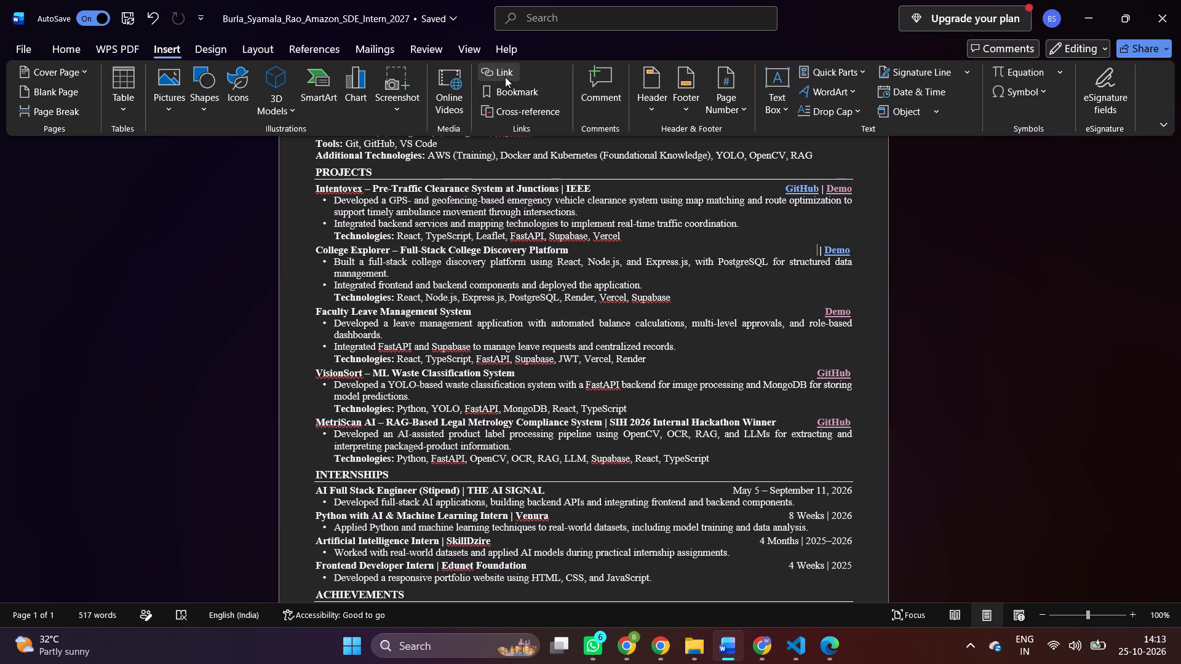
click(505, 77)
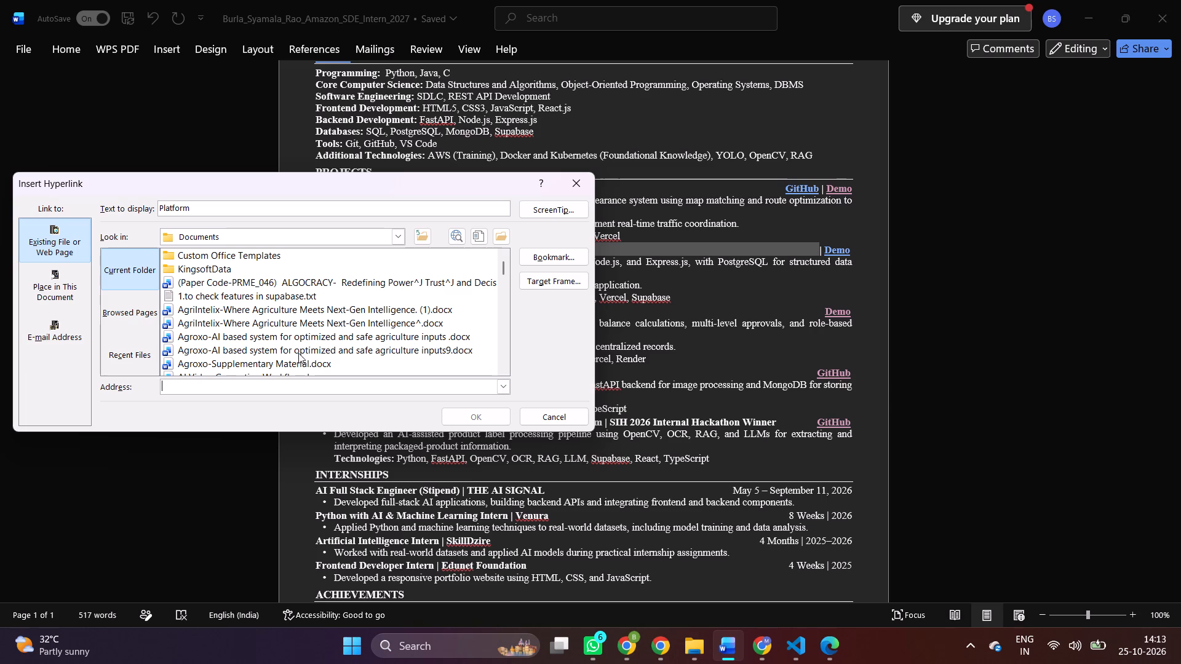
click(299, 377)
key(ctrl+v)
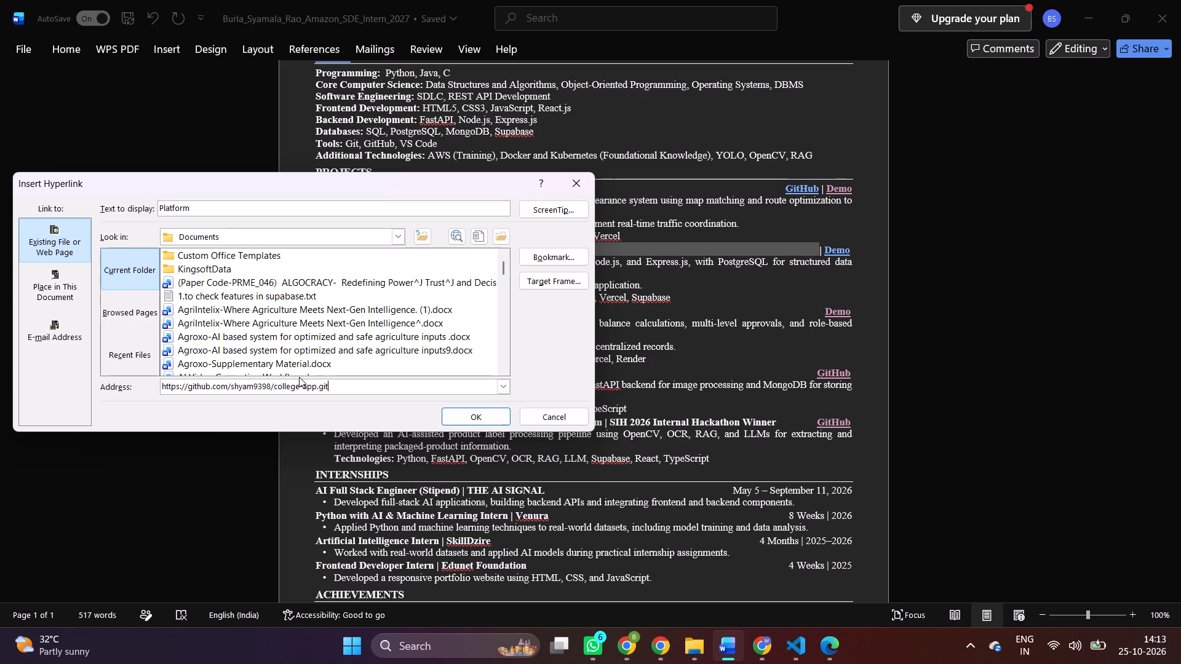
click(213, 214)
key(ctrl+a)
key(BackSpace)
text(Gith)
key(BackSpace)
text(Hub)
key(Return)
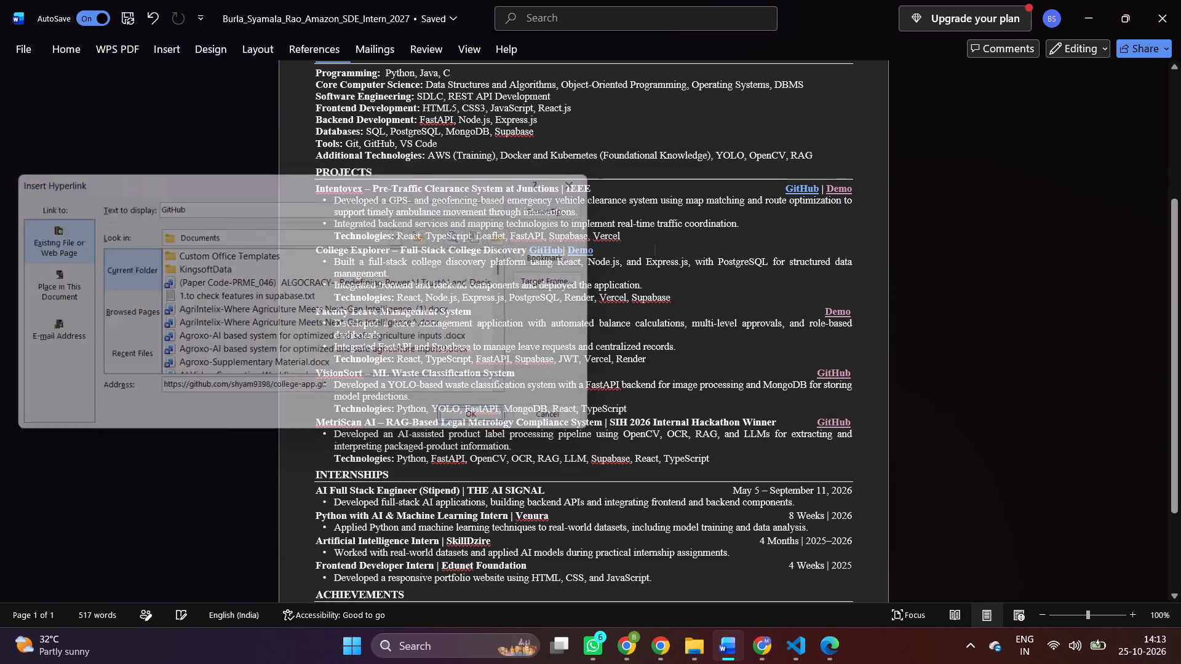
key(space)
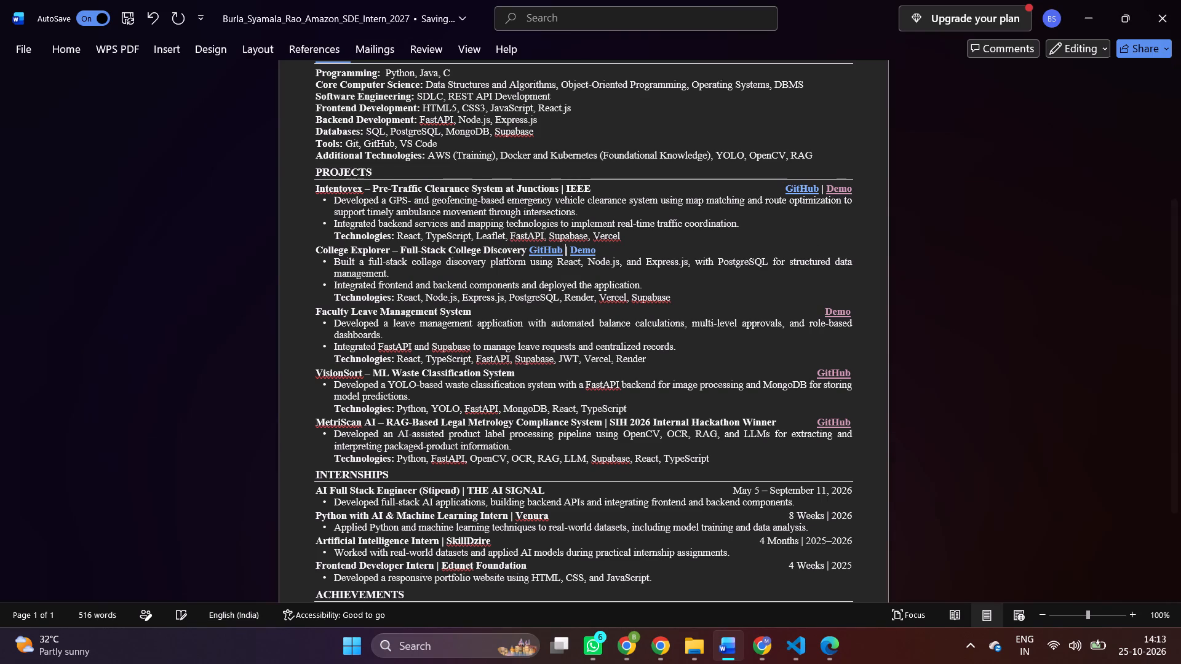
Pad the College Explorer heading with spaces after Discovery so its GitHub and Demo links line up with the Intentovex links above.
key(Left)
key(Left)
key(Left)
key(Left)
key(Left)
key(Left)
key(Left)
key(Left)
key(Left)
key(Left)
key(Right)
key(Right)
key(Right)
key(space)
key(space)
key(space)
key(space)
key(space)
key(space)
key(space)
key(space)
key(space)
key(space)
key(space)
key(space)
key(space)
key(space)
key(space)
key(space)
key(space)
key(space)
key(space)
key(space)
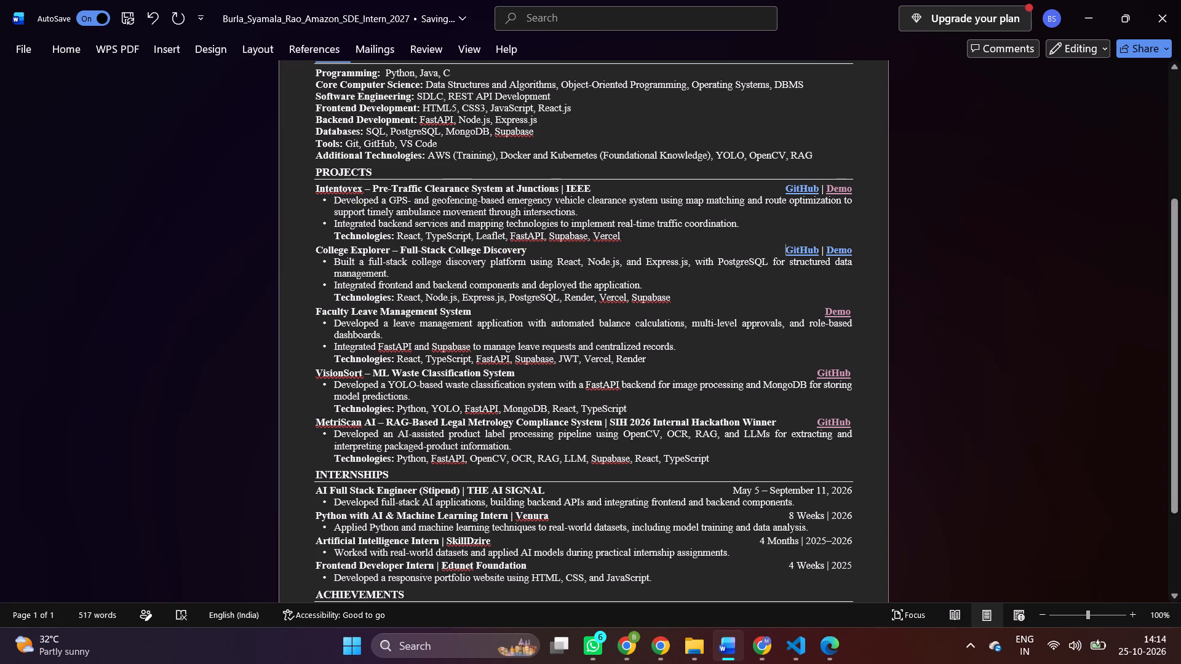
Follow the Faculty Leave Management System Demo link to check its deployed site, and return to the résumé.
click(837, 315)
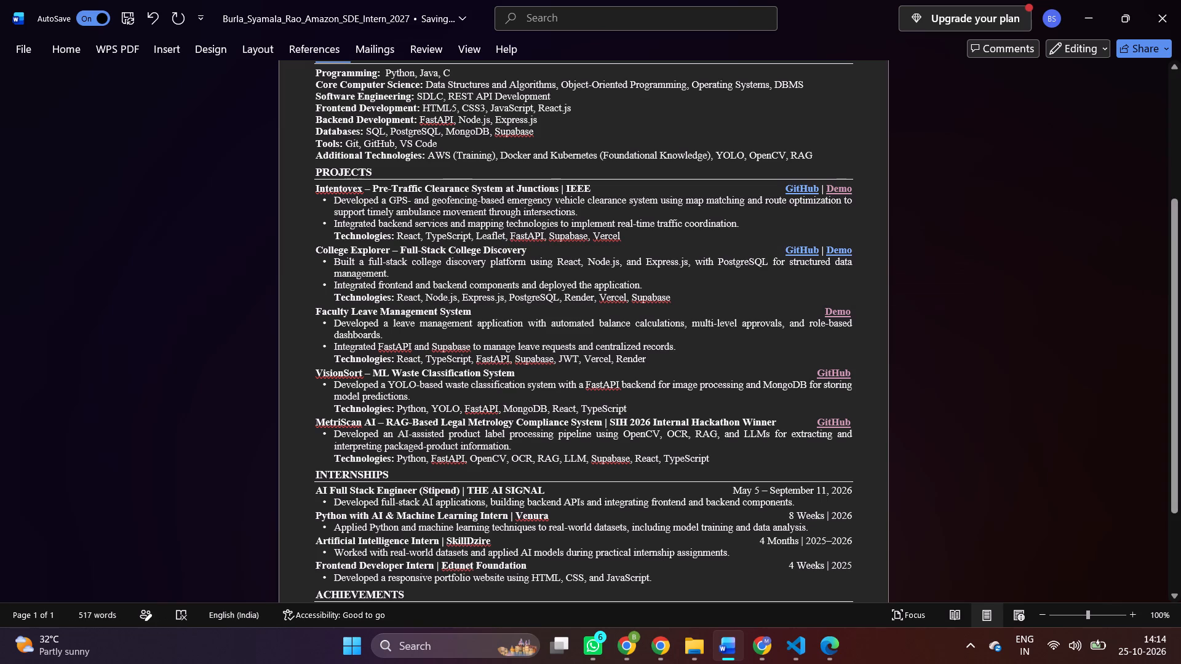
ctrl+click(837, 315)
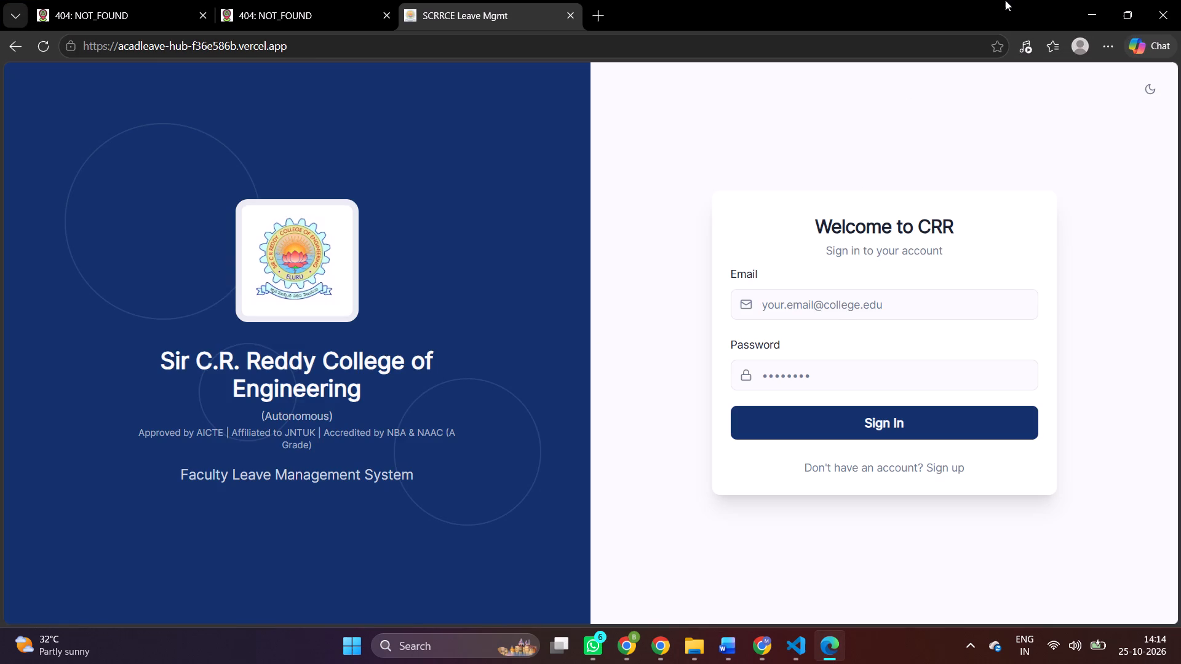
click(1096, 10)
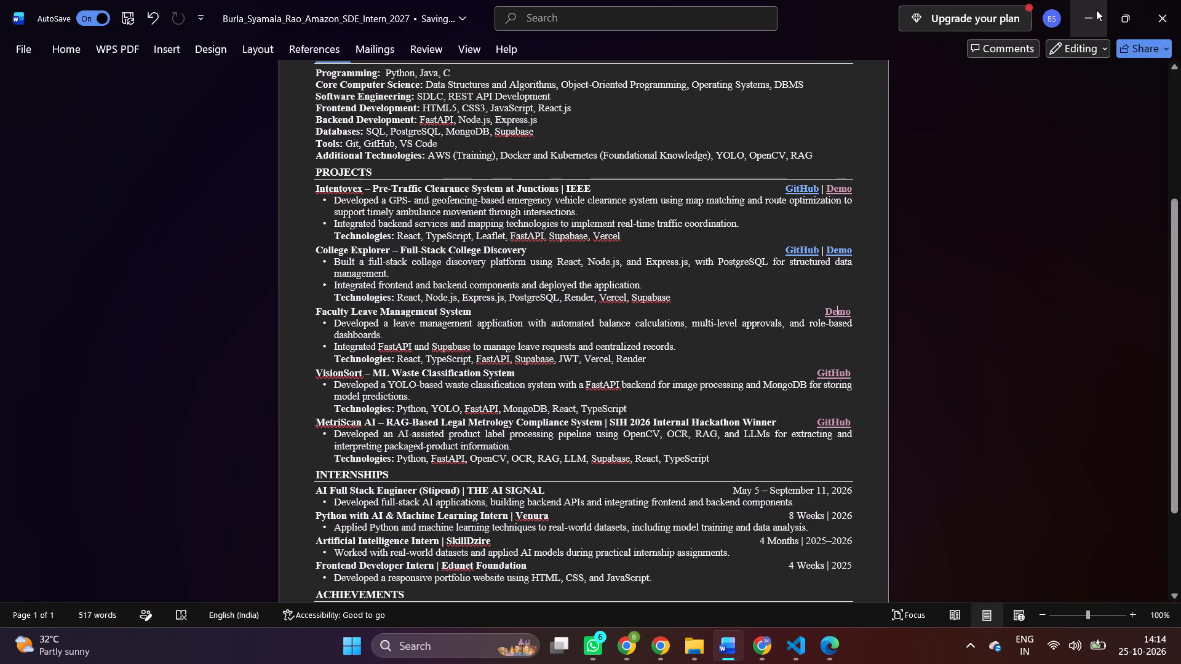
In Chrome, go from the Vercel college-app-mhyb page to the overview of all projects and search them for faculty.
click(1096, 10)
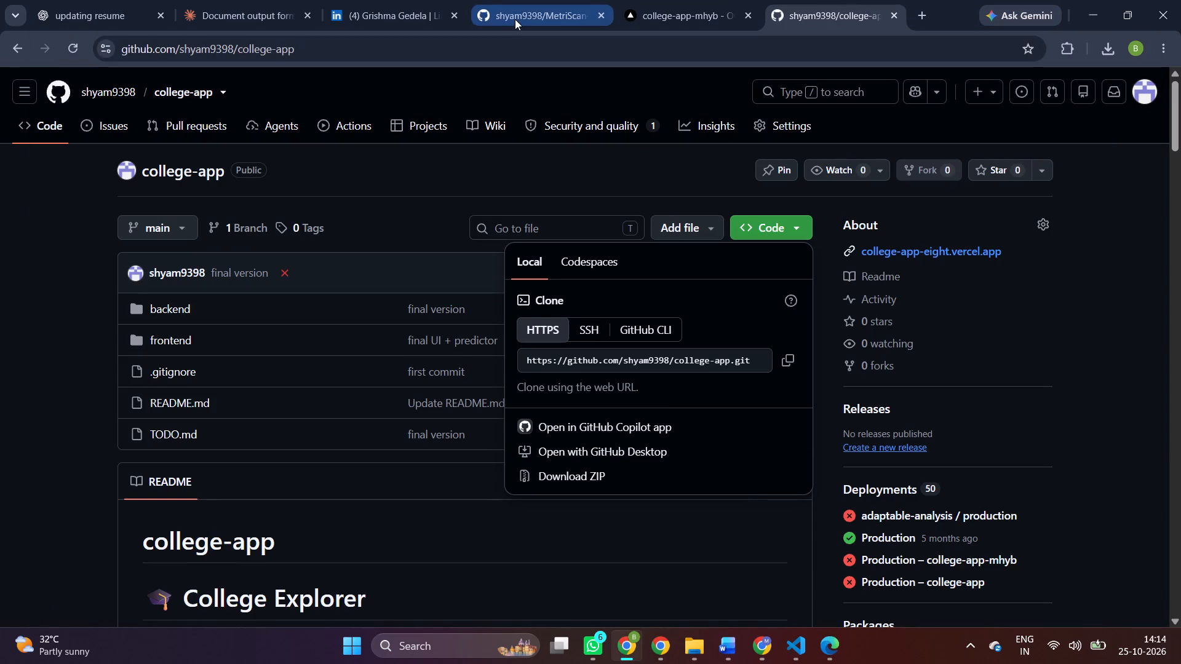
click(662, 17)
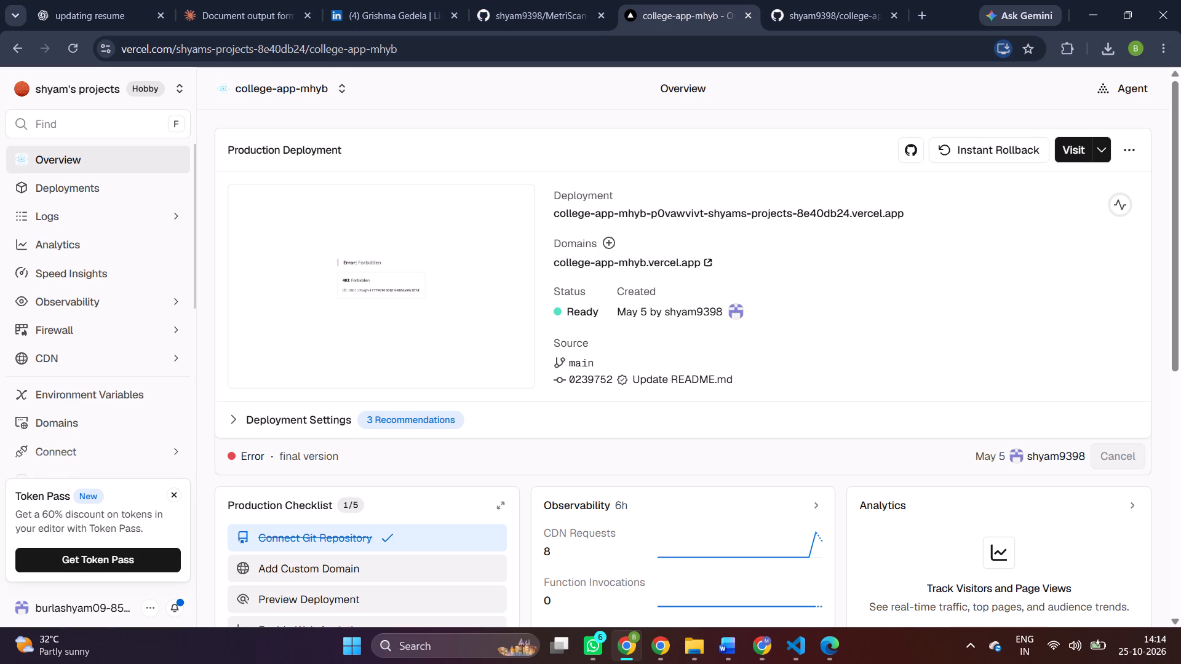
click(82, 96)
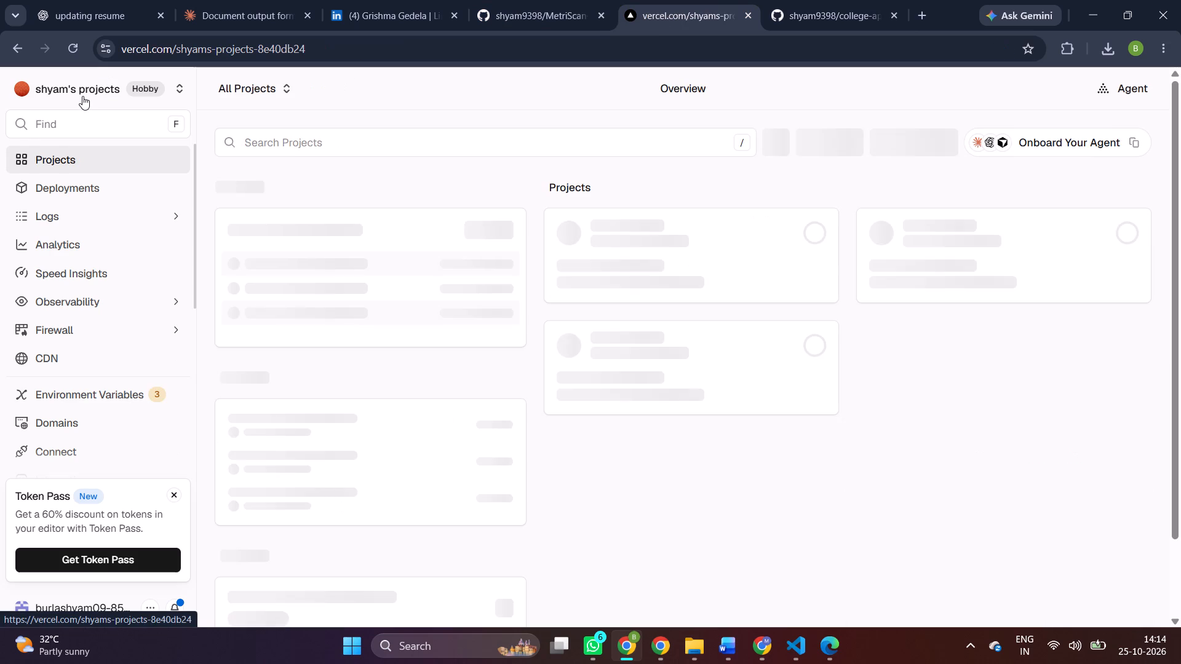
click(413, 144)
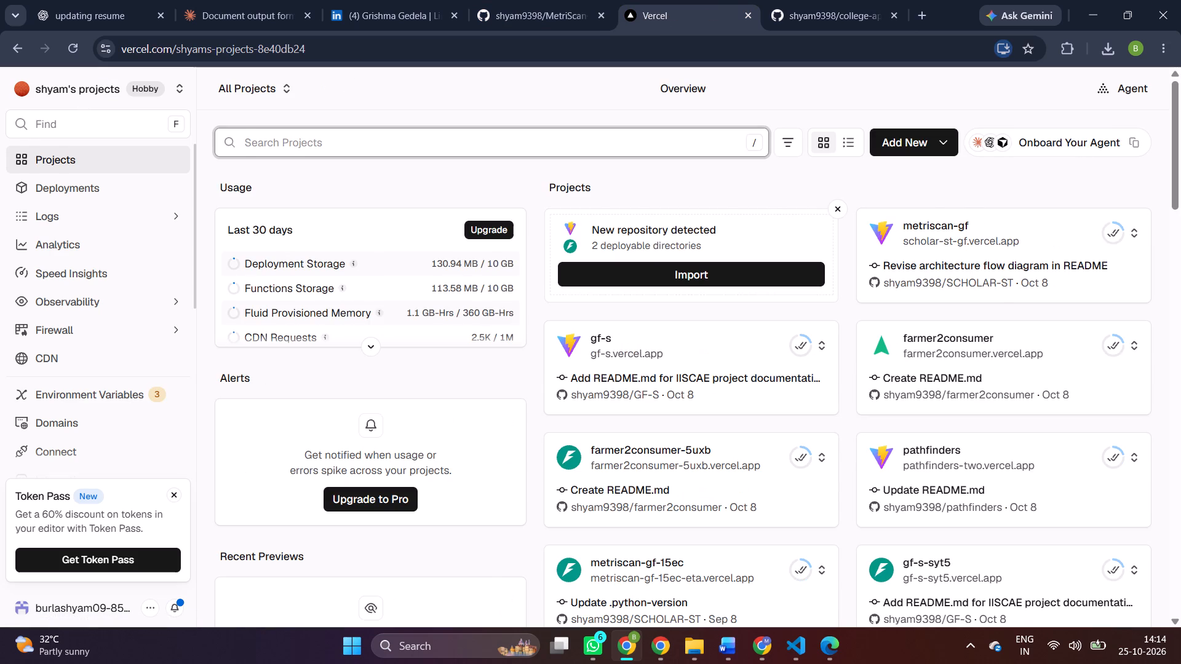
text(fac)
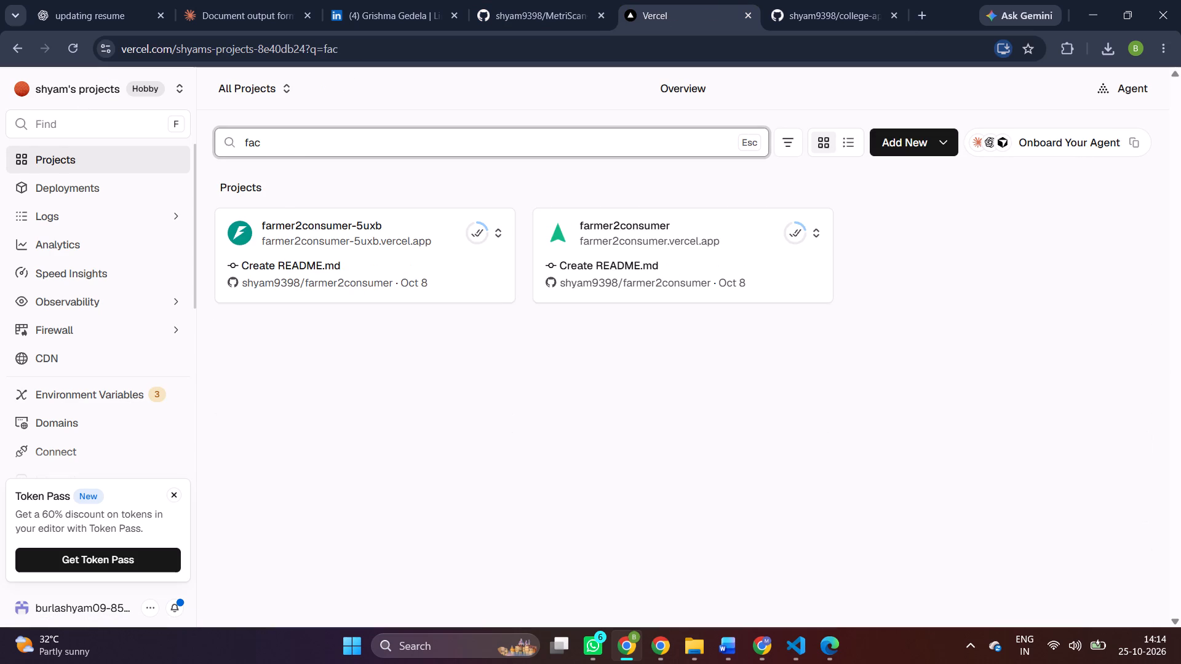
text(ul)
text(ty)
key(Return)
Search the Vercel projects for leave instead.
key(BackSpace)
key(BackSpace)
key(BackSpace)
key(BackSpace)
key(BackSpace)
key(BackSpace)
key(BackSpace)
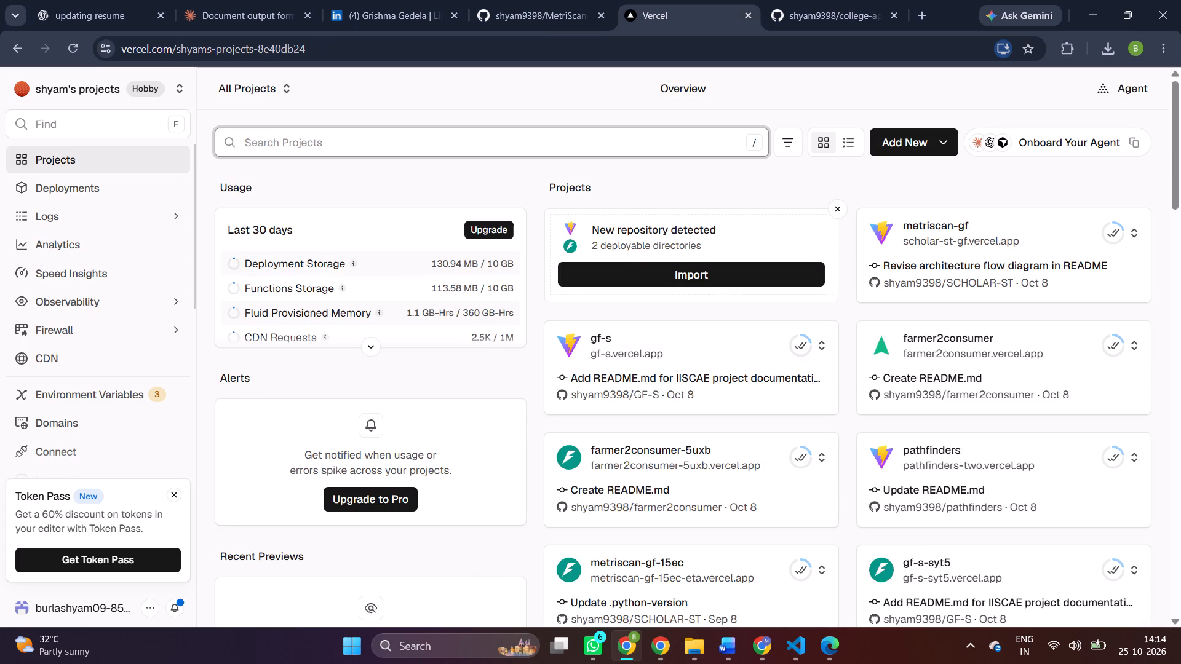
text(leave)
key(BackSpace)
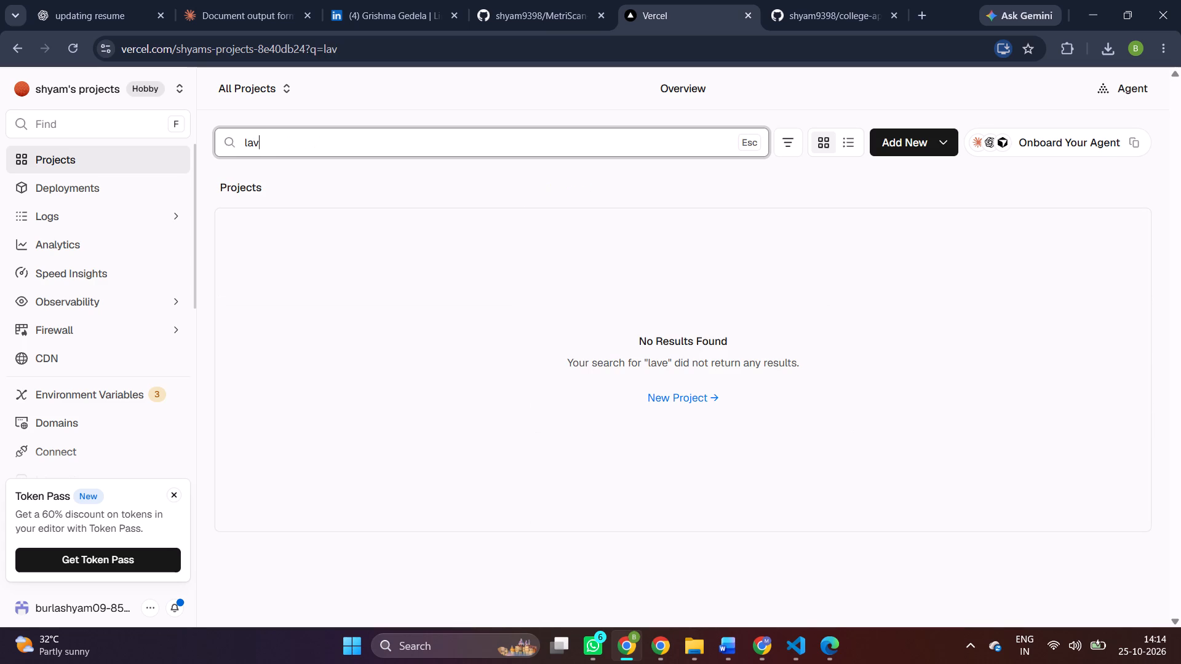
key(BackSpace)
key(BackSpace)
text(eave)
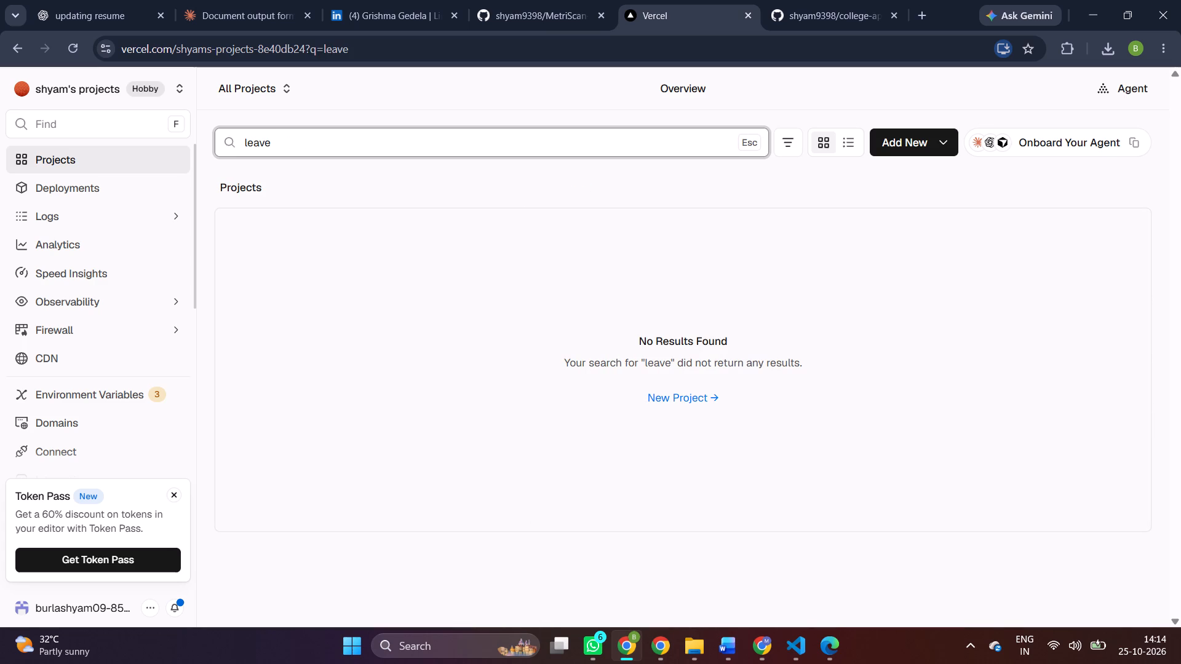
Clear the project search and look through the Vercel project list for the faculty leave project, loading more entries.
key(BackSpace)
key(BackSpace)
key(BackSpace)
key(BackSpace)
key(BackSpace)
key(BackSpace)
key(BackSpace)
key(BackSpace)
key(BackSpace)
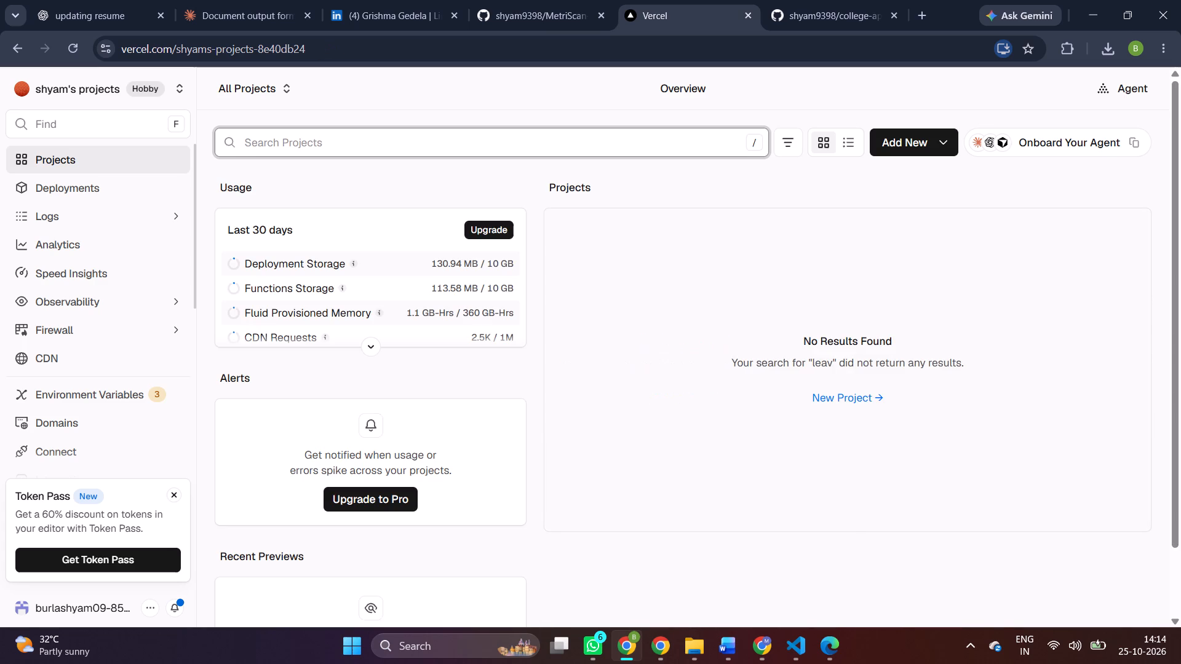
scroll(751, 317, down, 6)
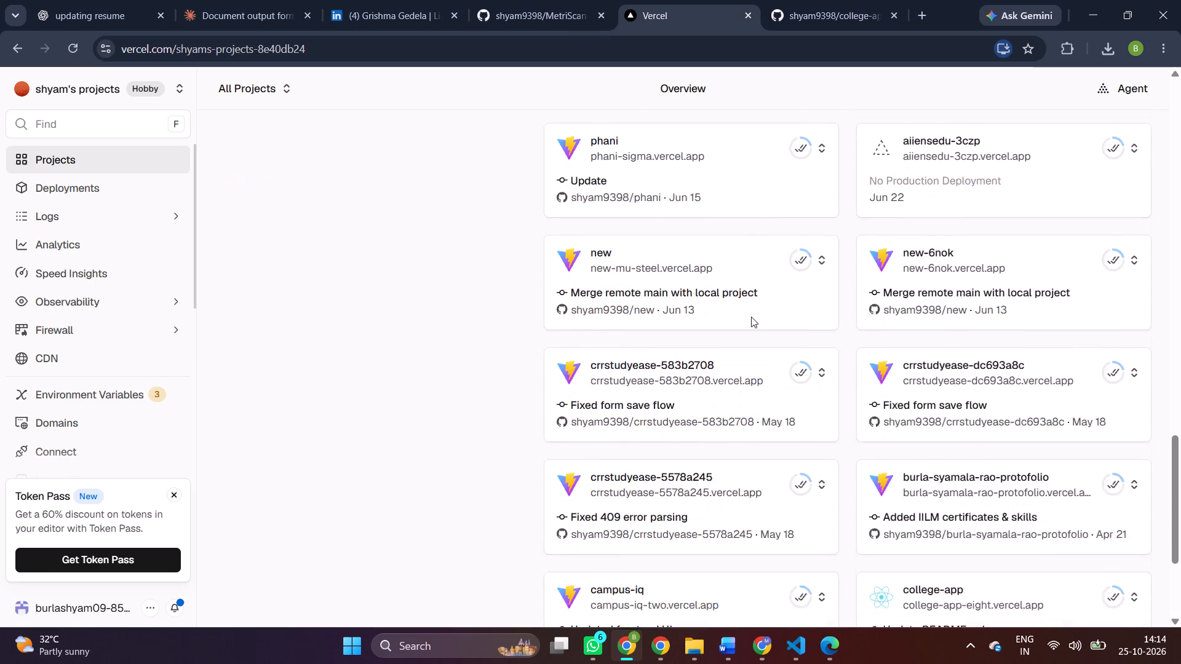
scroll(751, 317, down, 4)
scroll(751, 317, right, 1)
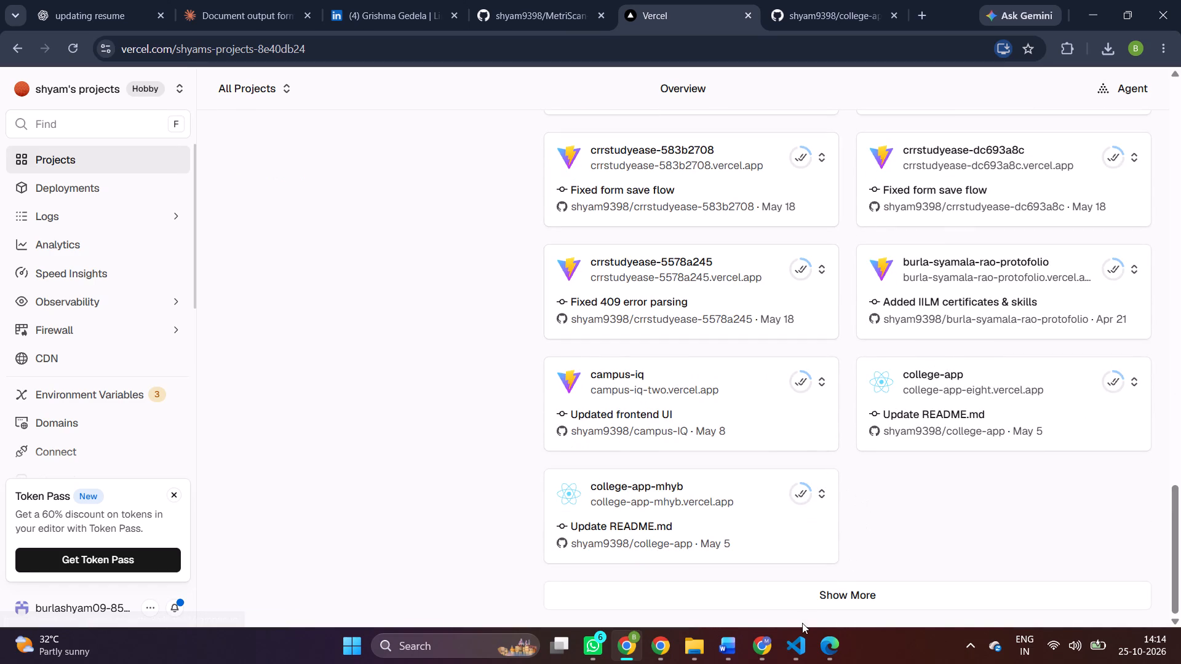
click(822, 599)
scroll(822, 599, down, 3)
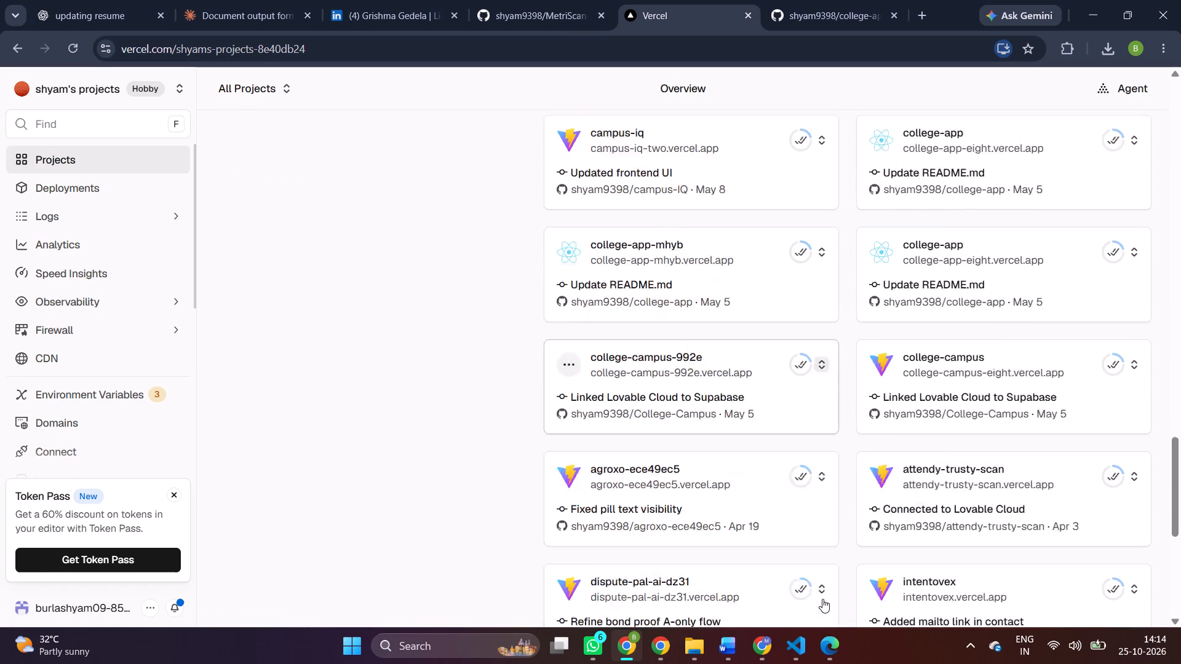
scroll(822, 599, down, 2)
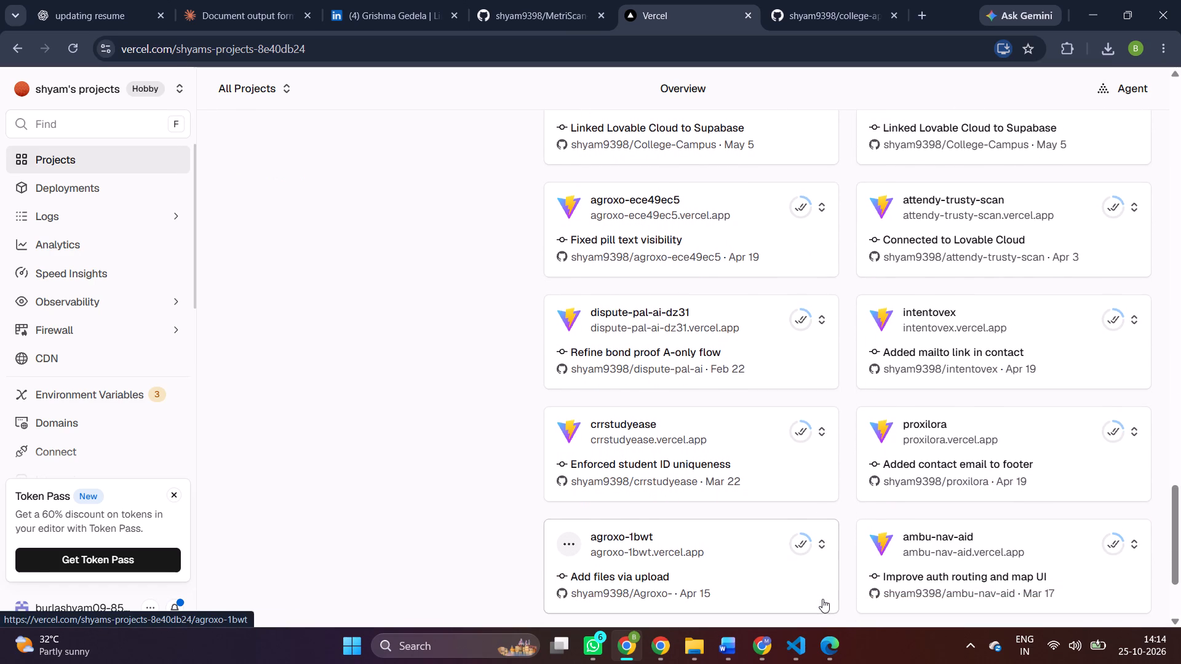
scroll(822, 599, down, 1)
Open the intentovex.vercel.app site from the project list and return to the Vercel projects.
click(955, 323)
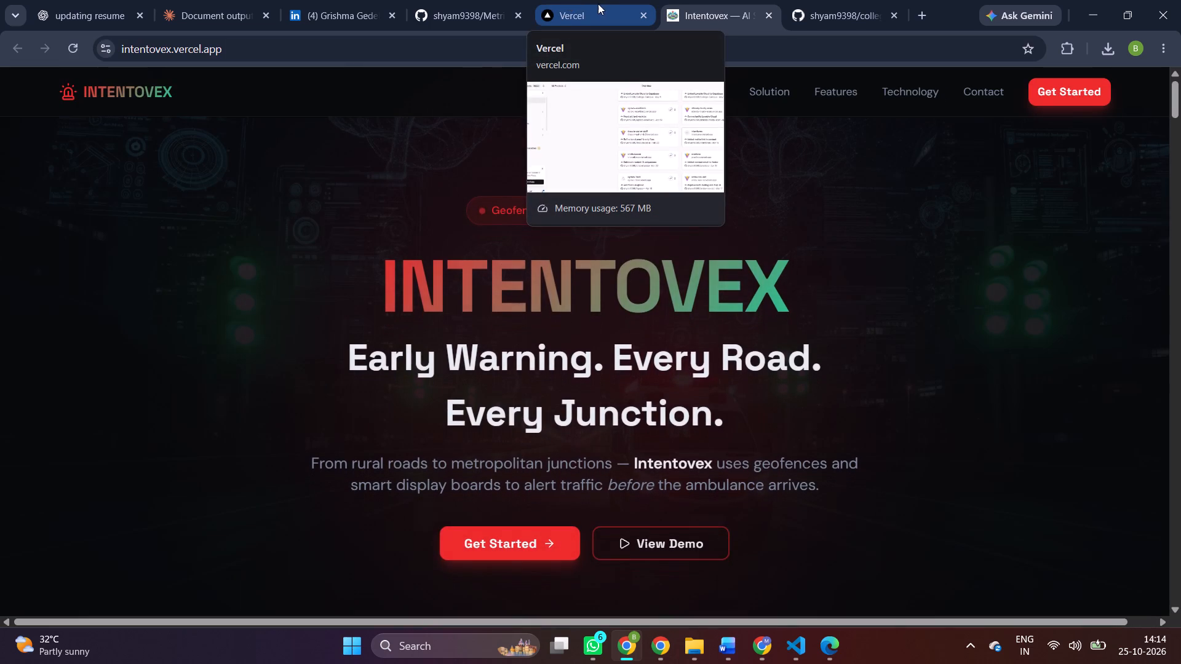
click(594, 7)
Look through more of the Vercel project list for the faculty leave project, loading additional entries.
scroll(733, 339, down, 2)
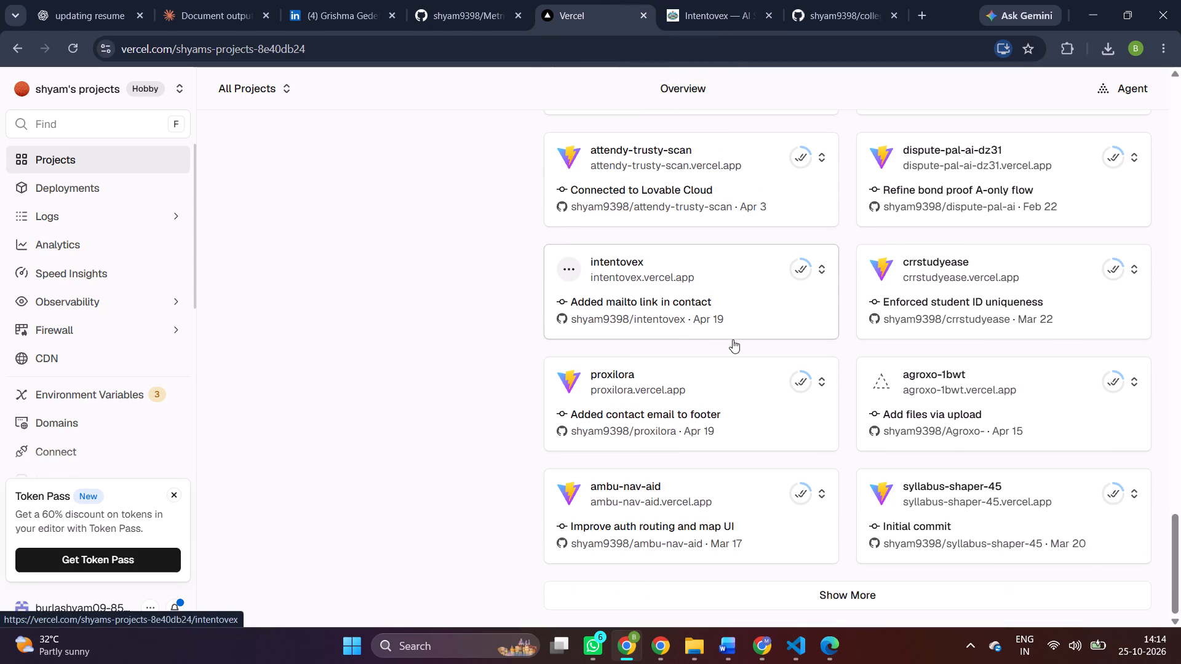
scroll(733, 339, down, 2)
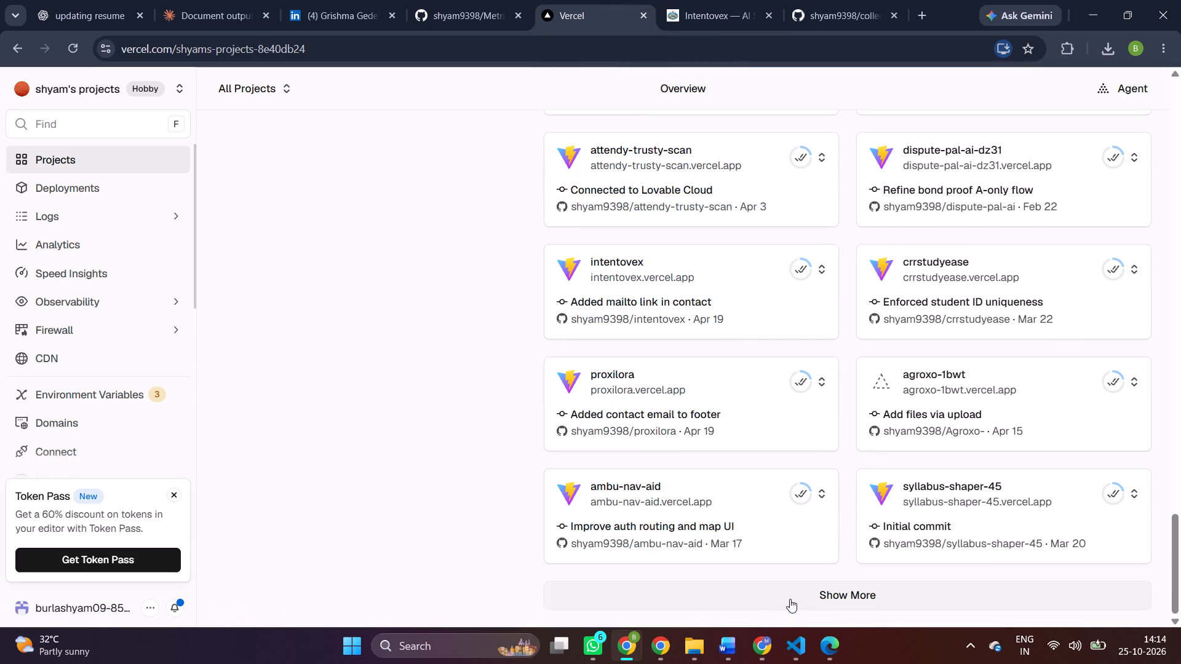
click(790, 599)
scroll(790, 599, down, 2)
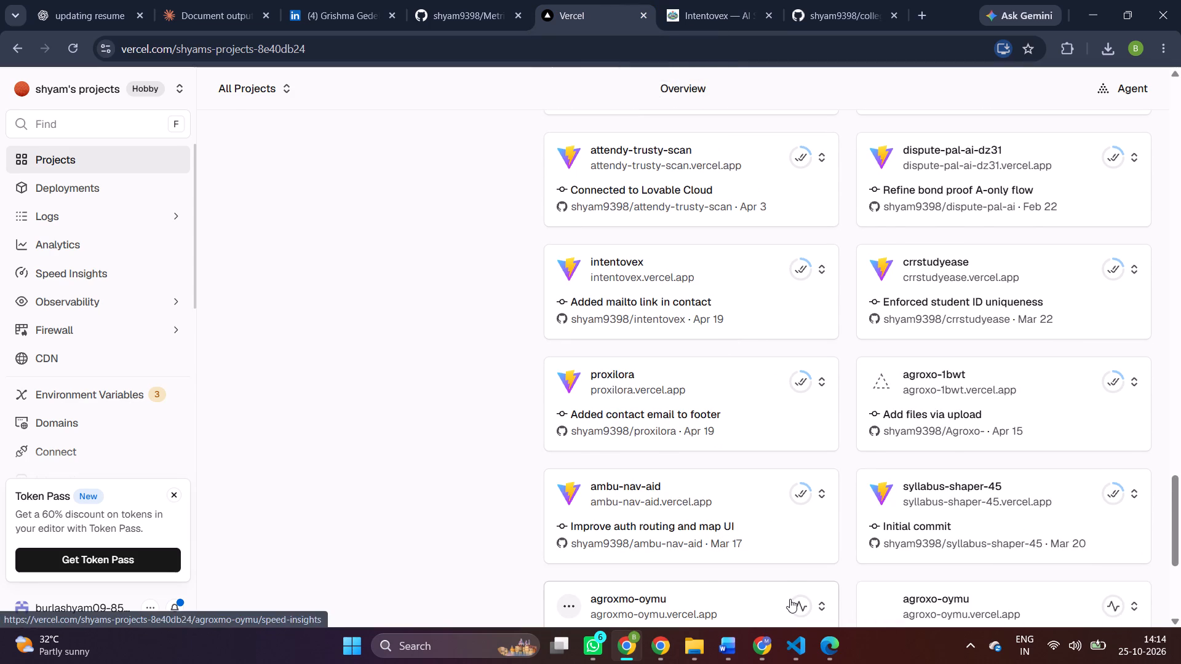
scroll(790, 599, down, 5)
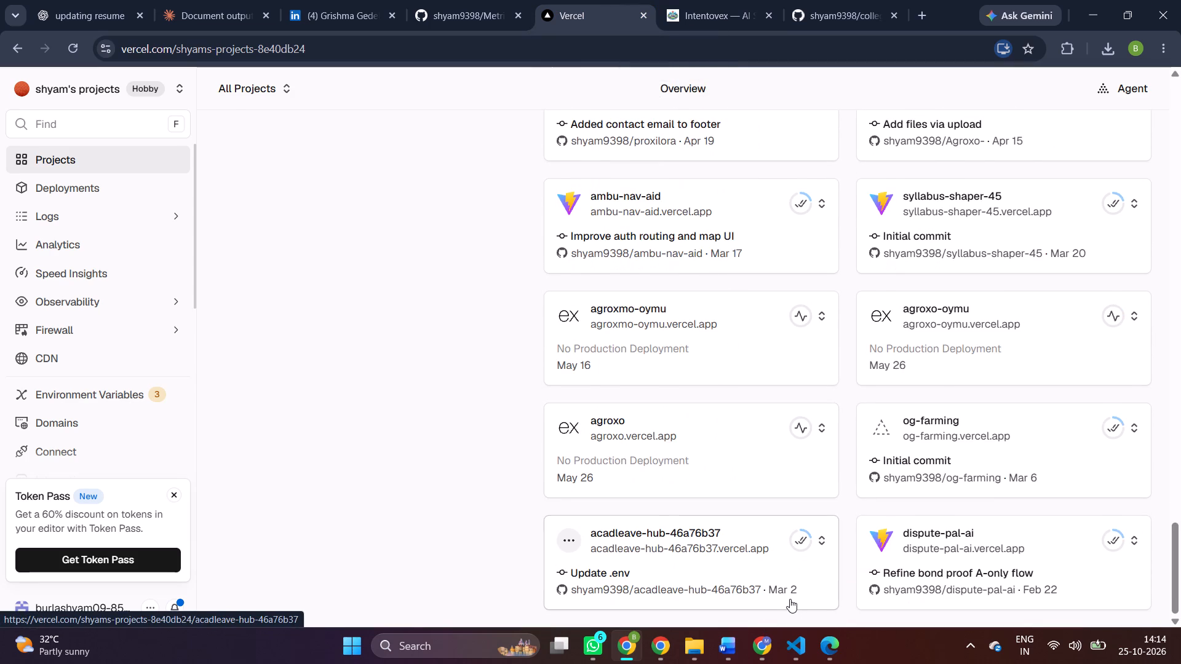
scroll(686, 548, down, 2)
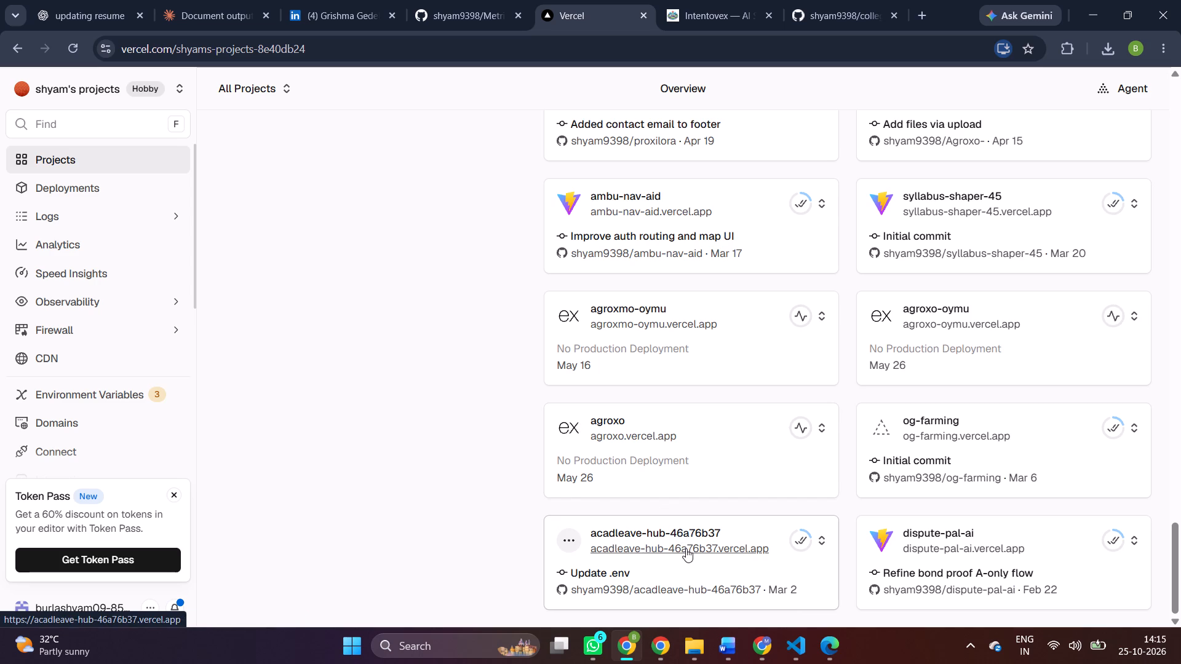
scroll(686, 548, down, 5)
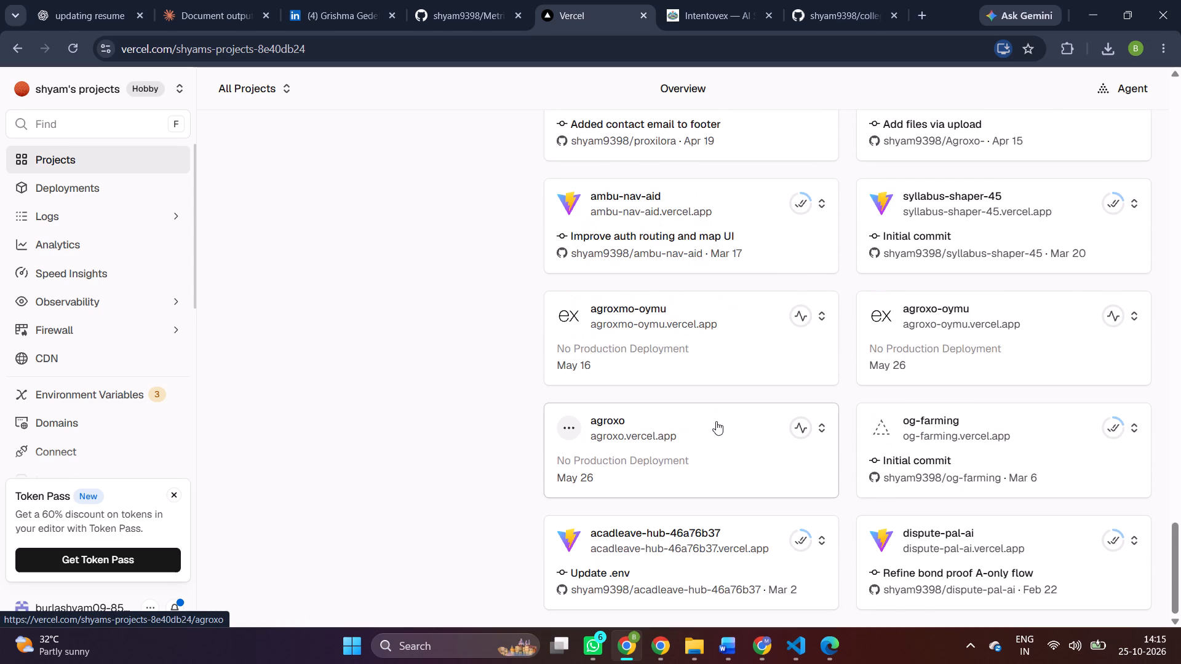
scroll(716, 421, up, 2)
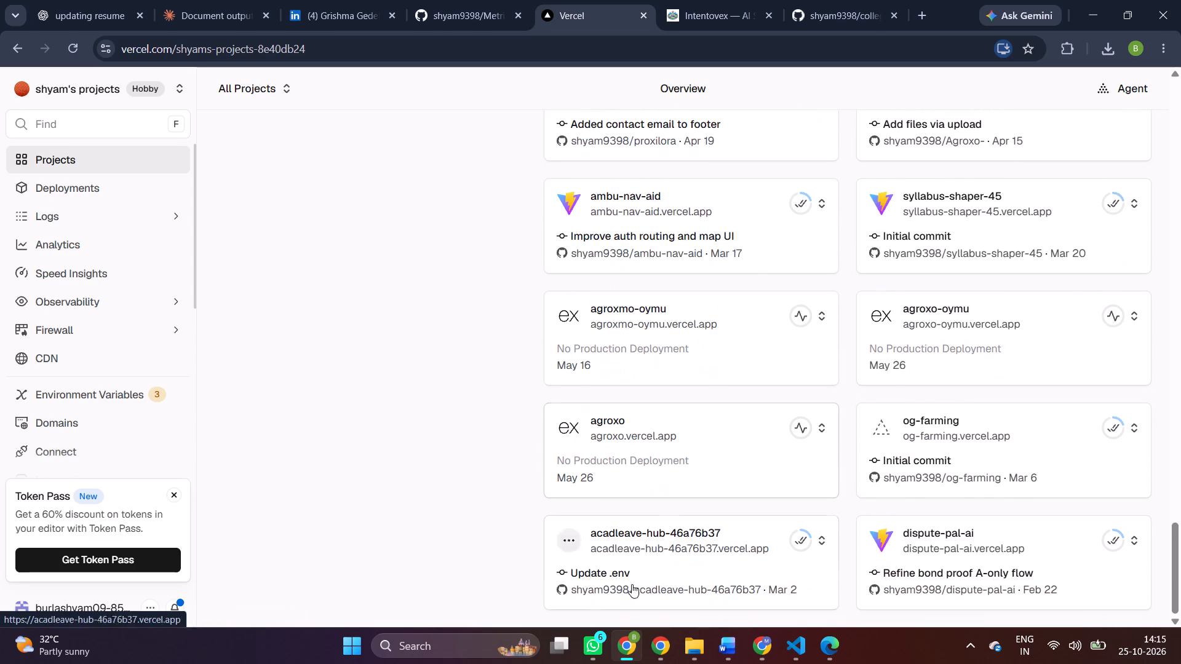
Open the acadleave-hub-46a76b37.vercel.app site from the Vercel project list.
click(665, 543)
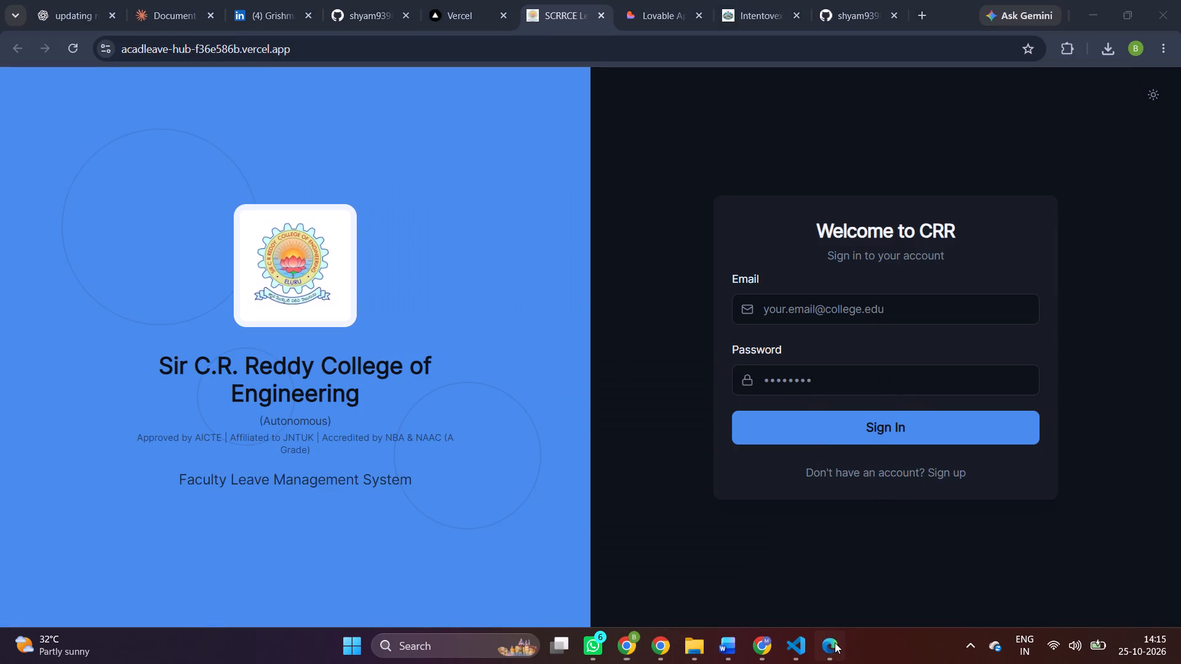
From the Vercel acadleave-hub-f36e586b project, open its GitHub repository and copy the HTTPS clone URL.
click(835, 642)
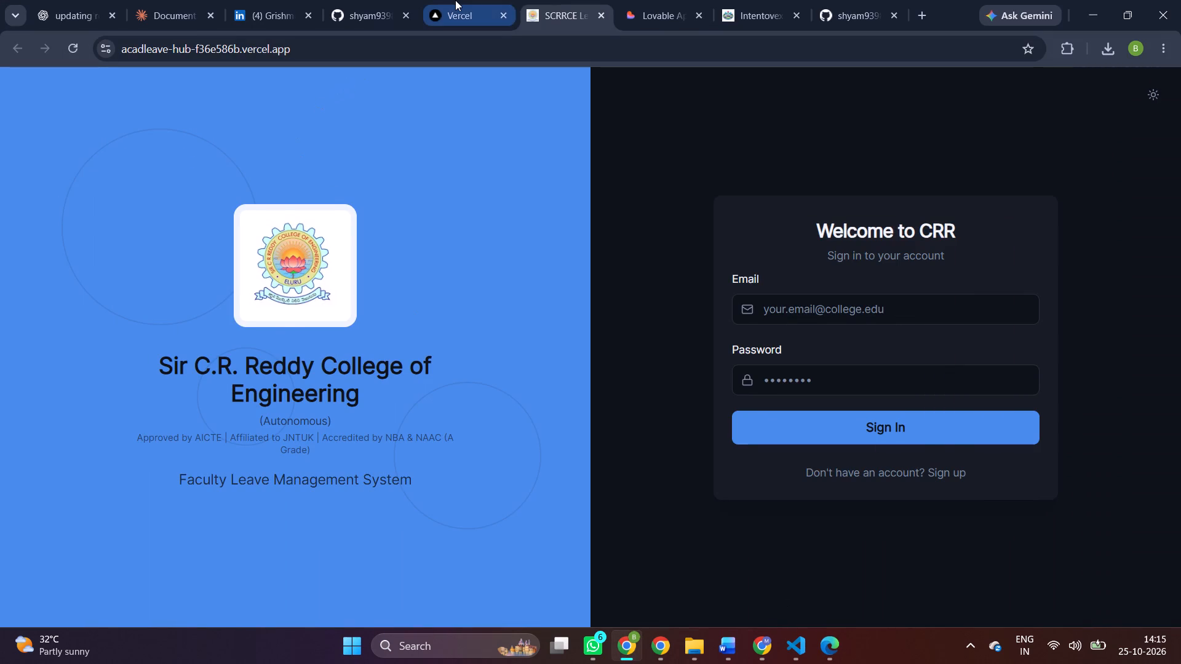
click(455, 0)
click(1078, 270)
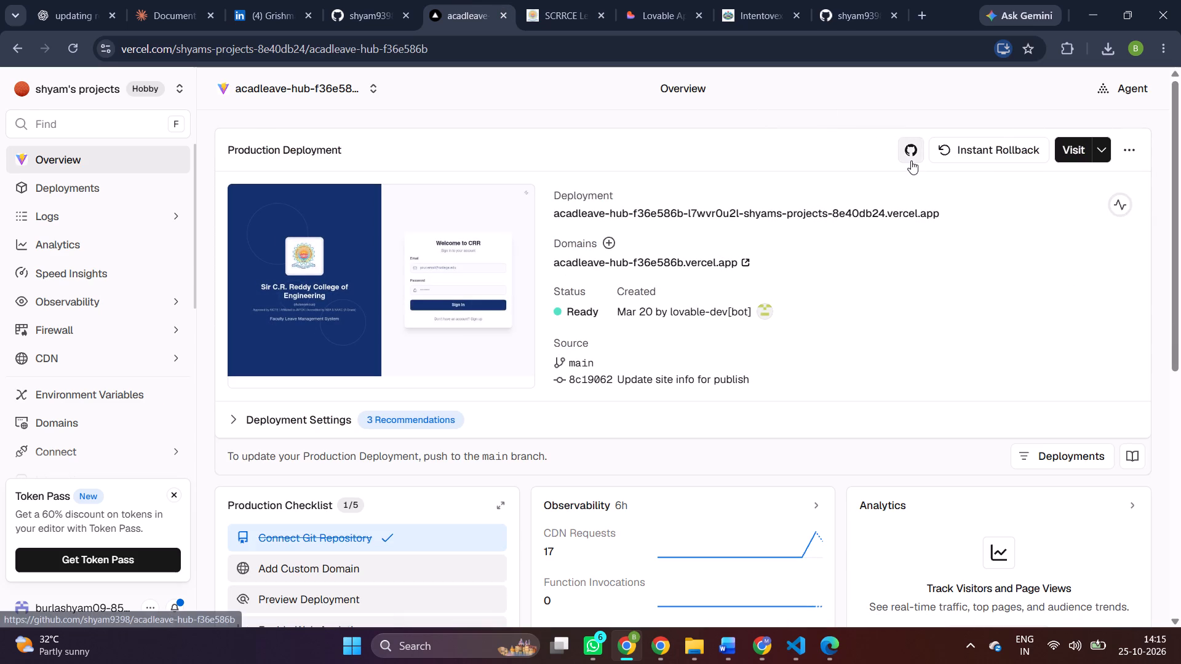
click(911, 160)
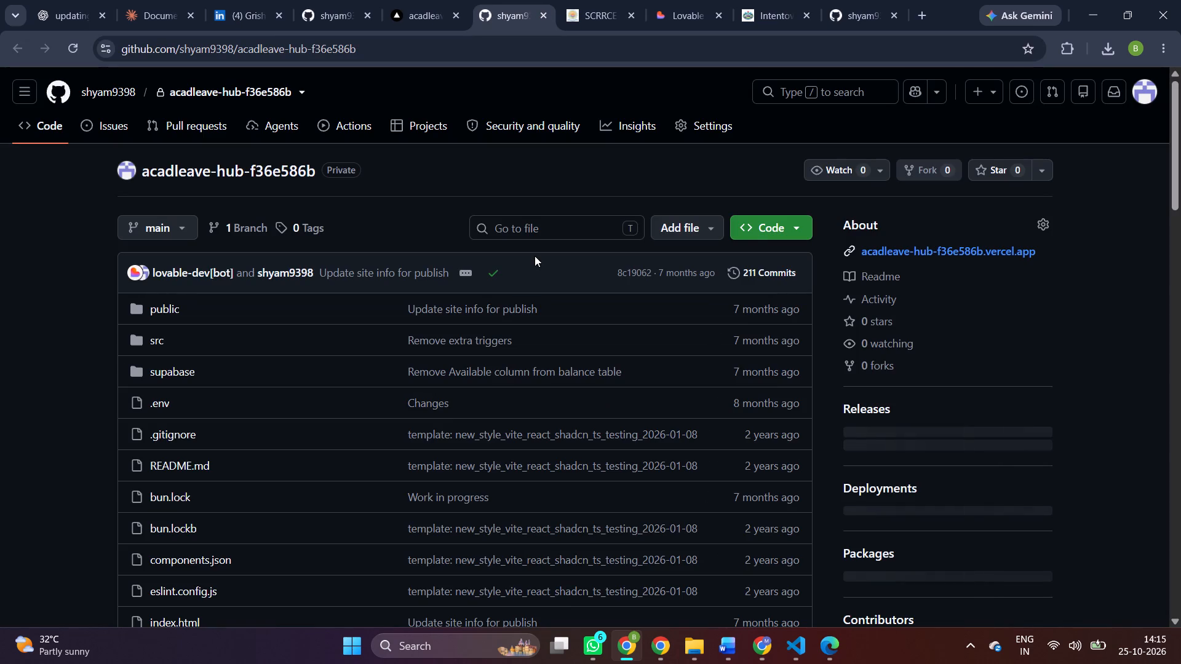
click(750, 231)
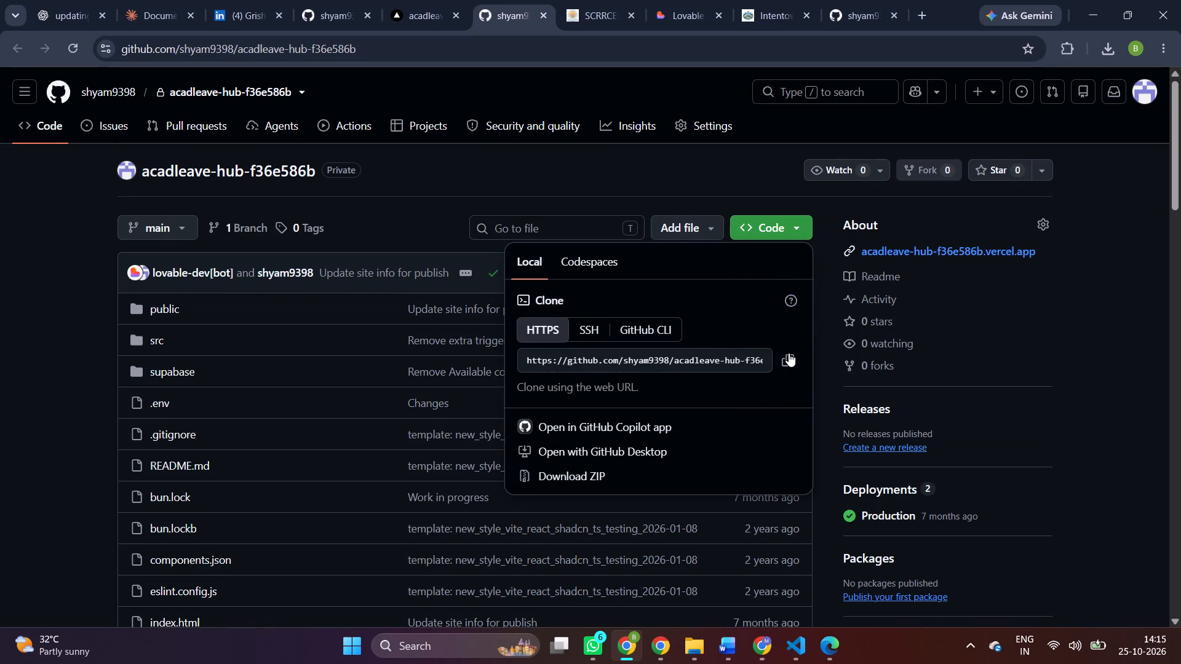
click(787, 360)
In the Word résumé, add a "|" separator with a space before the Demo link on the Faculty Leave Management System line.
click(726, 646)
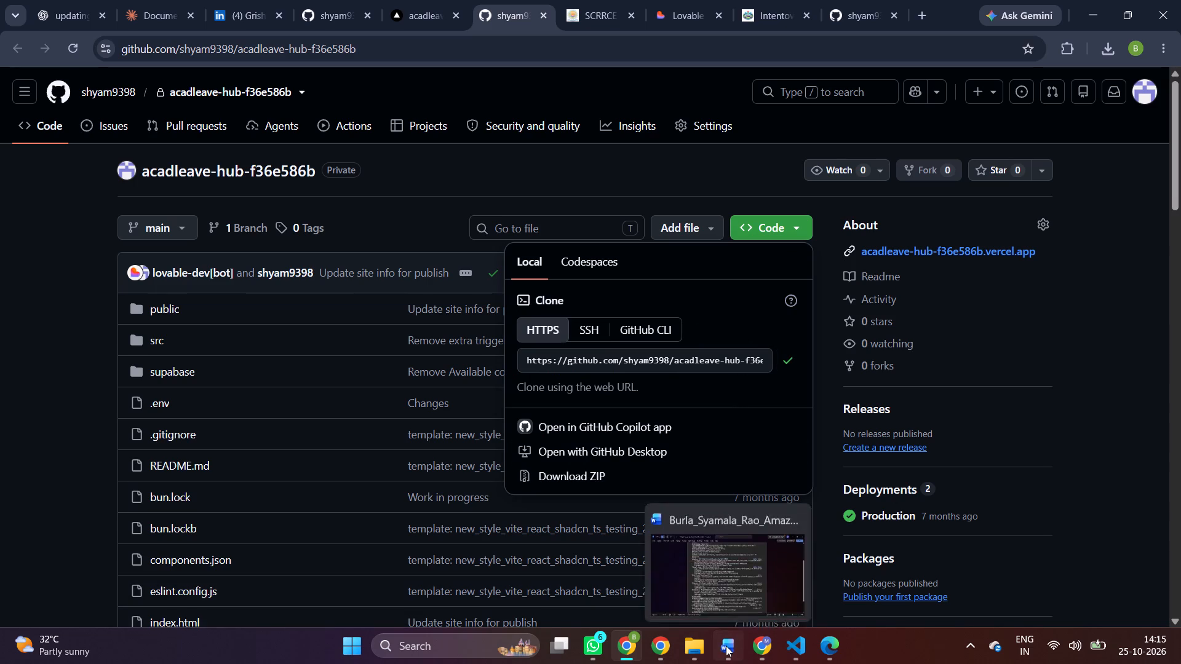
click(824, 313)
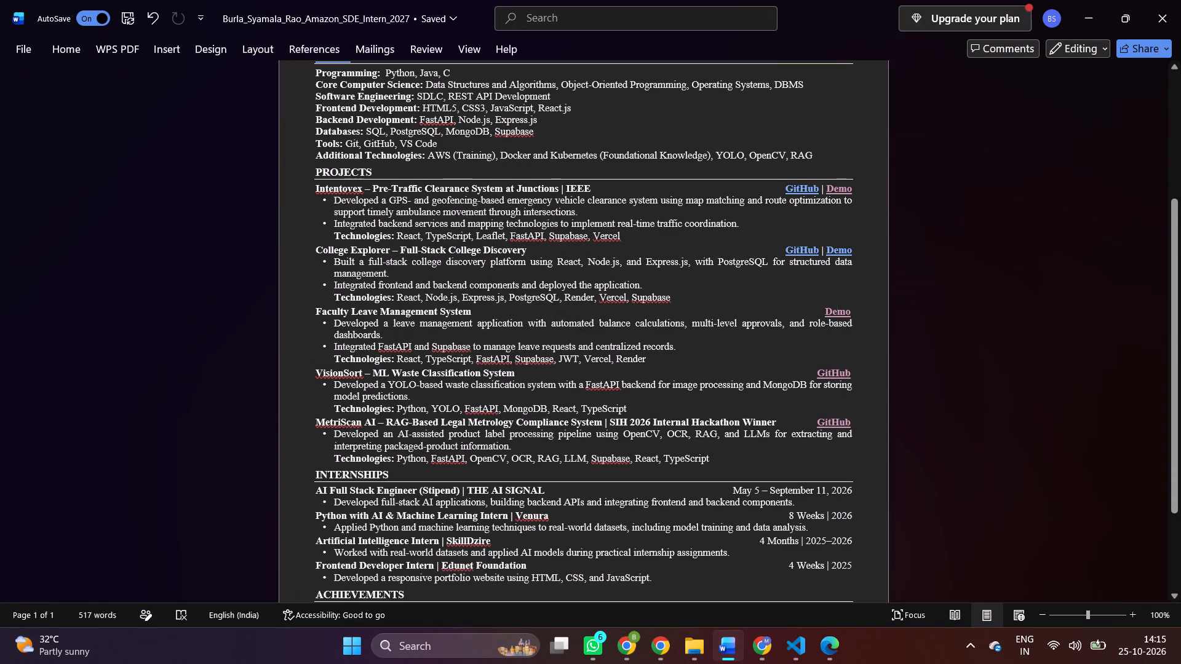
key(shift+bar)
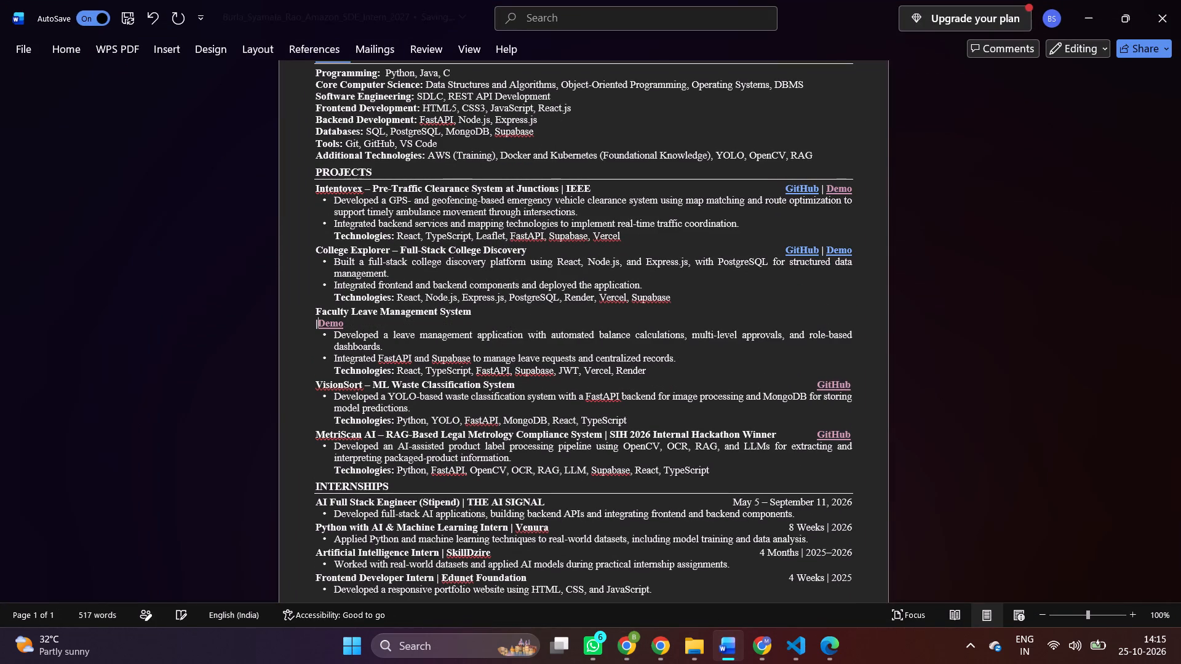
key(space)
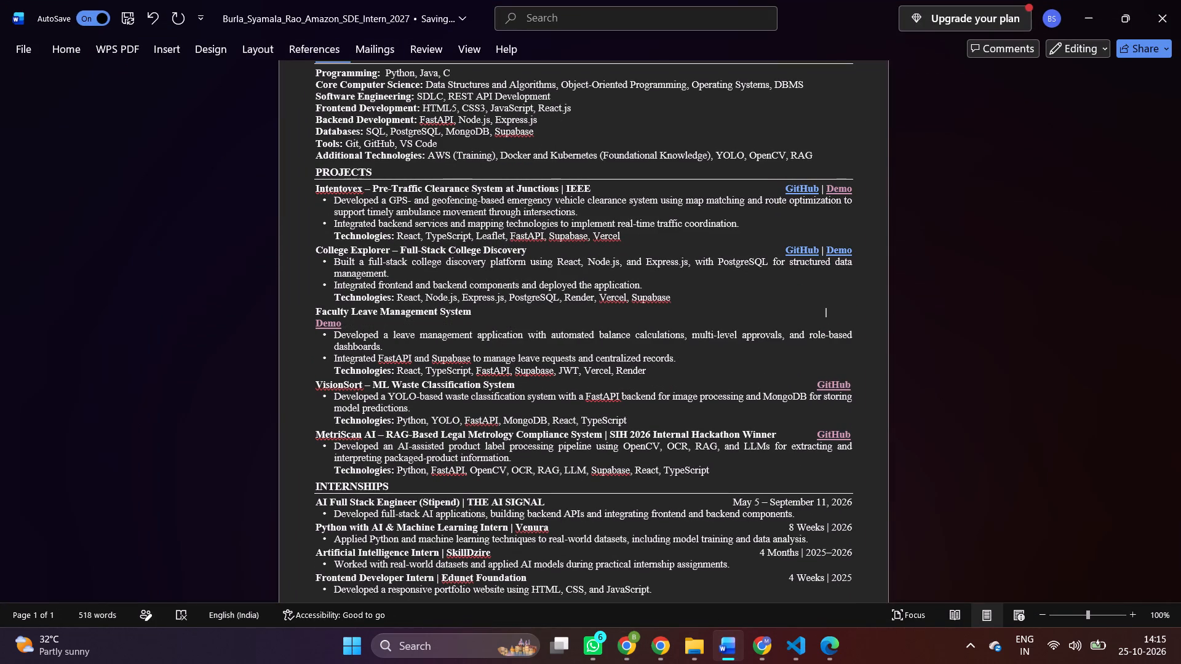
key(Left)
key(Left)
key(space)
key(Left)
key(BackSpace)
key(BackSpace)
key(BackSpace)
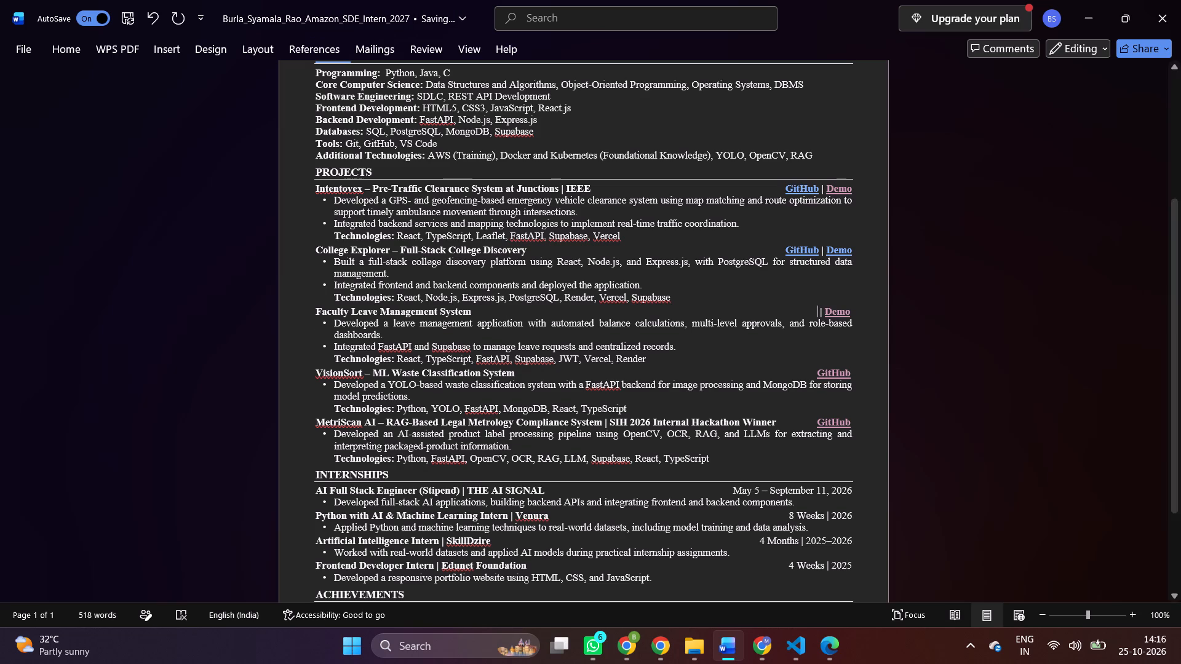
Insert a hyperlink displayed as GitHub on the Faculty Leave Management line, replacing "System" and using the copied acadleave-hub-f36e586b.git address.
click(162, 47)
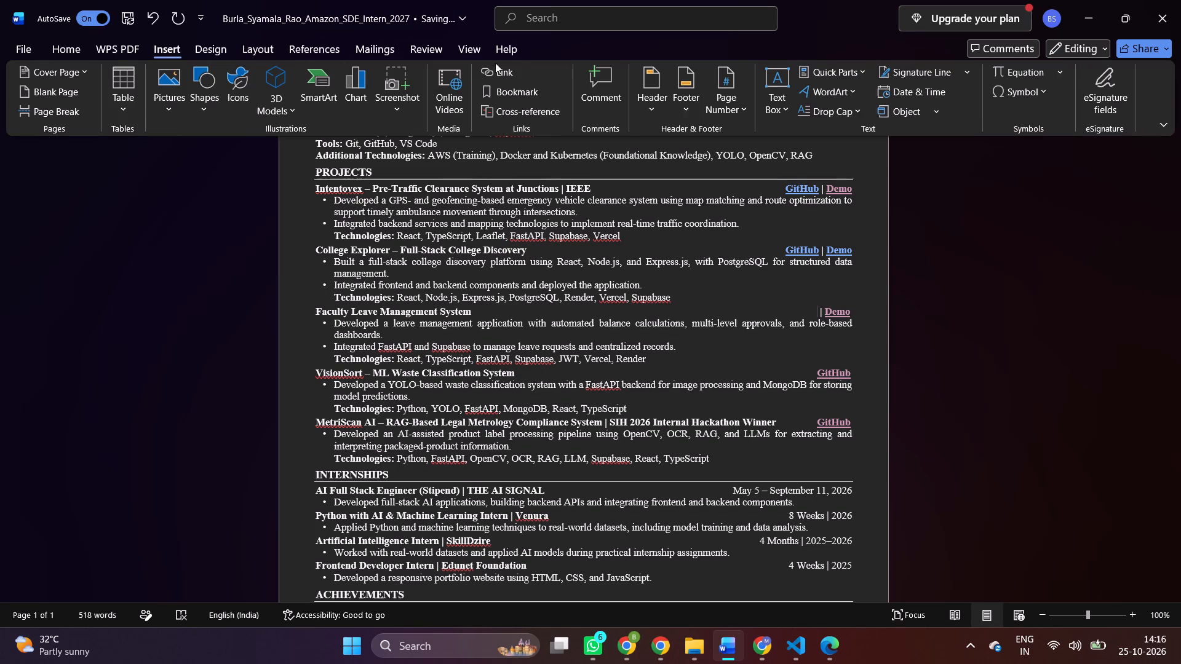
click(506, 71)
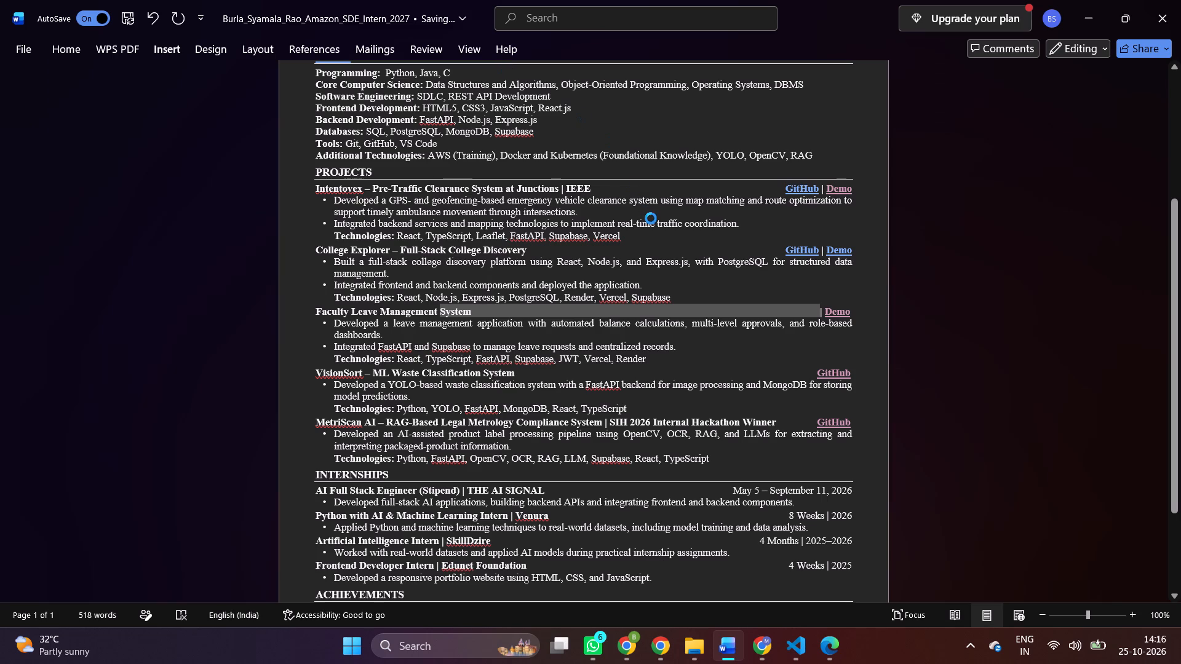
click(297, 369)
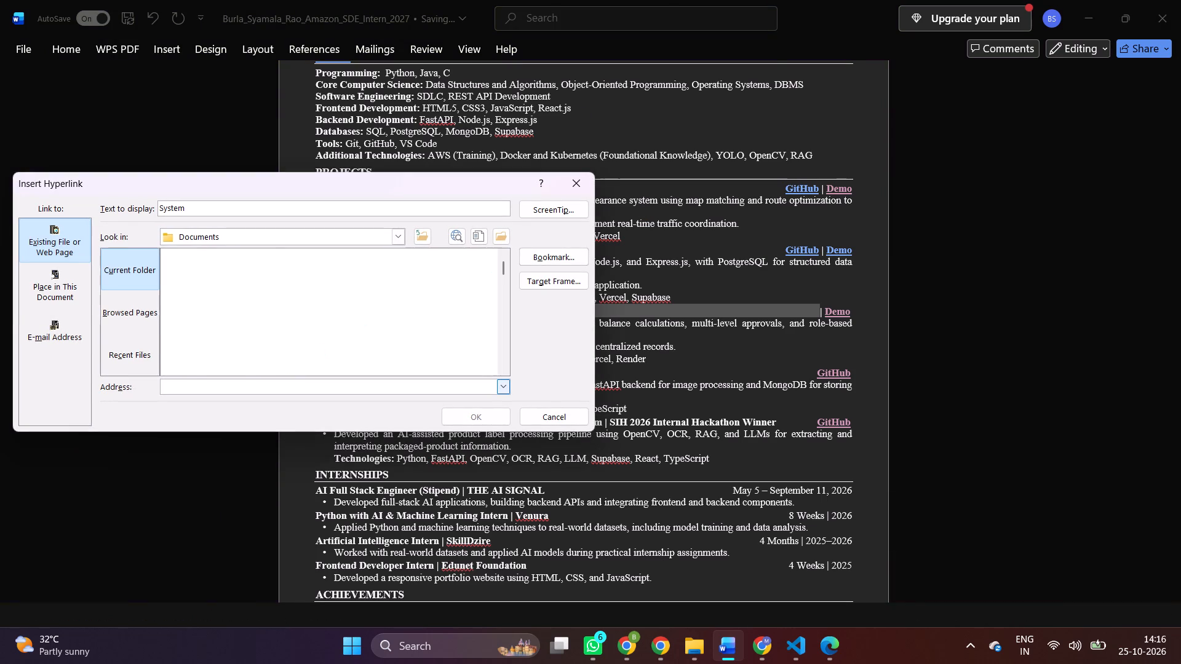
click(288, 387)
key(ctrl+v)
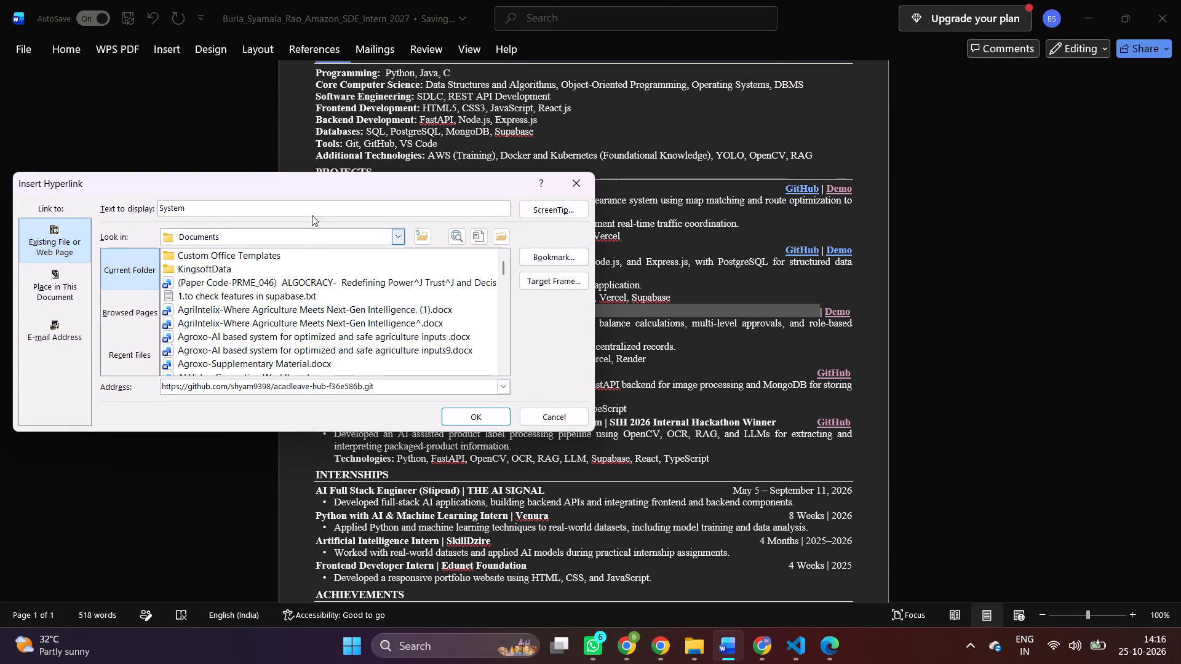
click(309, 207)
key(ctrl+a)
key(BackSpace)
text(GitHub)
key(Return)
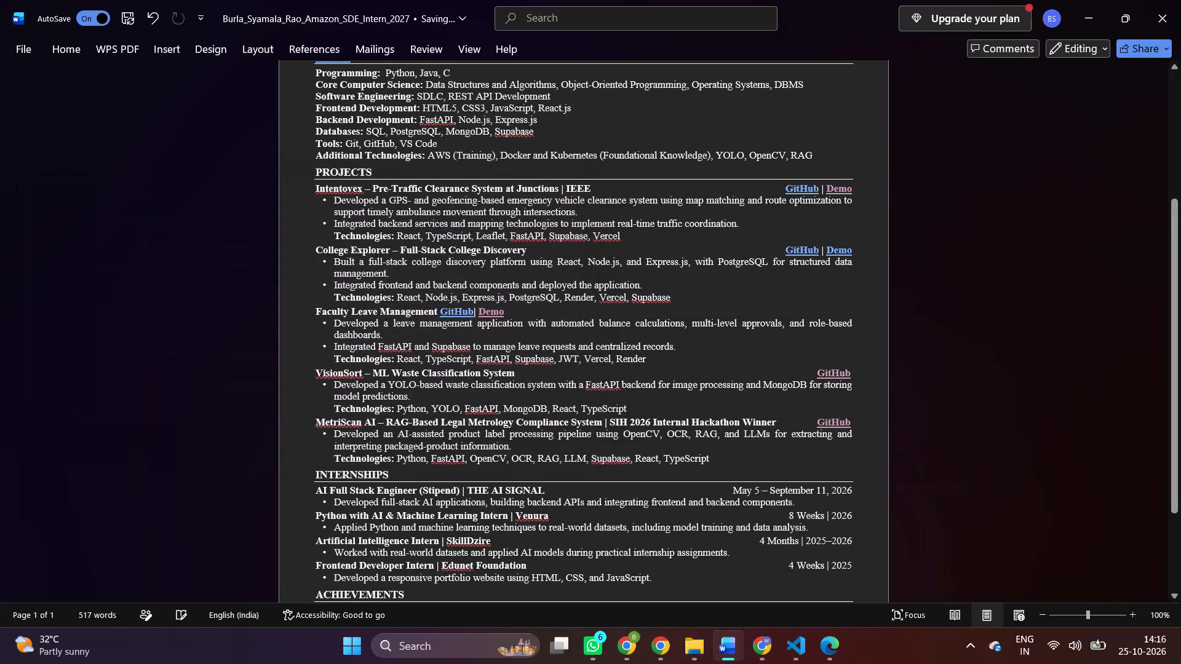
Space the Faculty Leave Management links across to align with the other projects' links, and add a space between GitHub and the separator.
key(Left)
key(Left)
key(Left)
key(Left)
key(Left)
key(Left)
key(Left)
key(space)
key(space)
key(space)
key(space)
key(space)
key(space)
key(space)
key(space)
key(space)
key(space)
key(space)
key(space)
key(space)
key(space)
key(space)
key(space)
key(space)
key(space)
key(space)
key(space)
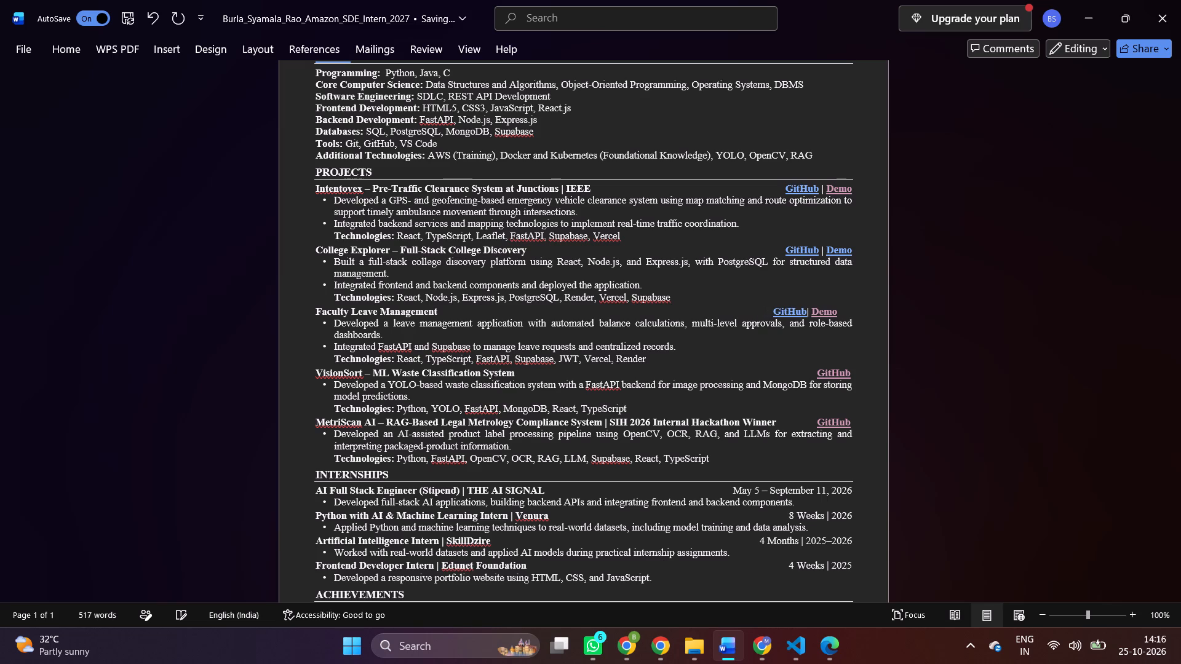
key(space)
key(space)
key(space)
key(space)
key(space)
key(Right)
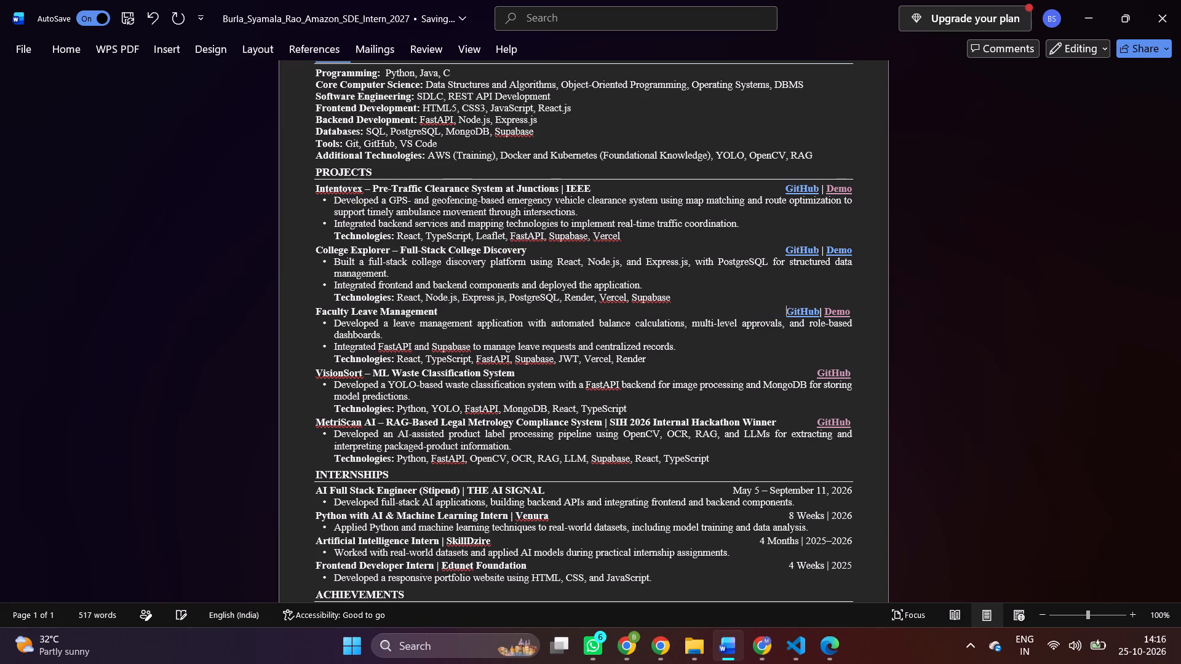
key(Right)
key(Right)
key(Right)
key(Right)
key(Right)
key(Right)
key(Right)
key(space)
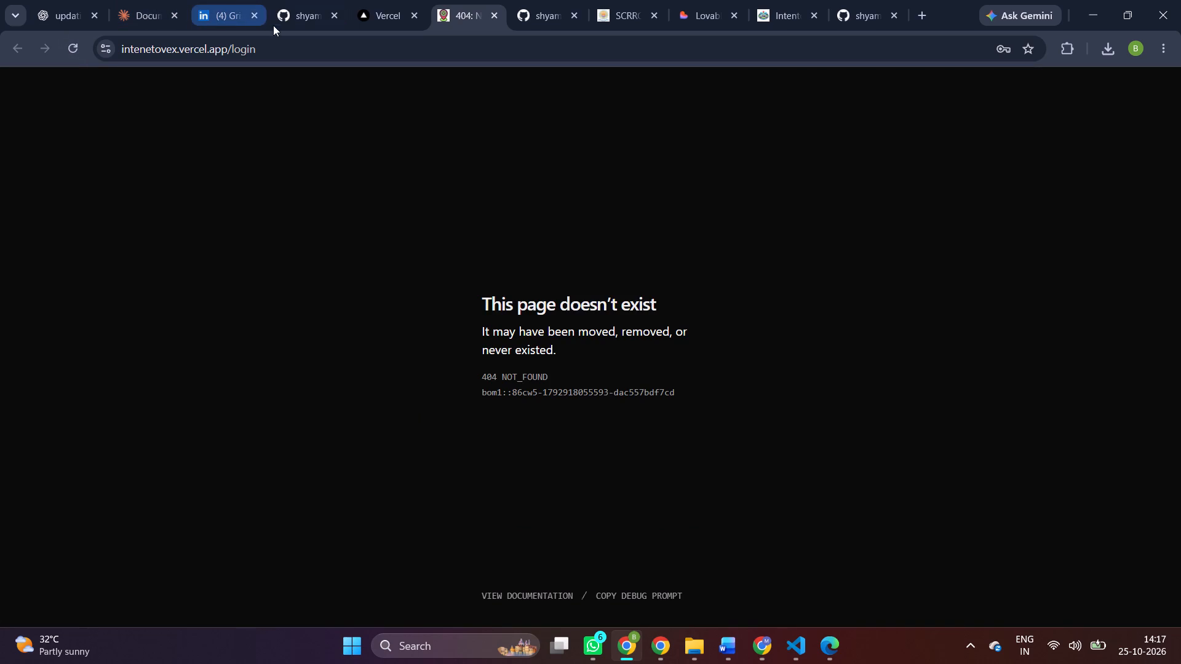
In Chrome, open the intentovex.vercel.app site from the Vercel projects.
click(386, 8)
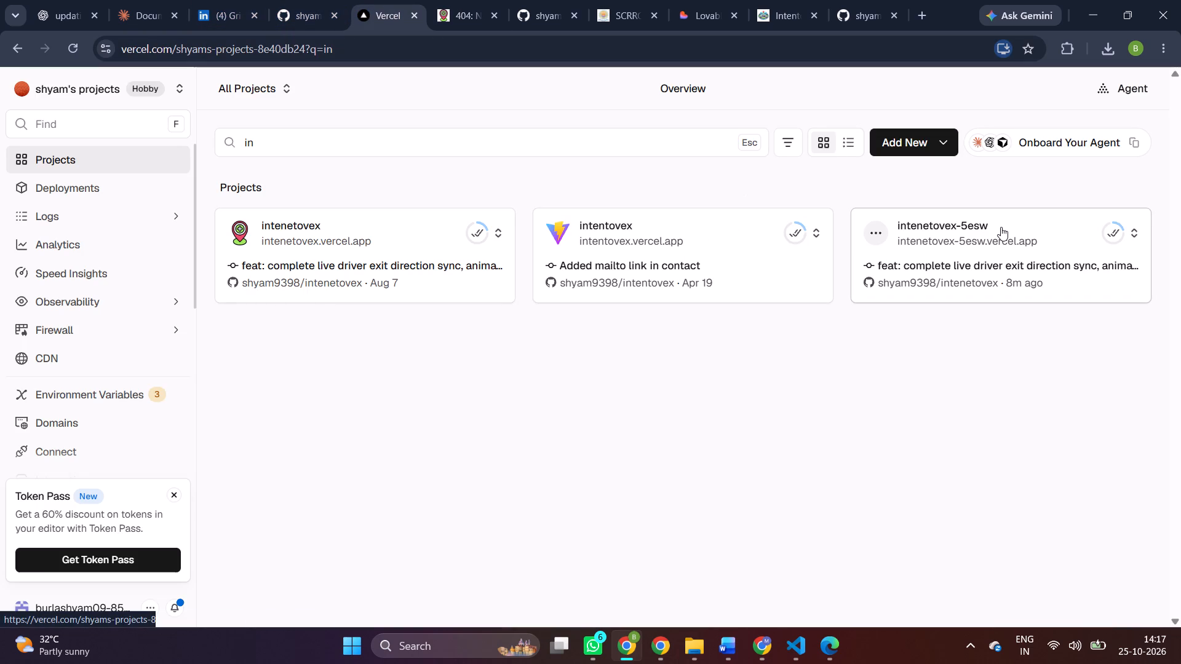
click(611, 240)
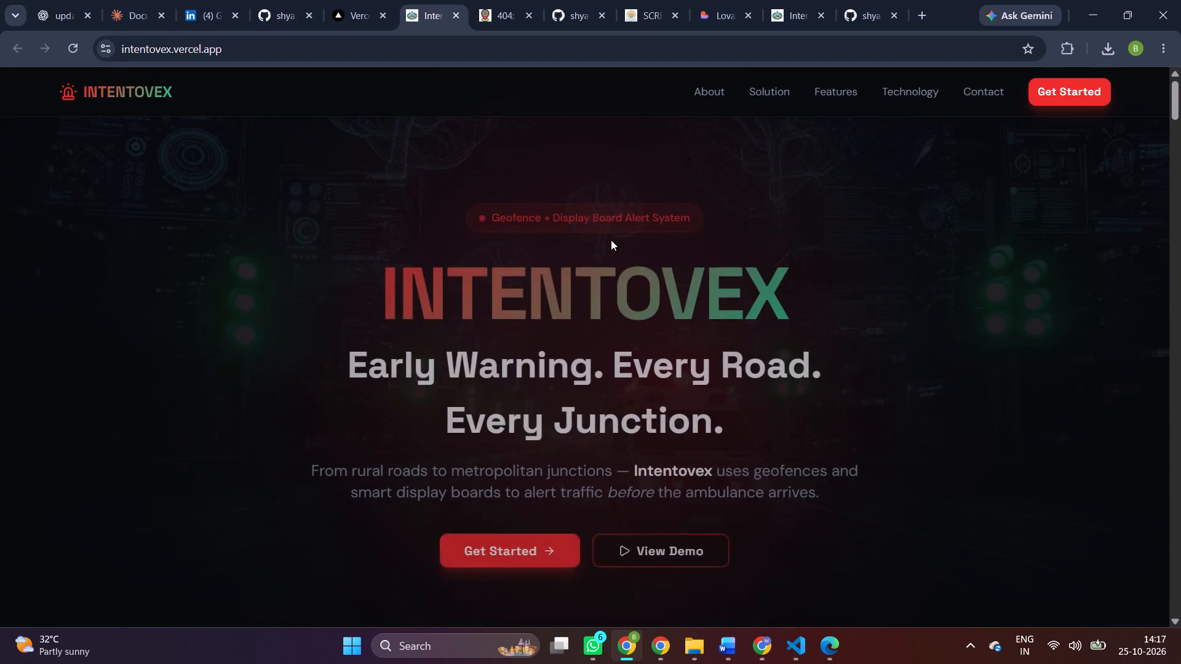
Examine the Intentovex landing page from top to bottom and go to its Solution section.
scroll(630, 386, down, 8)
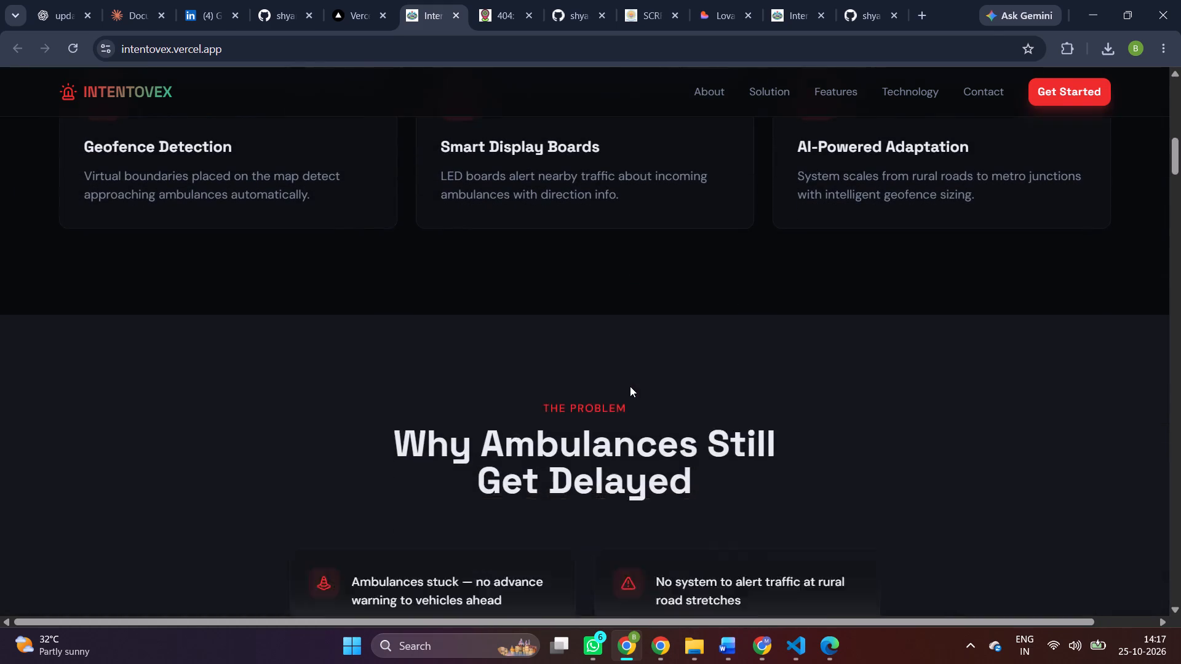
scroll(630, 386, down, 3)
scroll(630, 386, up, 4)
scroll(630, 386, down, 2)
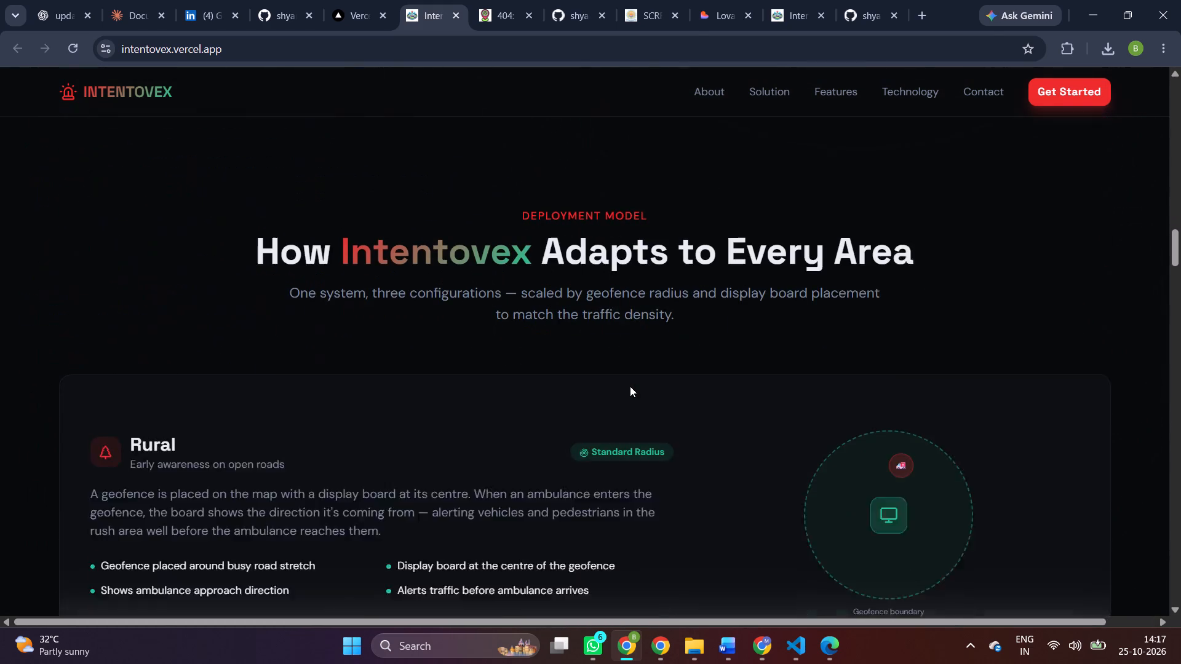
scroll(630, 386, down, 6)
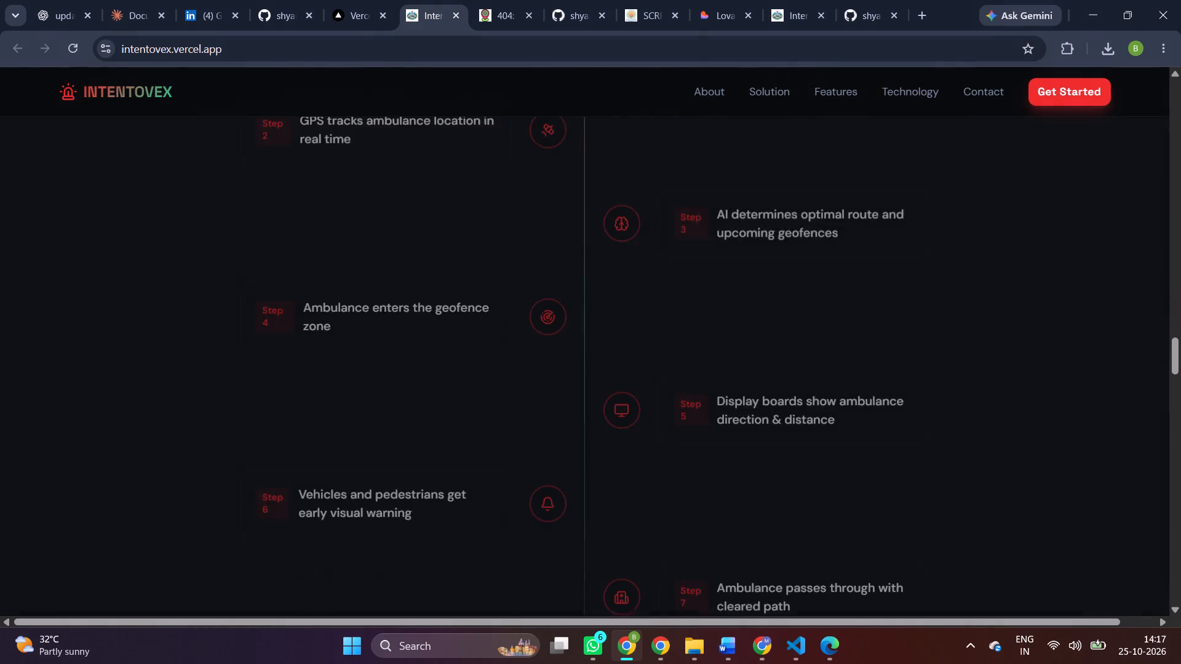
scroll(630, 386, down, 5)
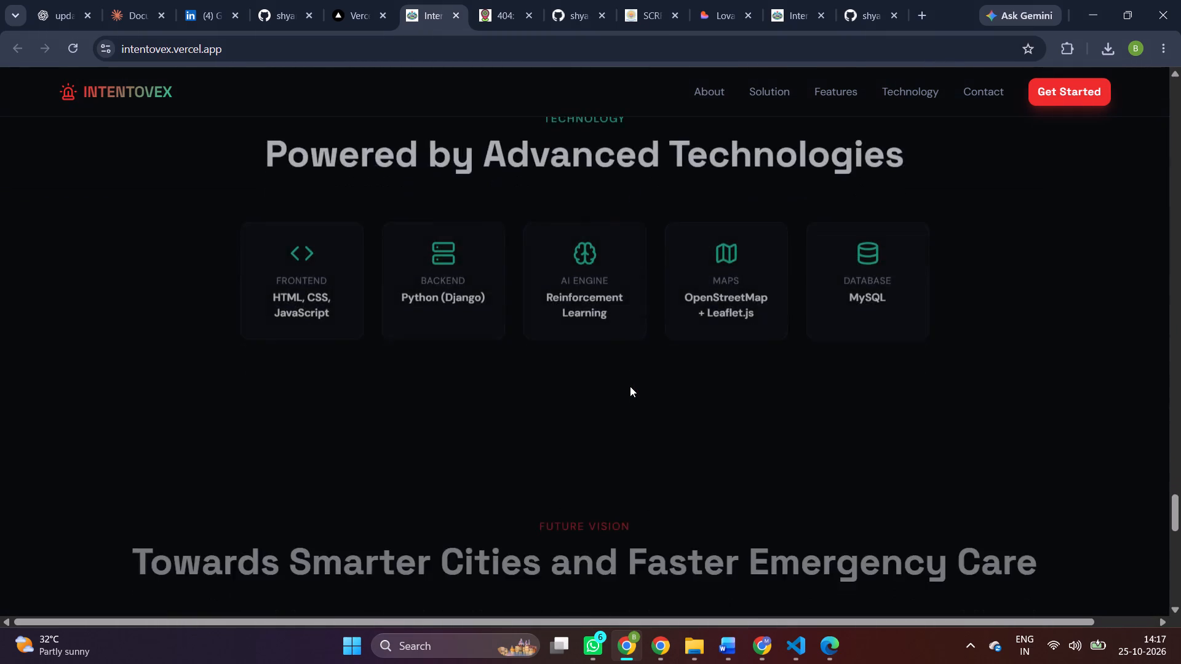
scroll(630, 386, down, 4)
scroll(630, 386, up, 2)
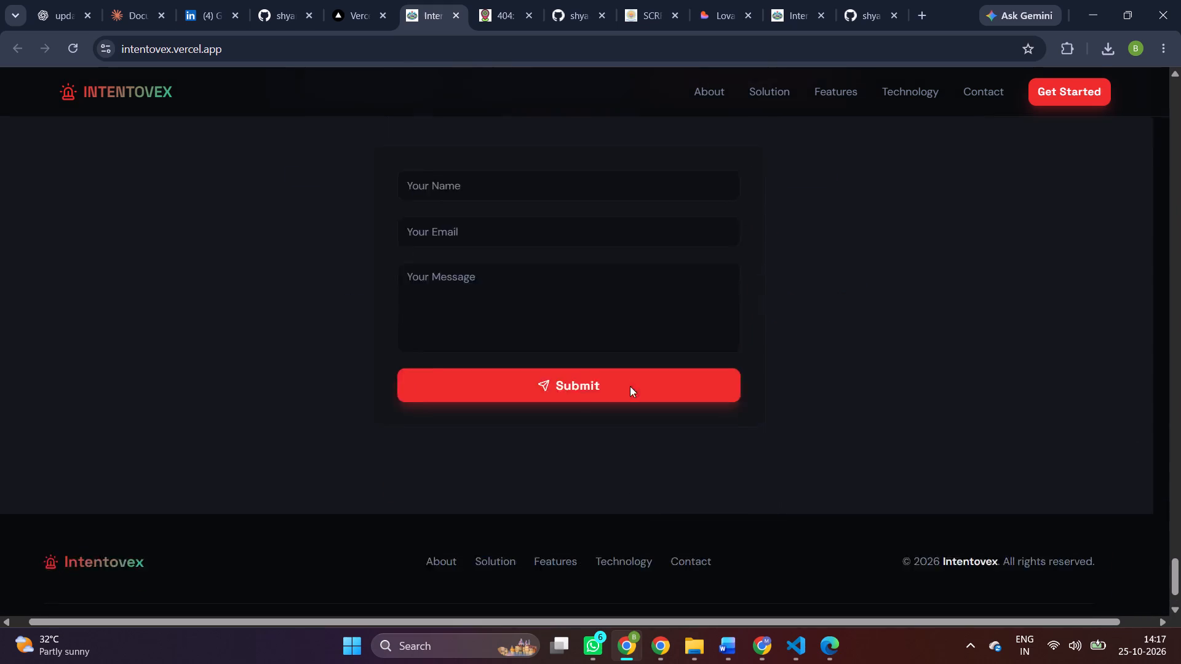
scroll(630, 386, up, 1)
scroll(630, 386, down, 1)
scroll(630, 386, up, 18)
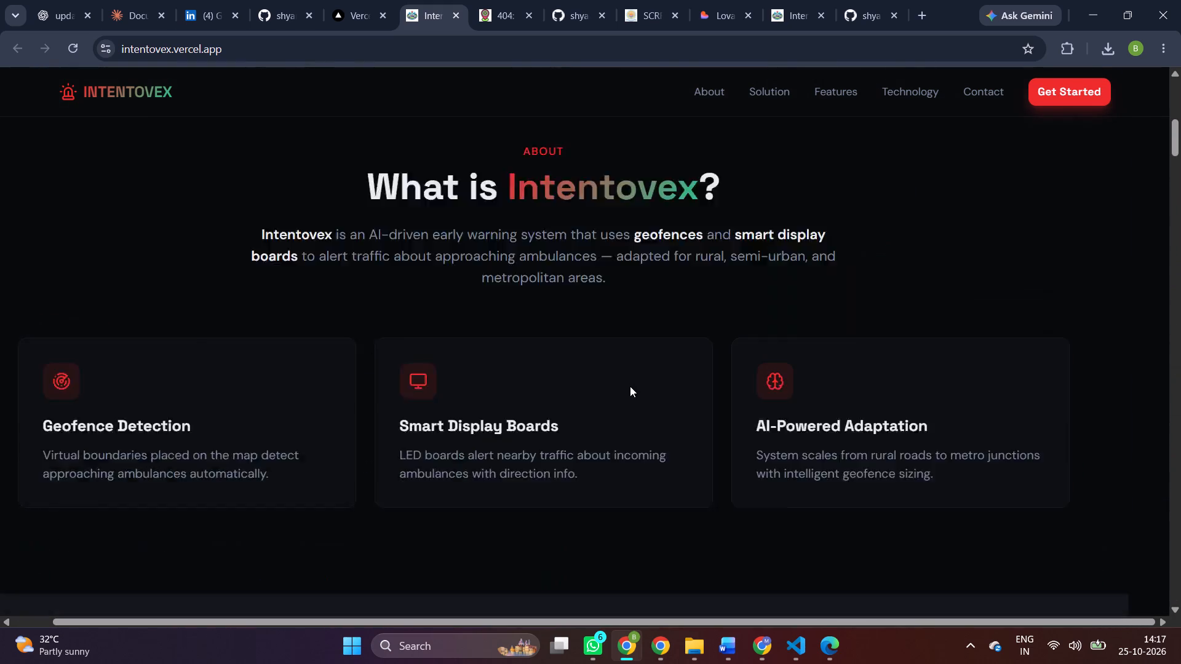
scroll(630, 386, up, 6)
click(740, 87)
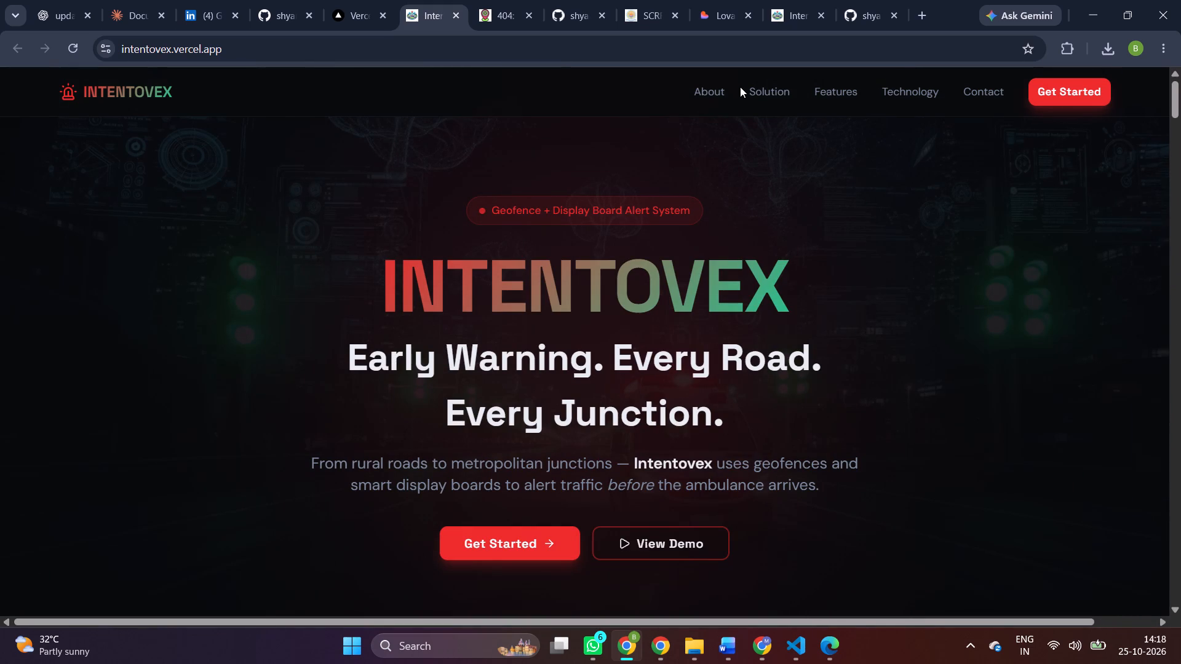
click(761, 95)
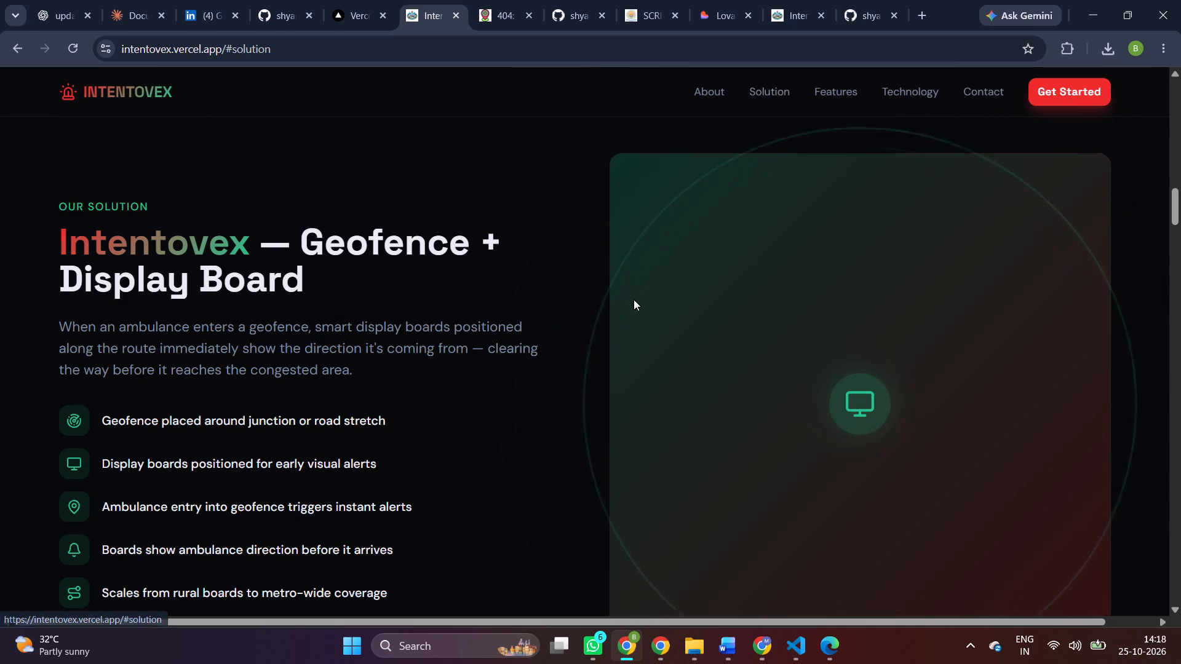
Examine the remaining sections of the Intentovex landing page, including its features, and return to the page's start.
scroll(634, 299, down, 11)
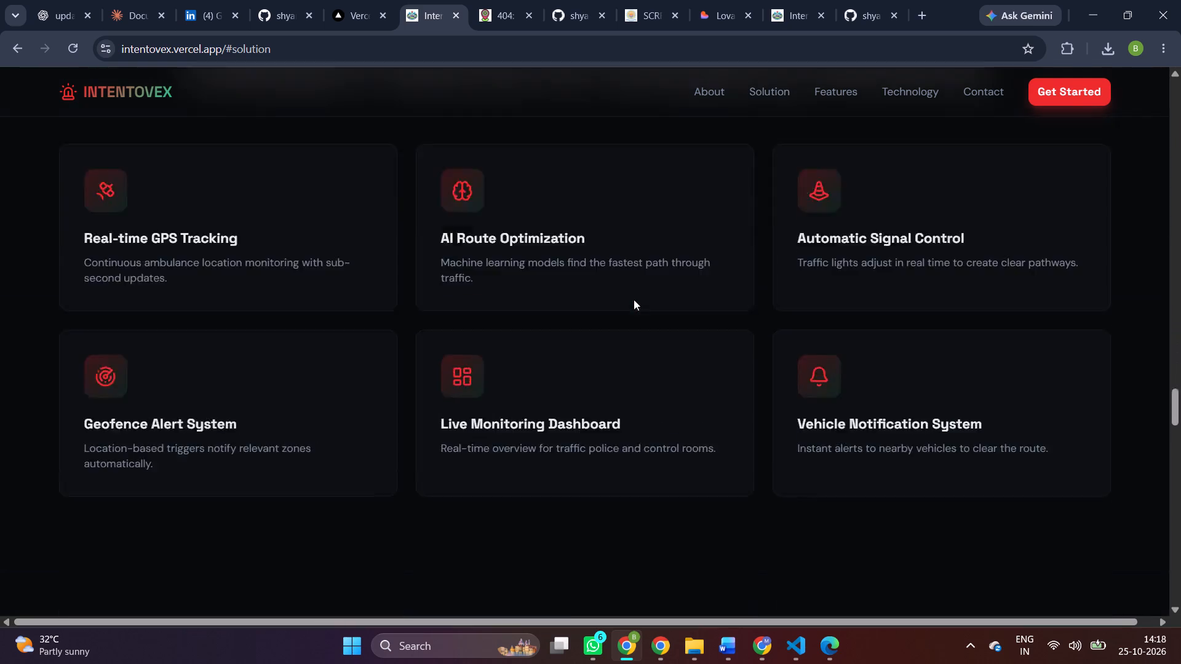
scroll(634, 299, down, 2)
scroll(634, 299, up, 17)
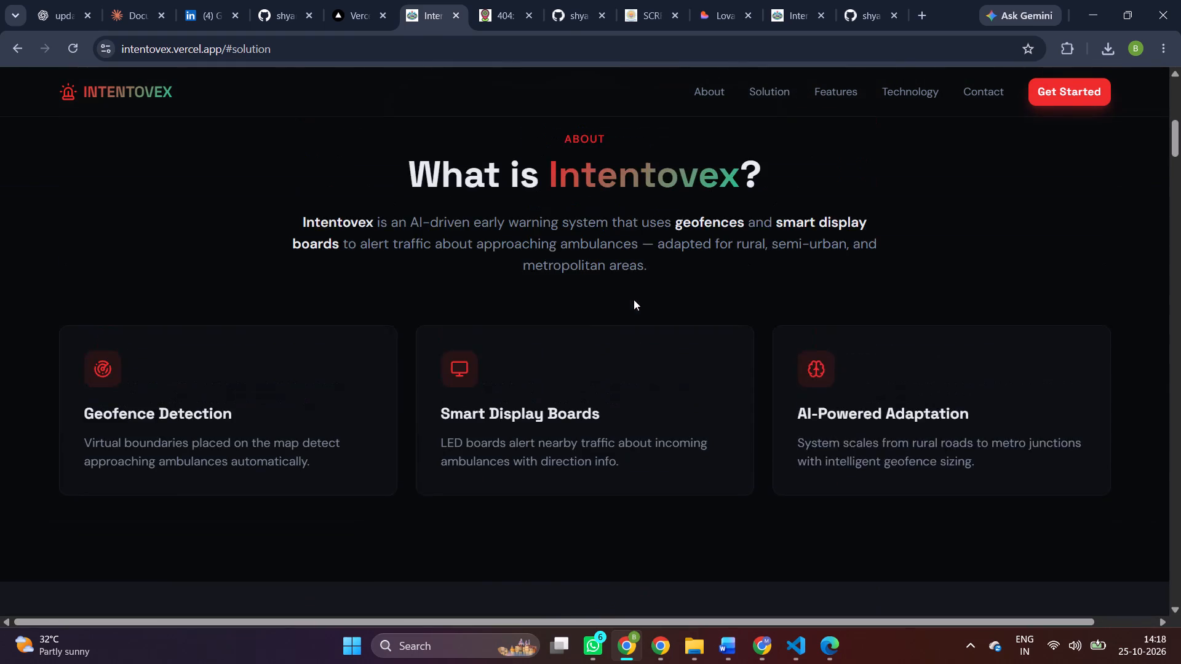
scroll(683, 184, up, 7)
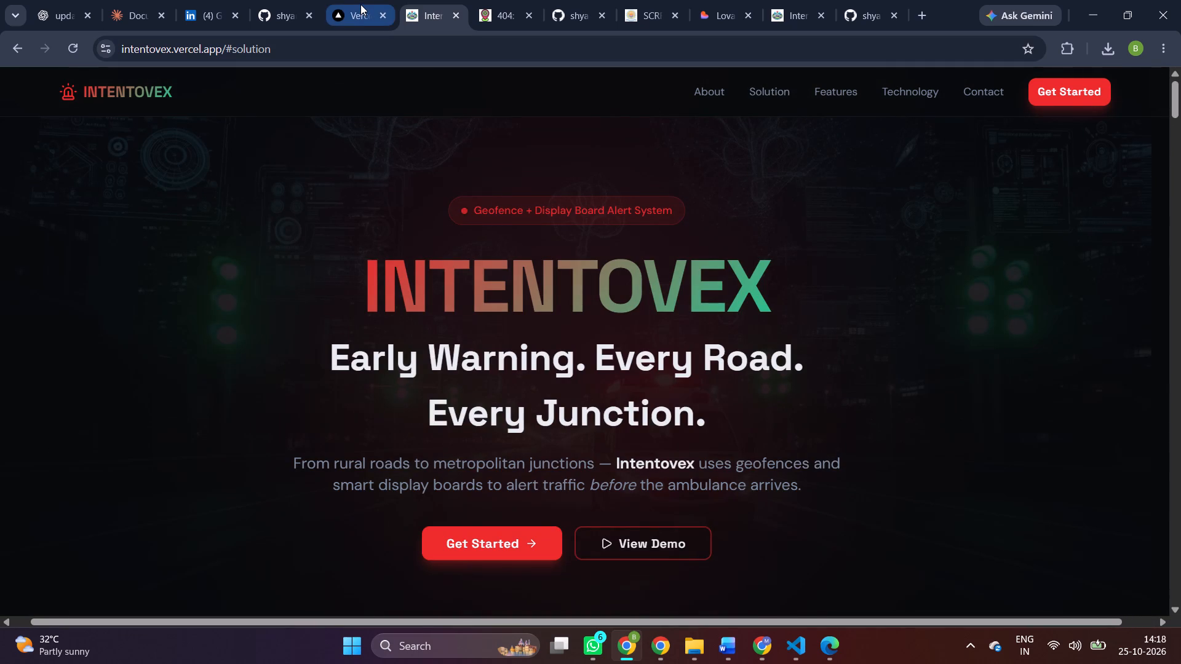
Open the intenetovex.vercel.app deployment from the Vercel projects and copy its full login page address.
click(360, 4)
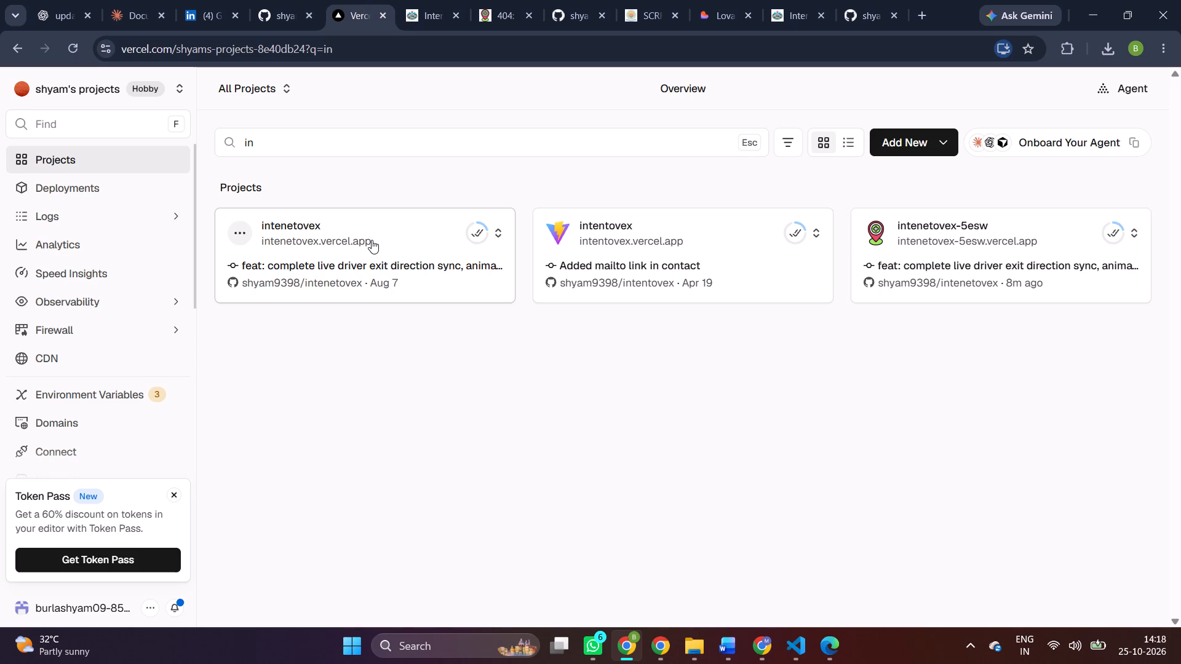
click(371, 240)
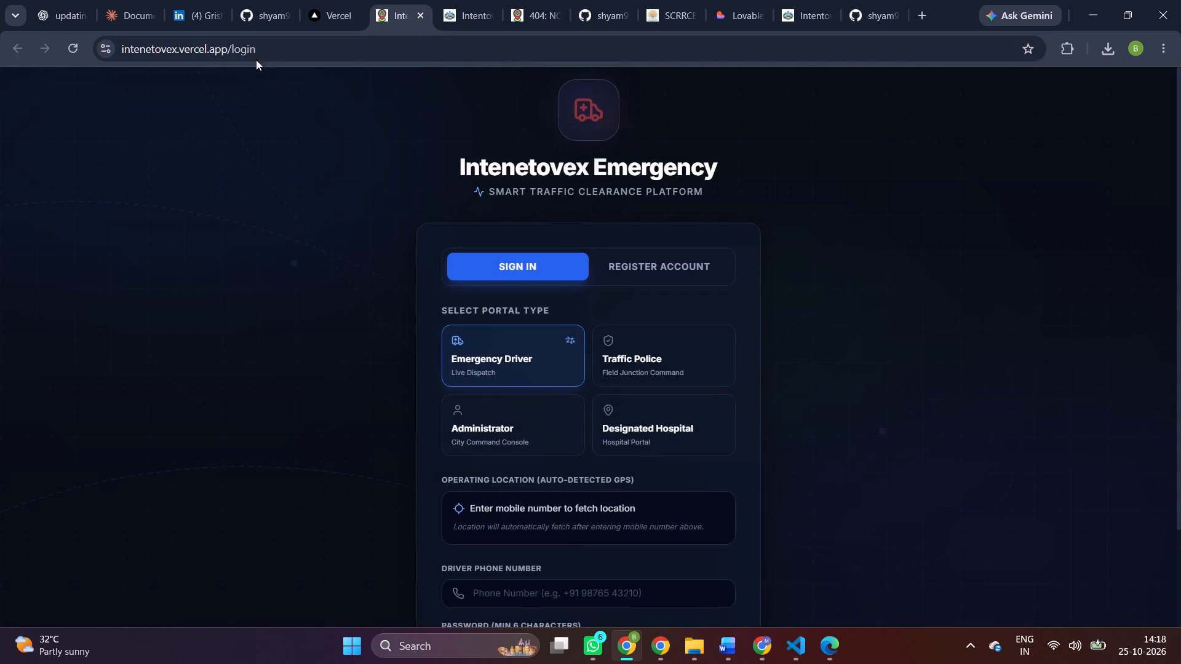
click(247, 45)
click(247, 45)
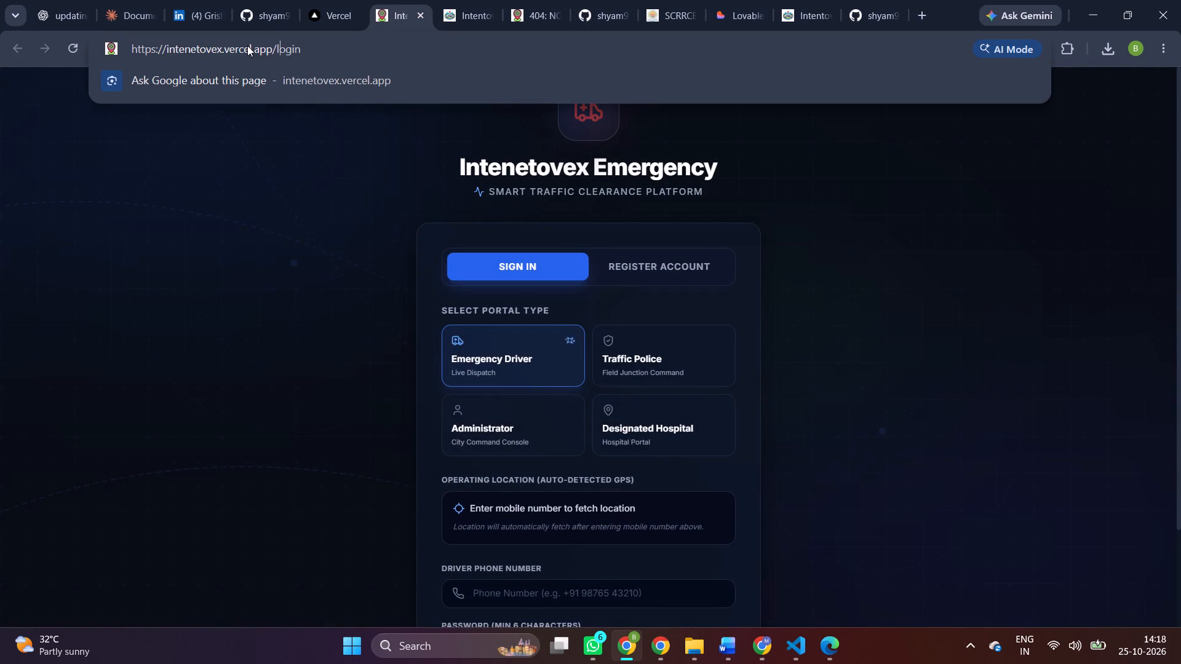
key(ctrl+a)
key(ctrl+c)
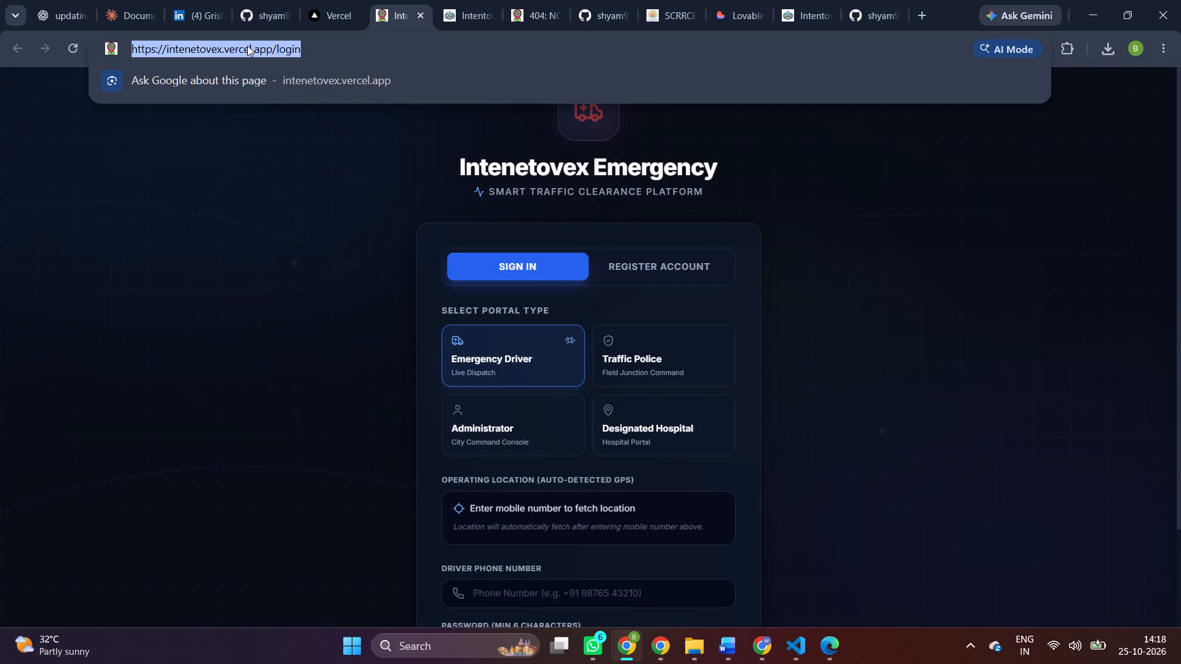
click(285, 324)
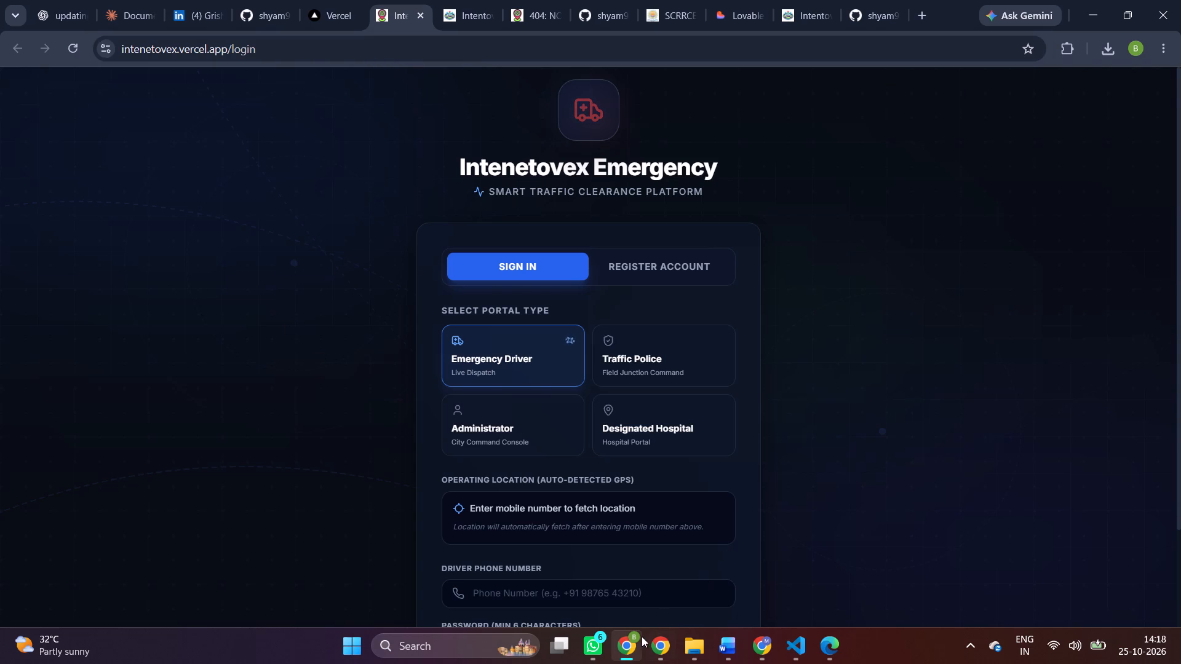
In the other Chrome profile's Vercel account, search the projects for "inten", clear the search and look through the full project list.
click(658, 642)
click(658, 642)
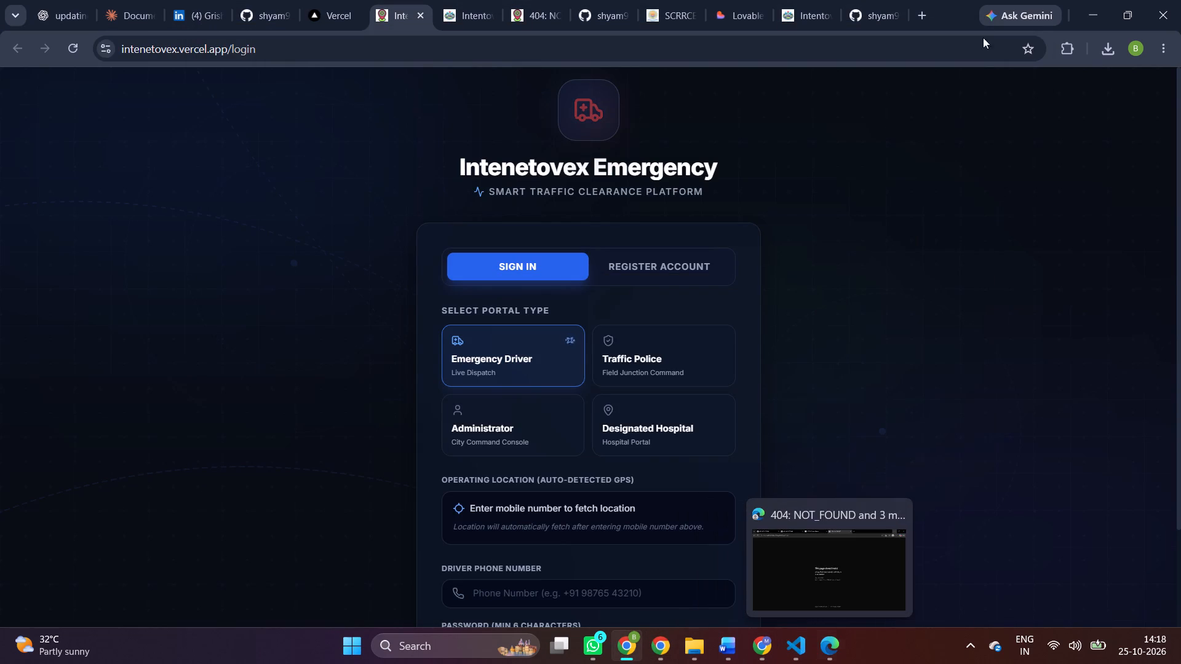
click(755, 656)
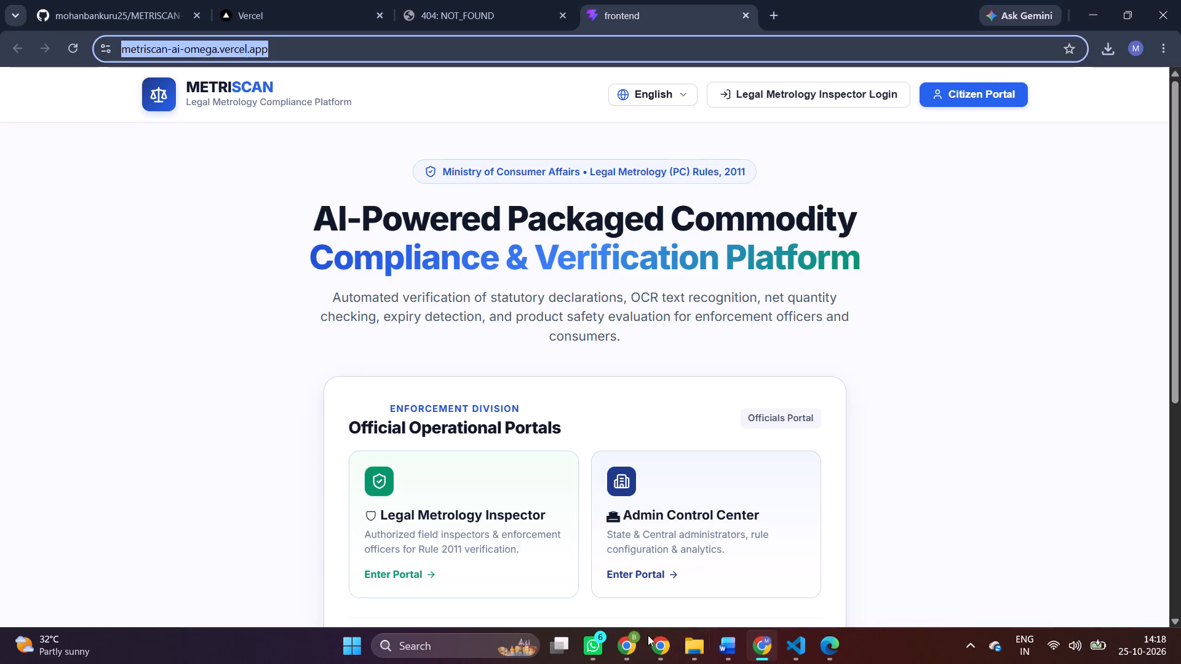
click(240, 9)
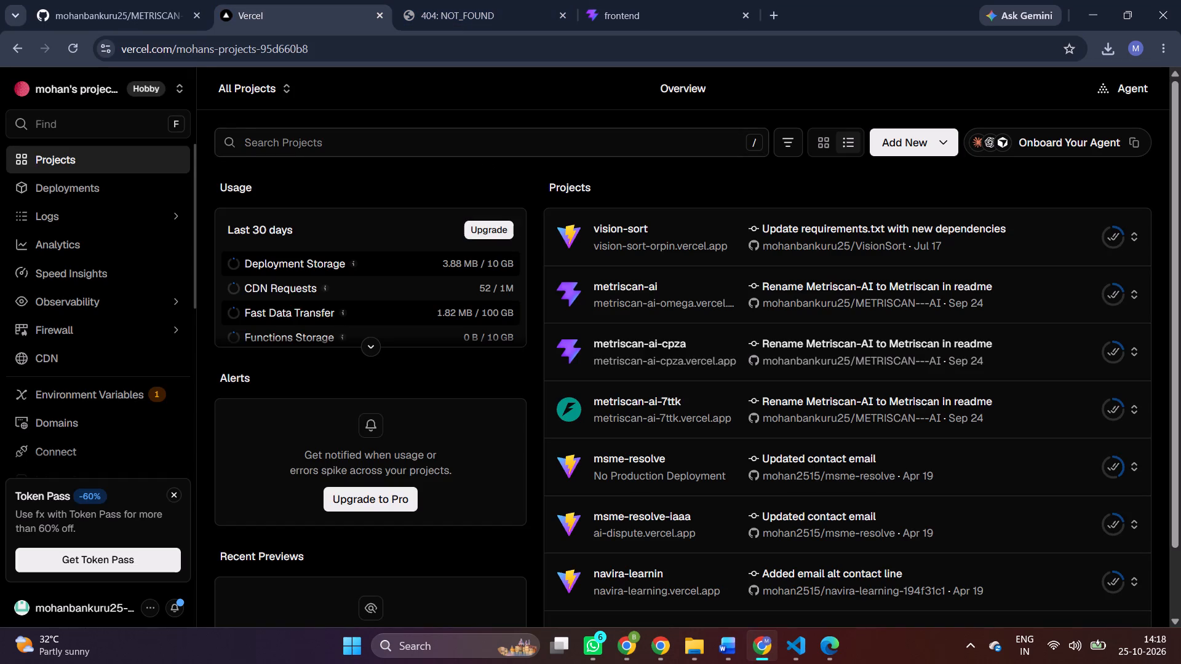
click(474, 150)
text(inten)
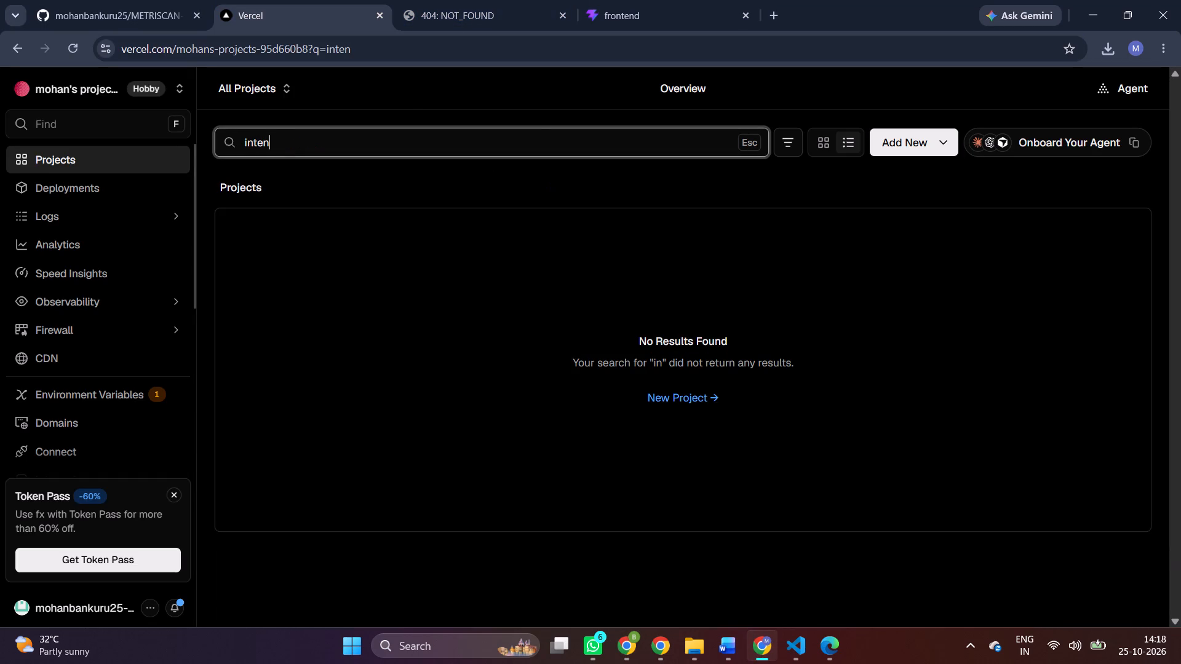
key(BackSpace)
key(BackSpace)
key(BackSpace)
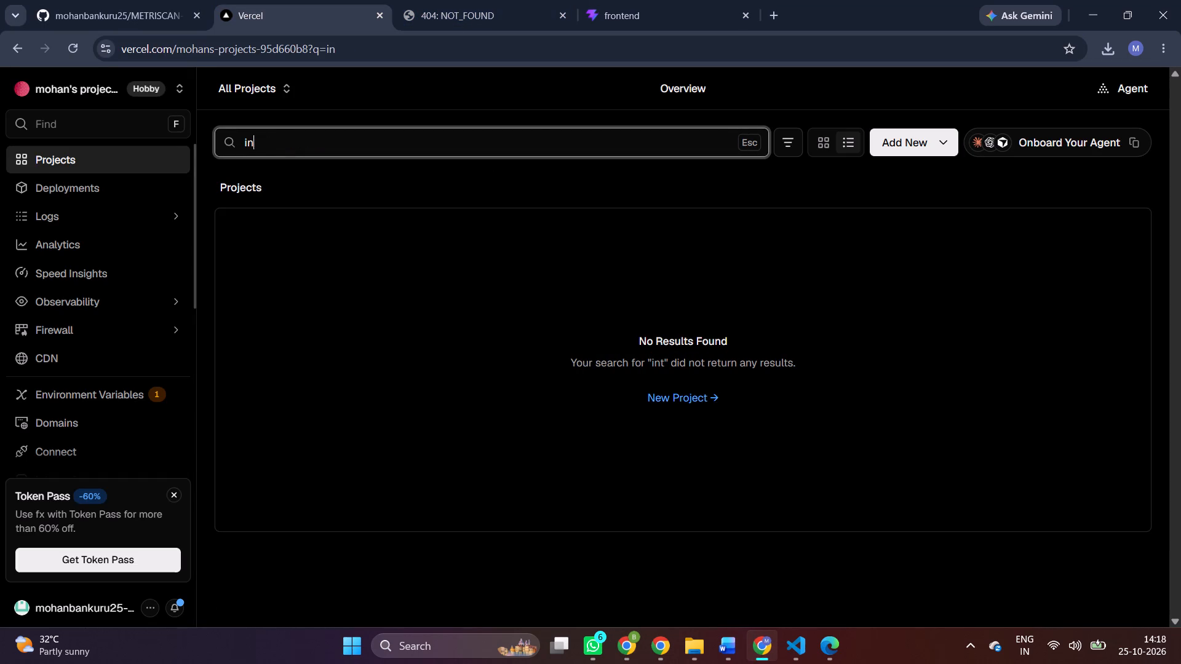
key(BackSpace)
key(BackSpace)
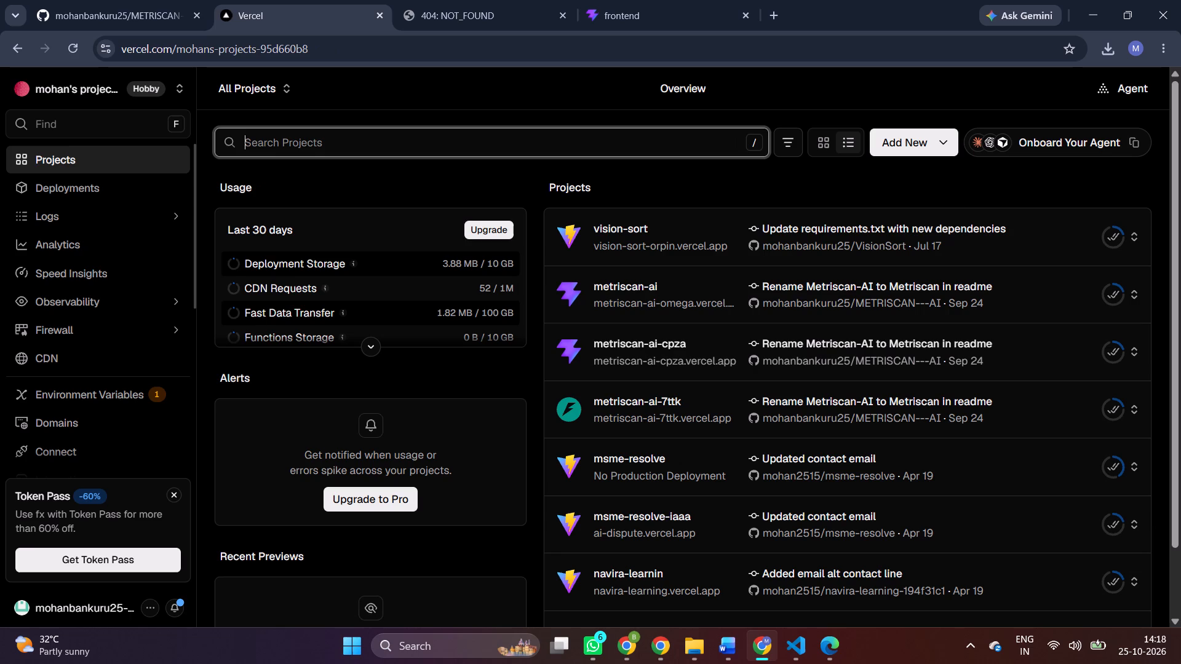
scroll(821, 325, down, 6)
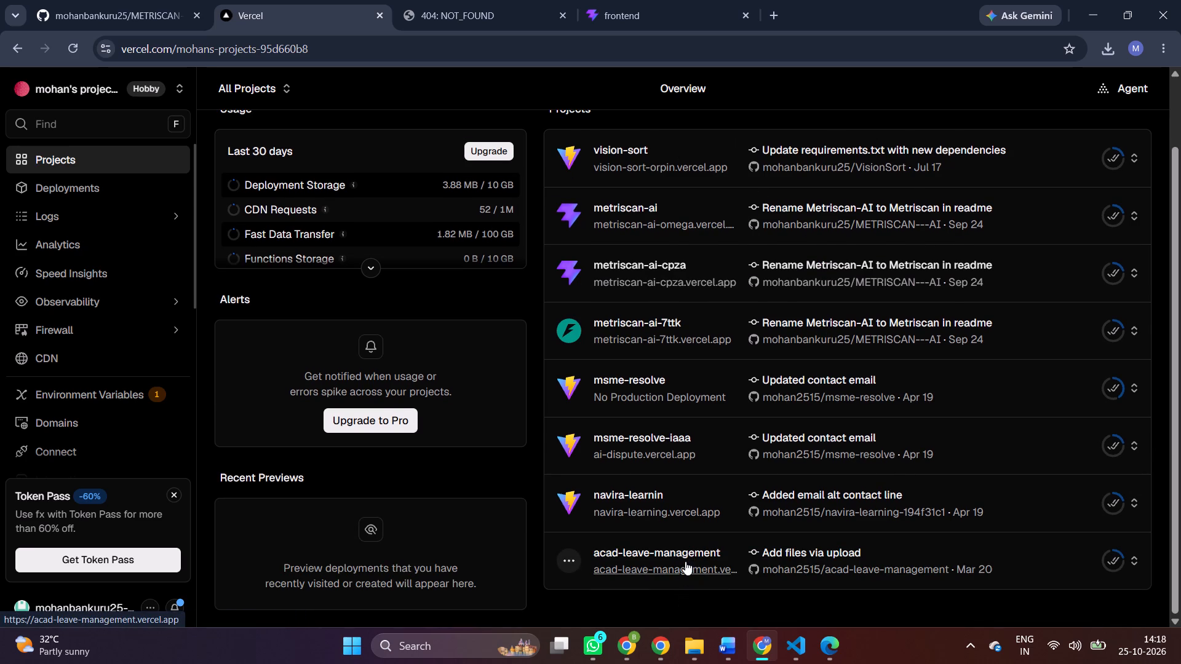
scroll(694, 267, up, 3)
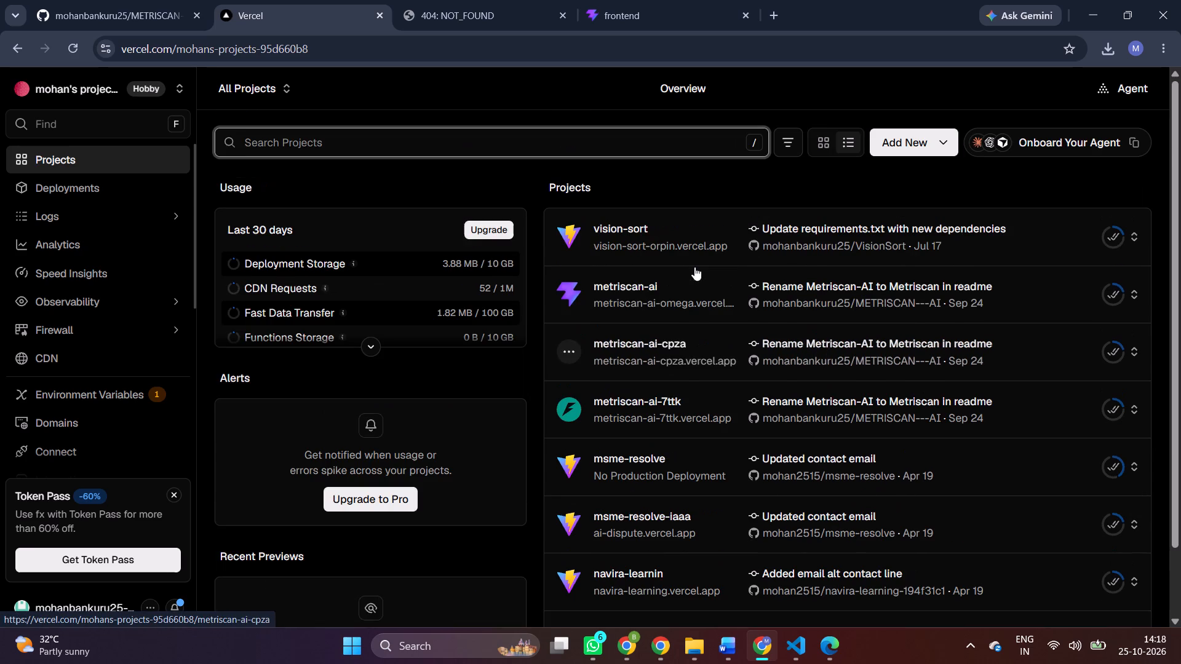
click(1082, 15)
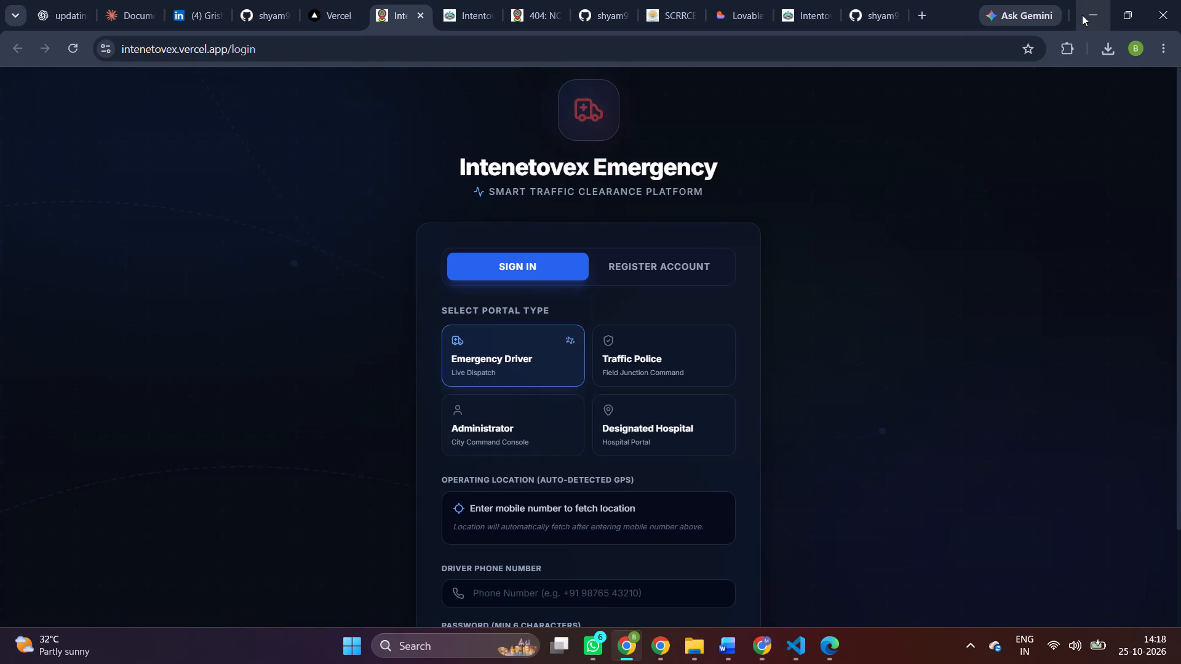
click(744, 641)
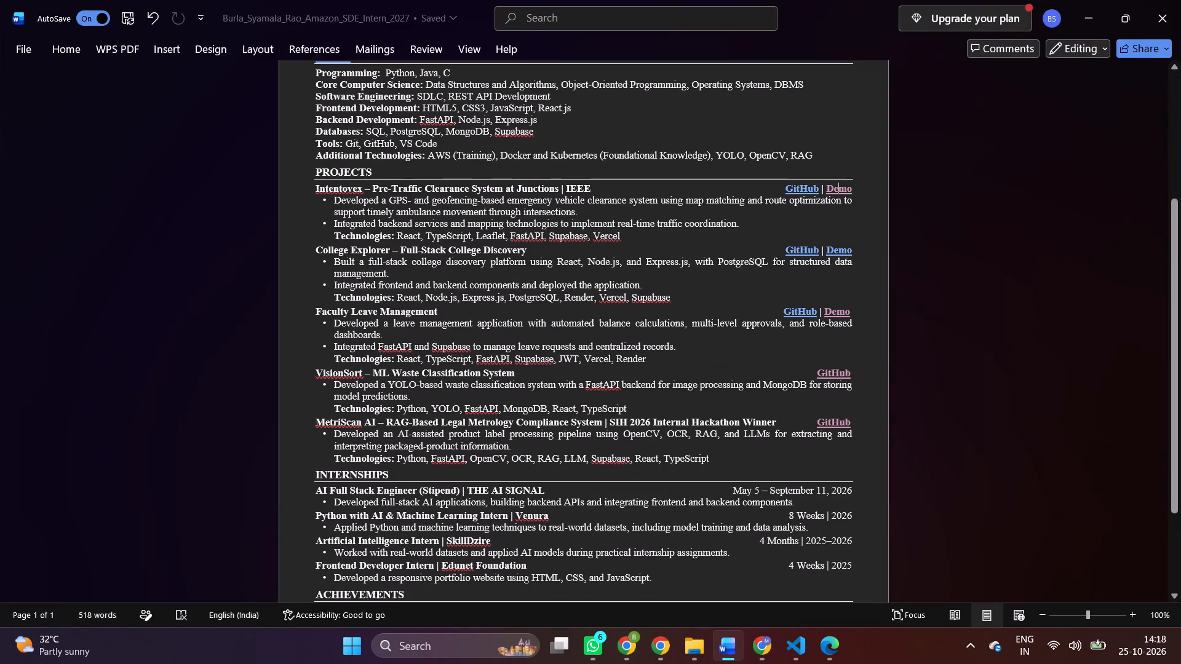
click(846, 188)
right_click(846, 188)
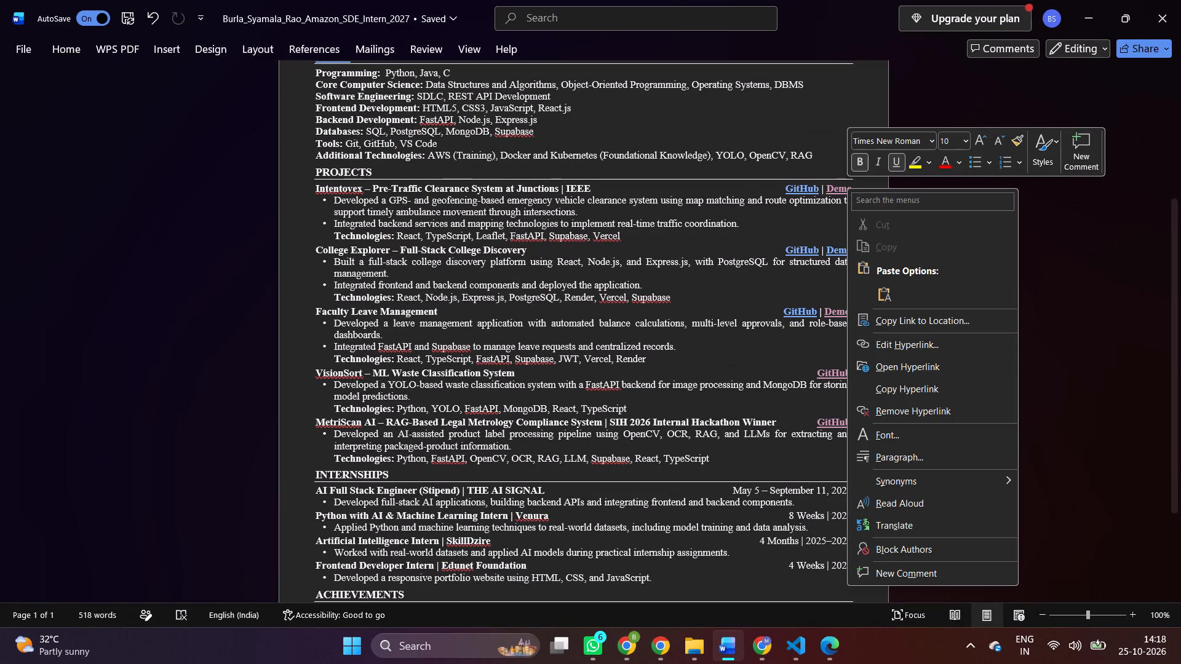
click(907, 346)
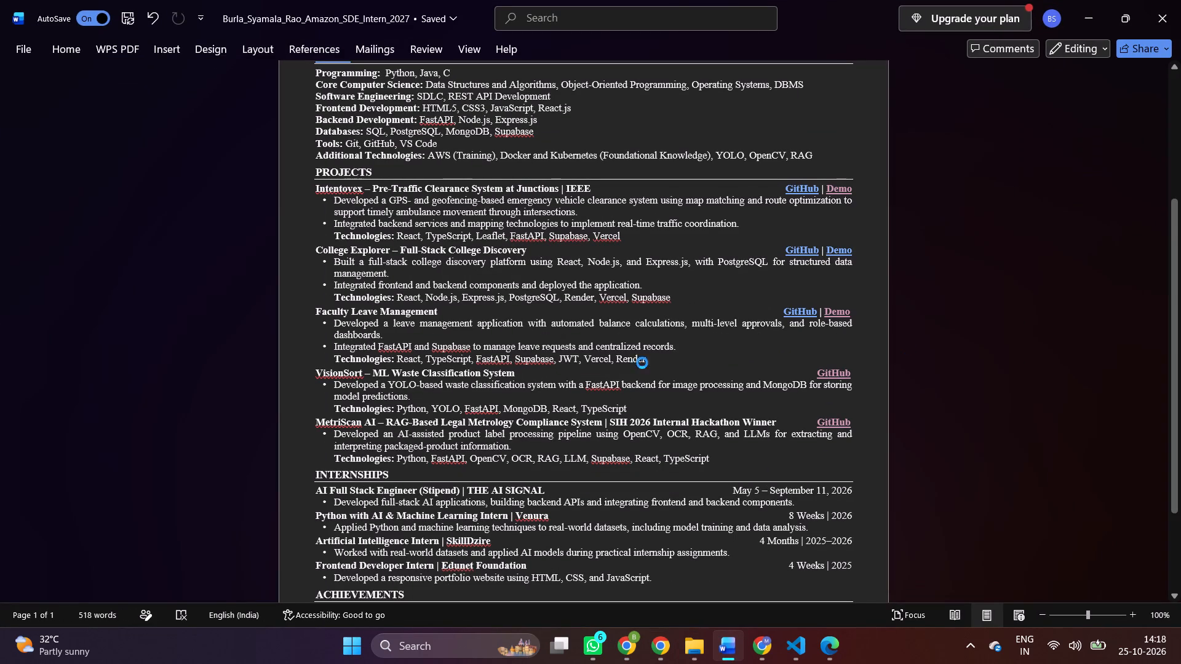
key(BackSpace)
key(ctrl+v)
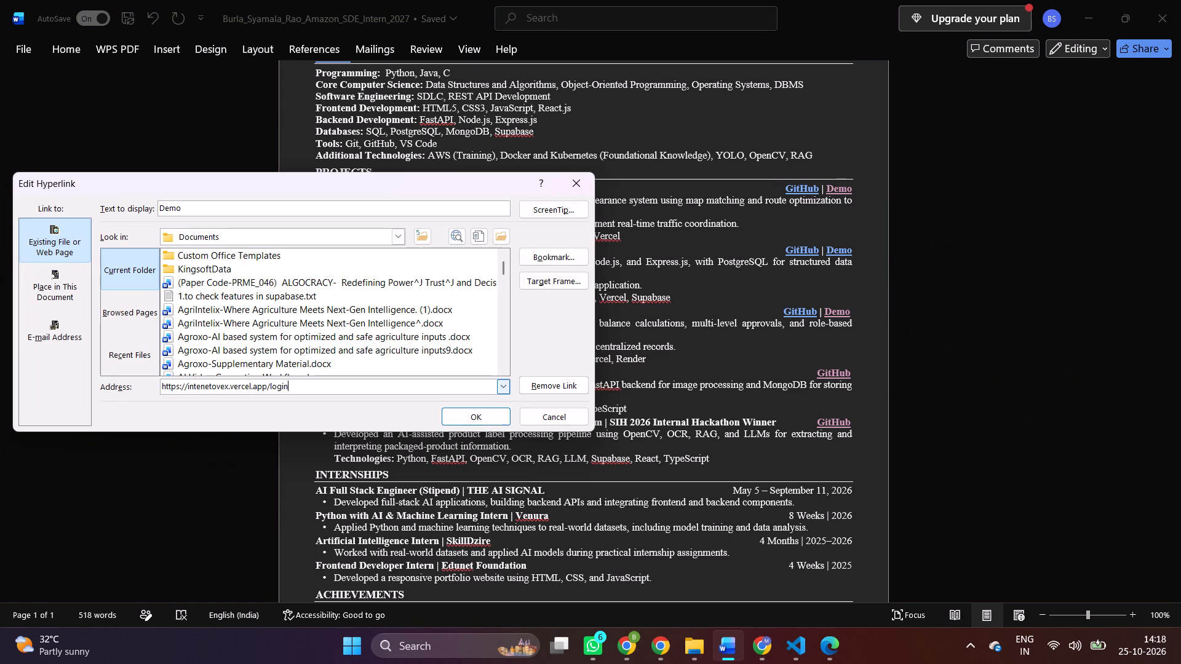
key(BackSpace)
key(BackSpace)
key(BackSpace)
key(BackSpace)
key(BackSpace)
click(462, 417)
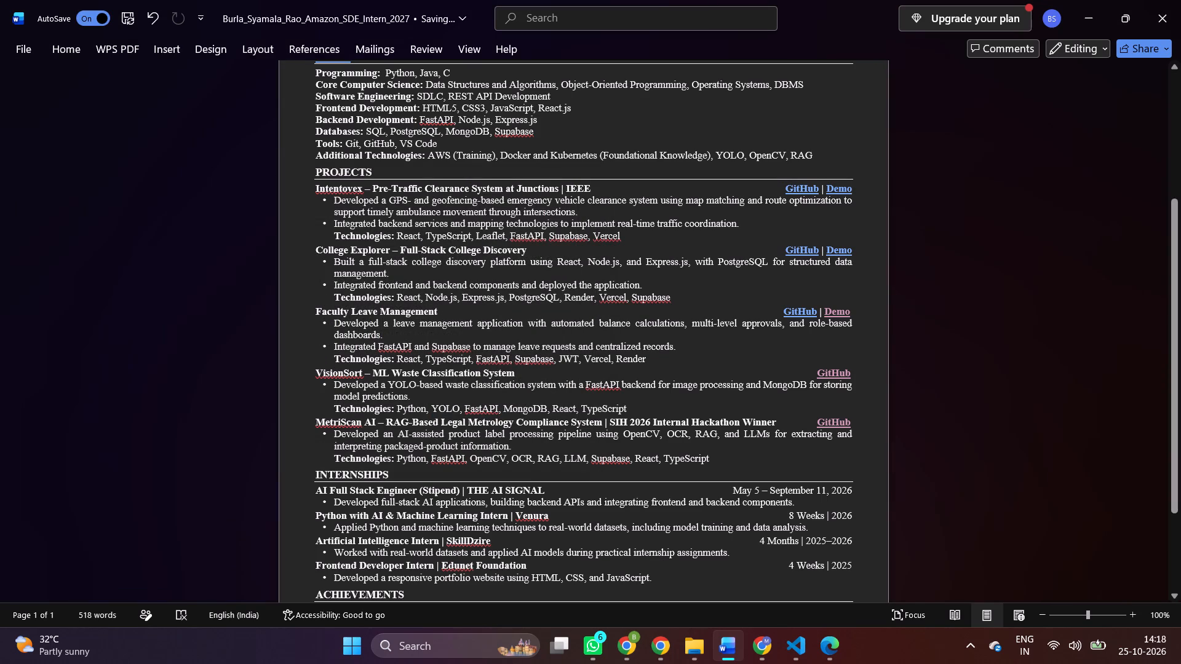
Follow the Intentovex Demo link to test it in Edge and return to the résumé.
ctrl+click(846, 192)
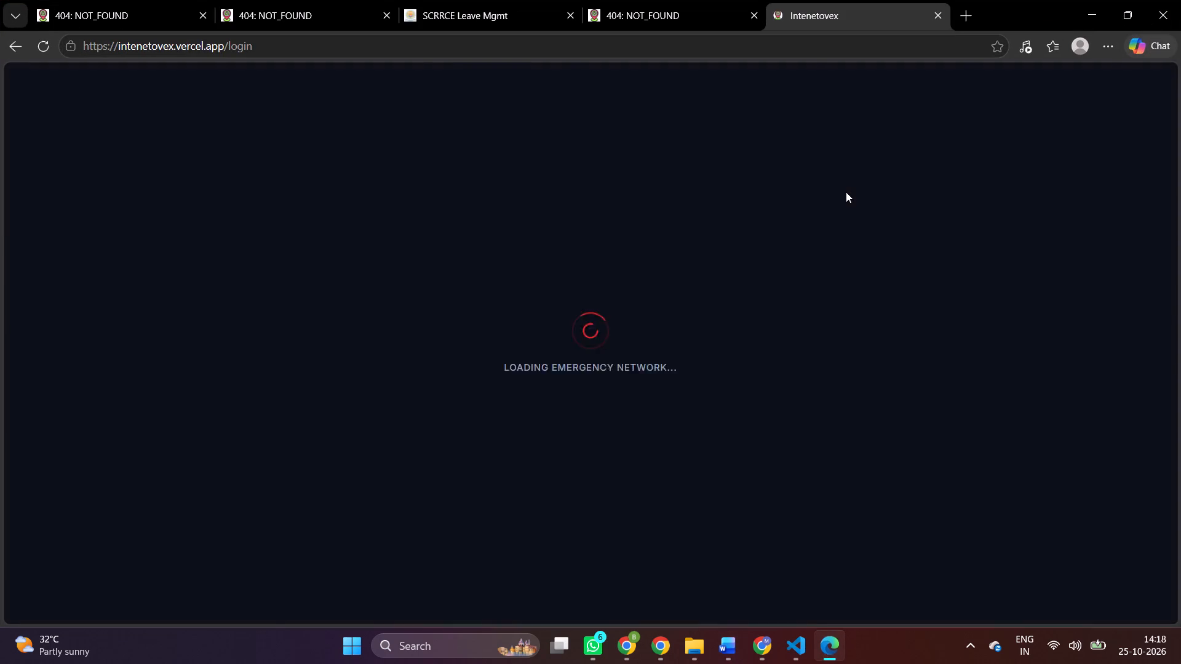
click(1089, 4)
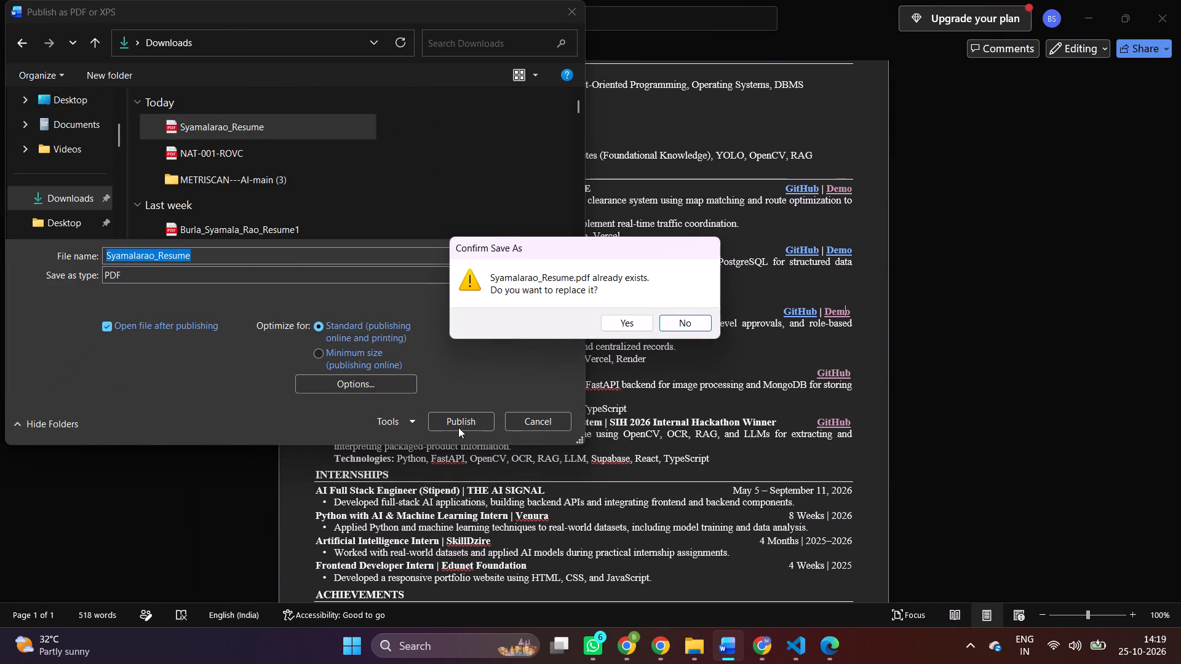
Publish the résumé as a PDF in Downloads, replacing the existing file of the same name.
click(637, 317)
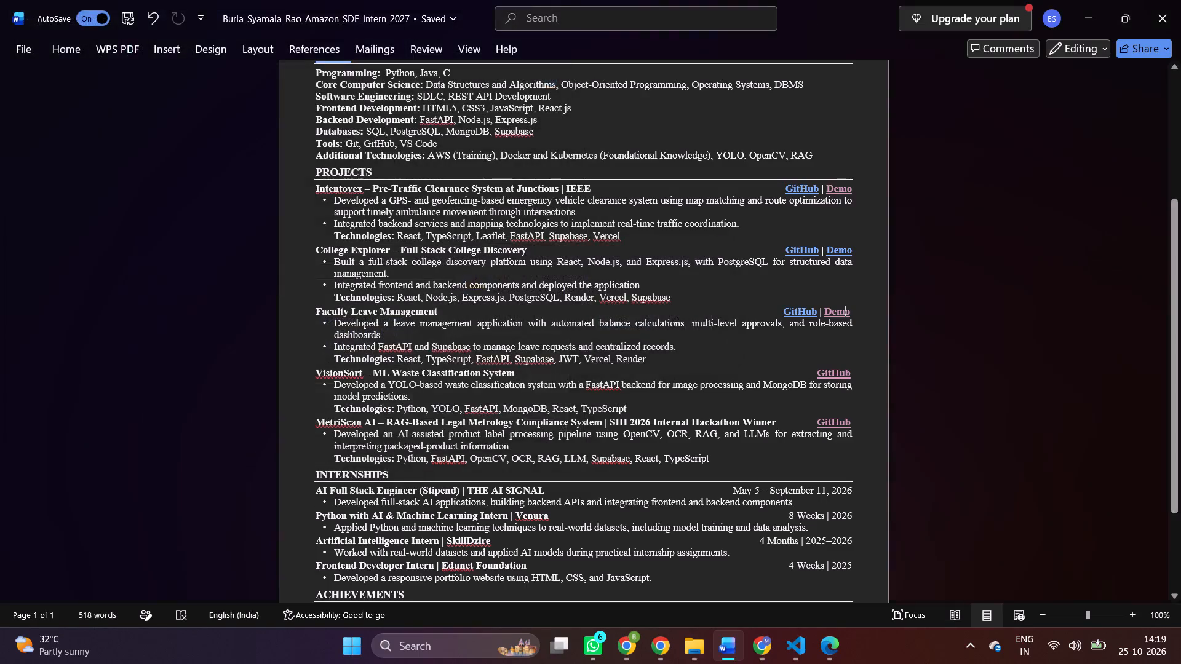
Return to the résumé document in Word and save it.
click(1088, 20)
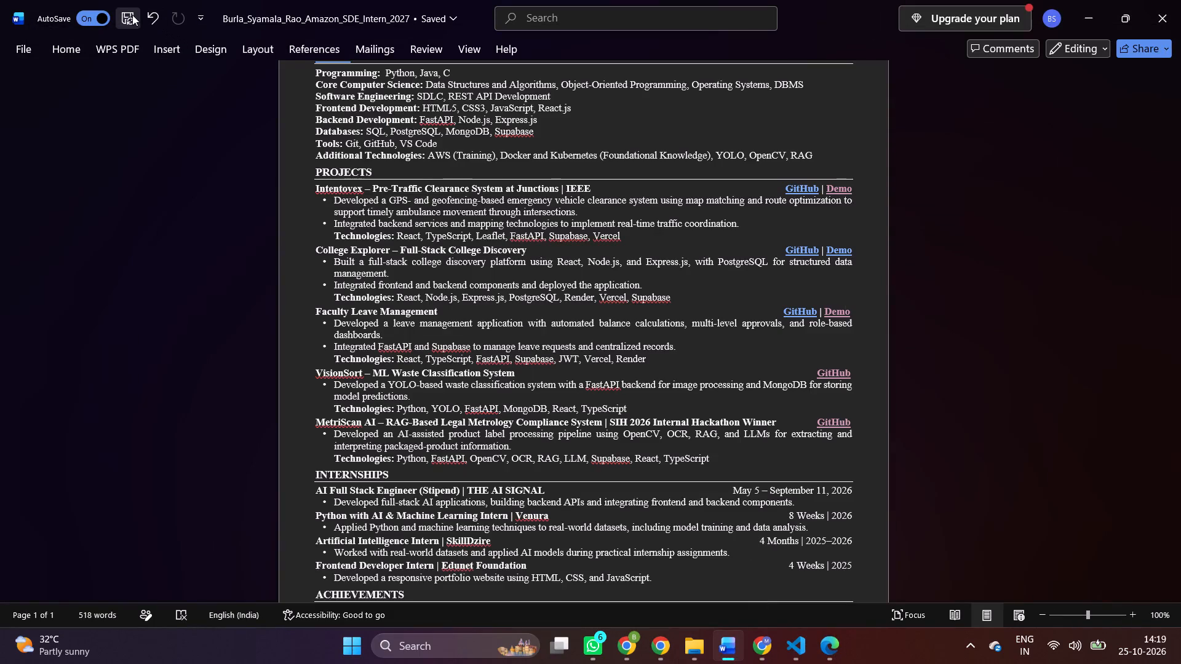
click(131, 15)
click(990, 226)
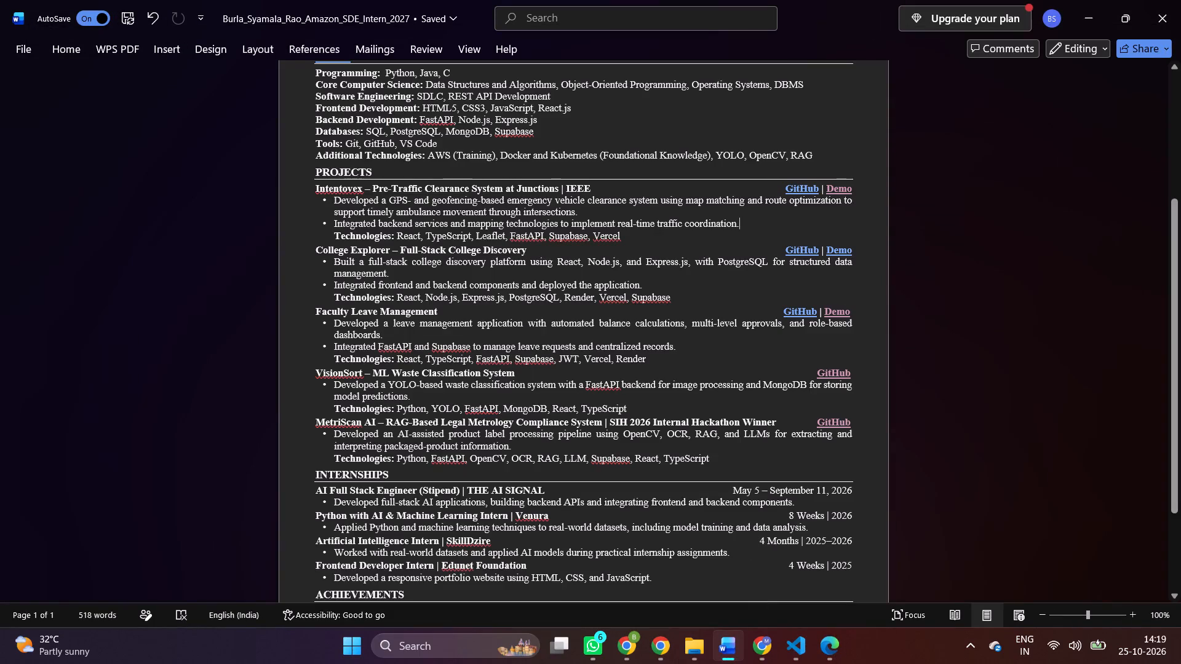
Switch to Edge to view the newly published résumé PDF.
click(838, 646)
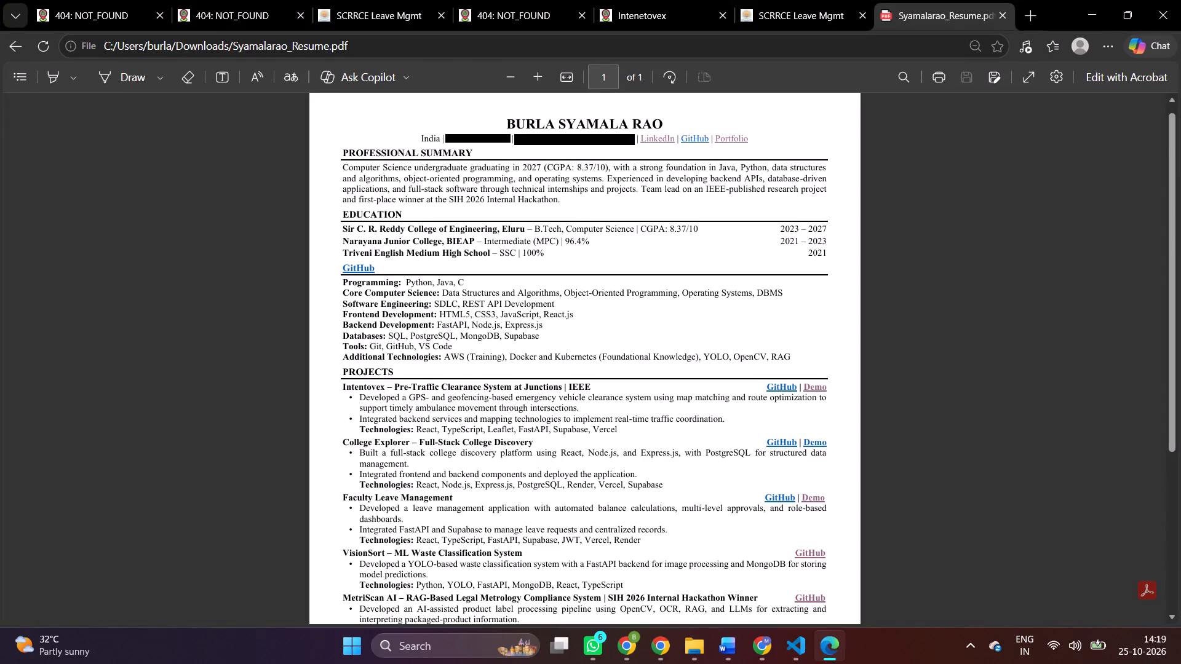
Examine the exported résumé PDF's layout and project links in Edge, and return to Word.
scroll(736, 405, down, 2)
scroll(736, 405, up, 2)
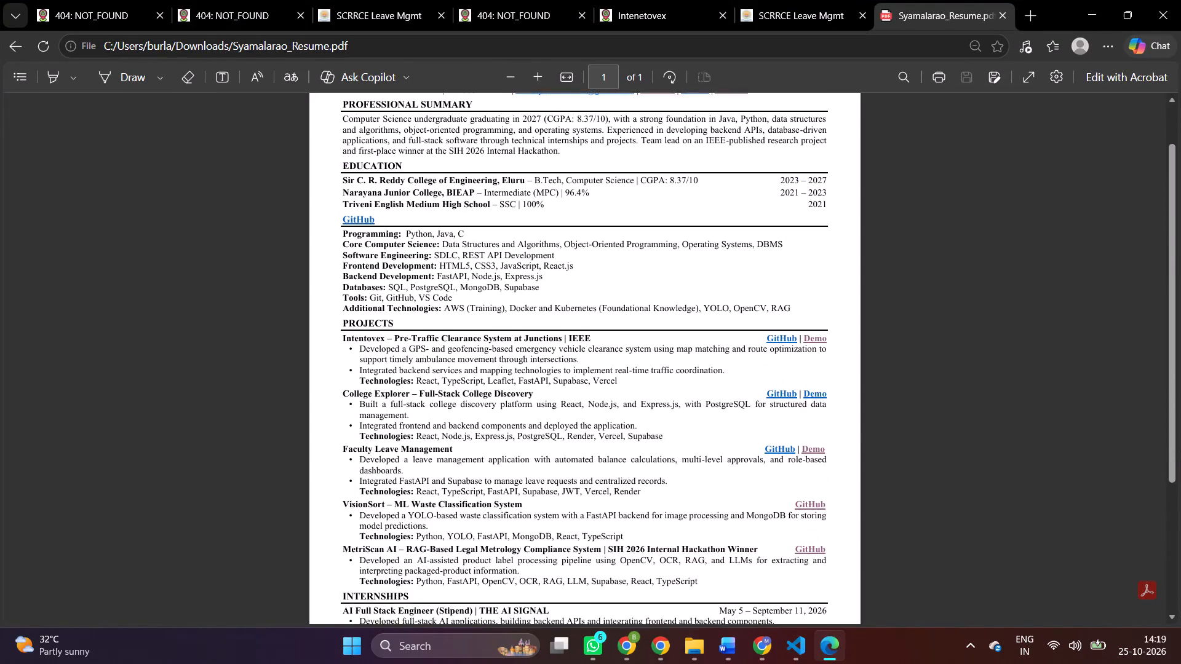
scroll(736, 405, down, 5)
scroll(736, 405, up, 4)
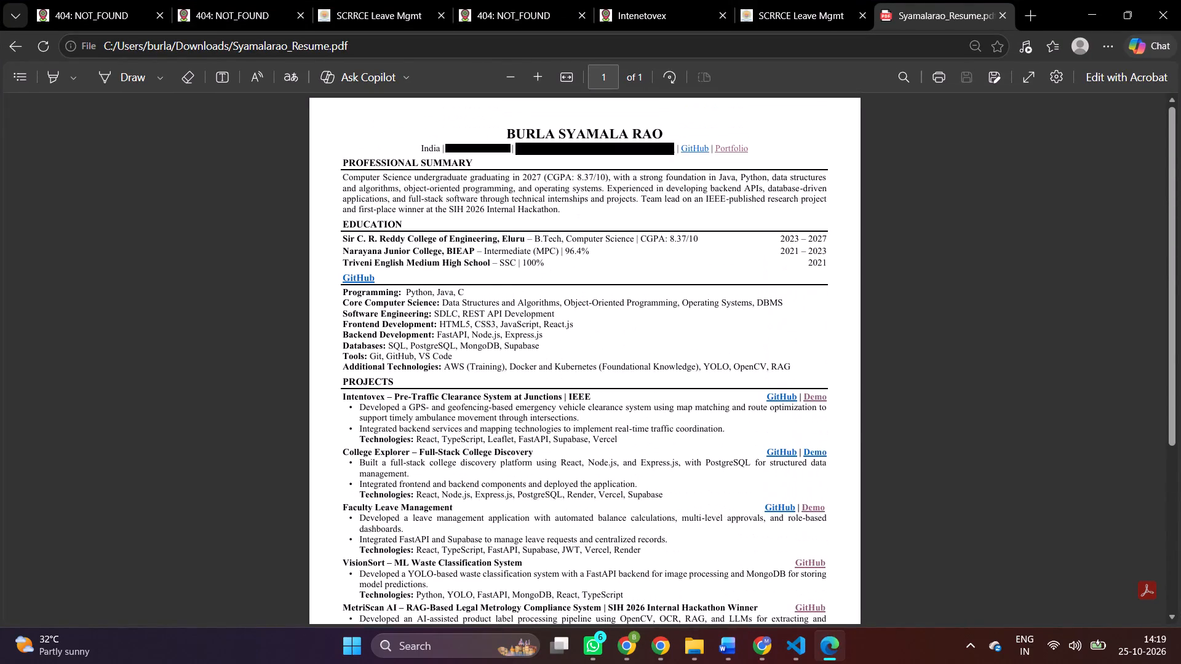
click(1091, 22)
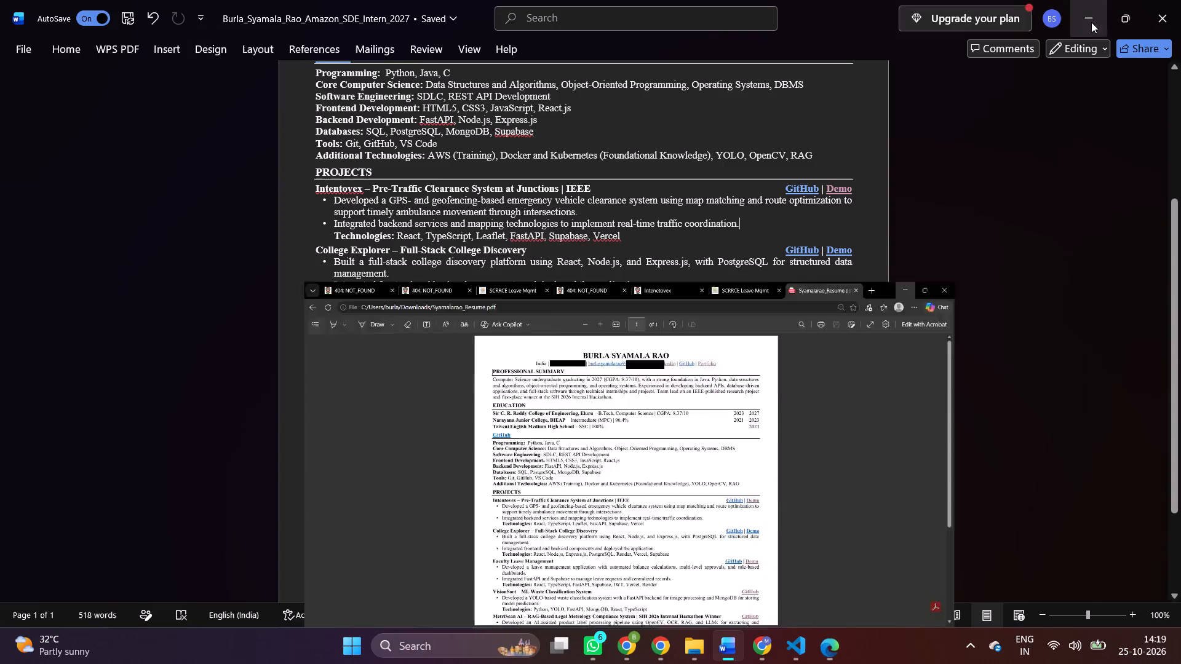
Follow the GitHub link standing in place of the skills section heading to check its target, and return to the résumé.
scroll(391, 180, up, 2)
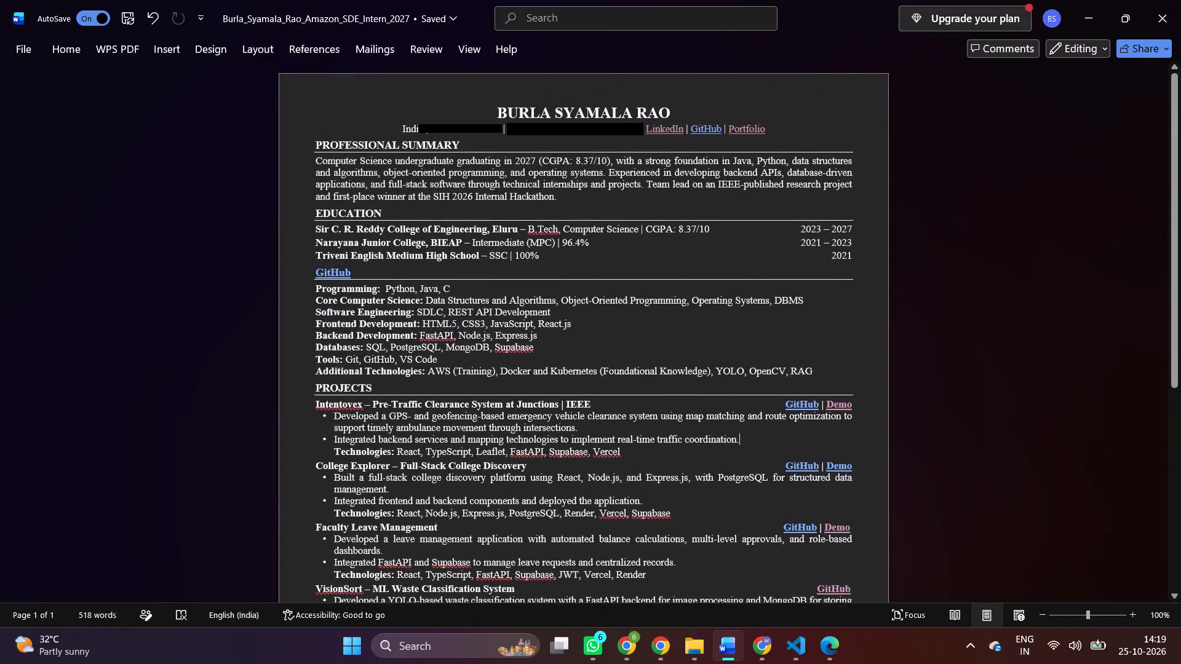
click(352, 266)
click(341, 272)
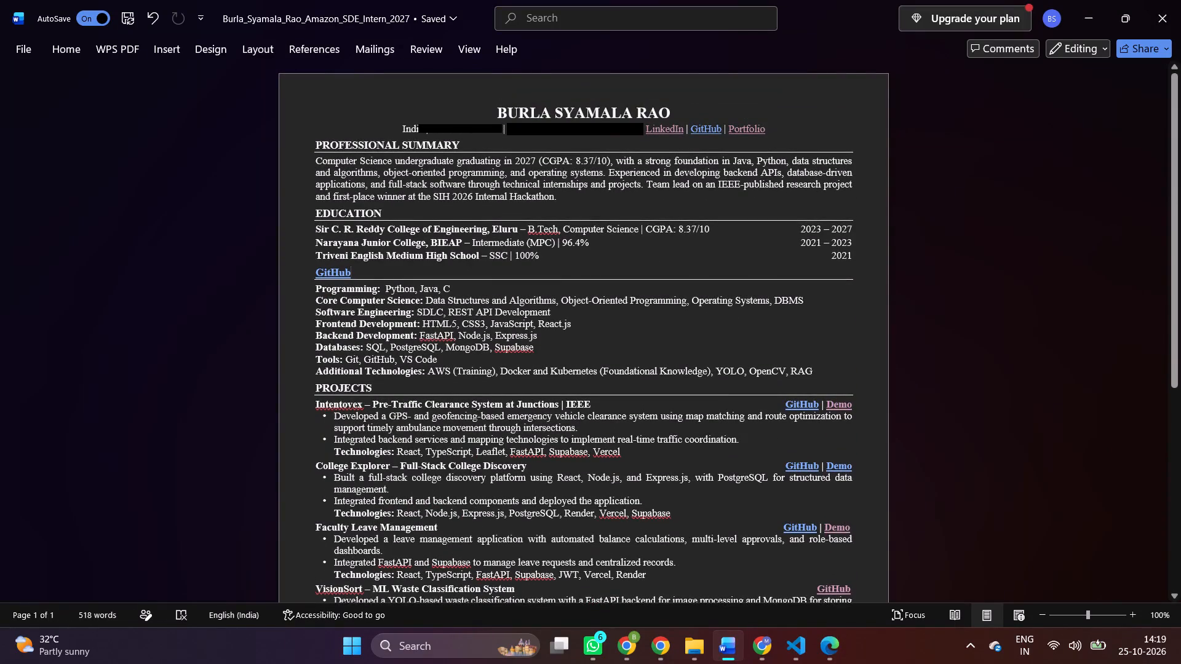
ctrl+click(341, 272)
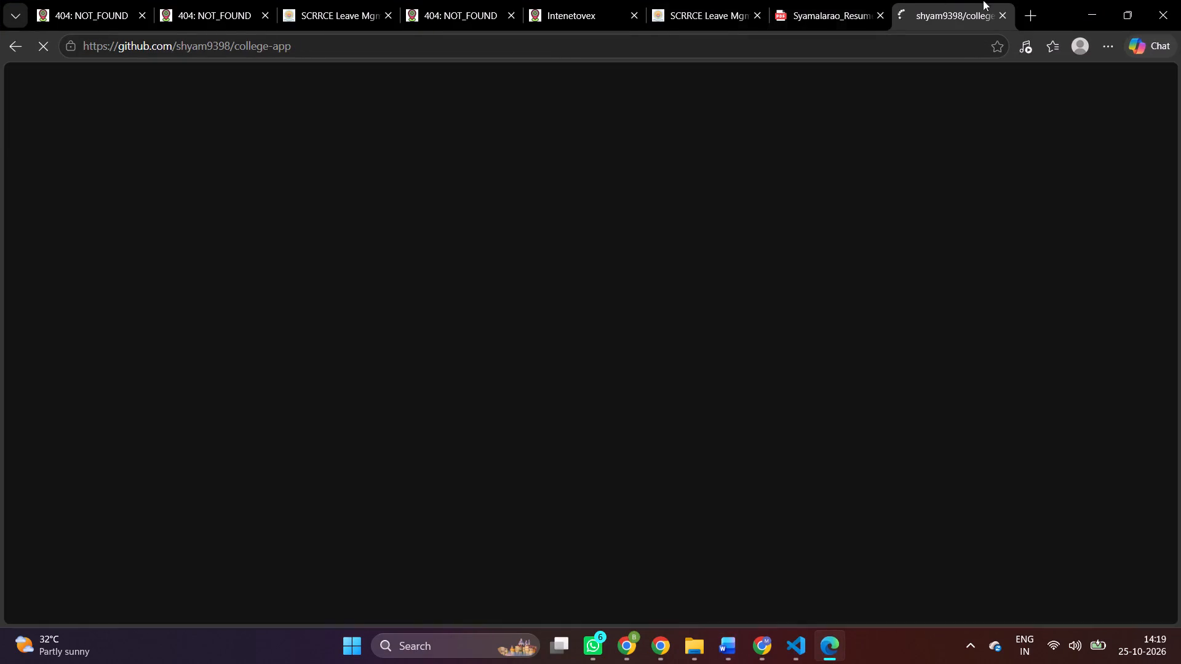
click(1088, 15)
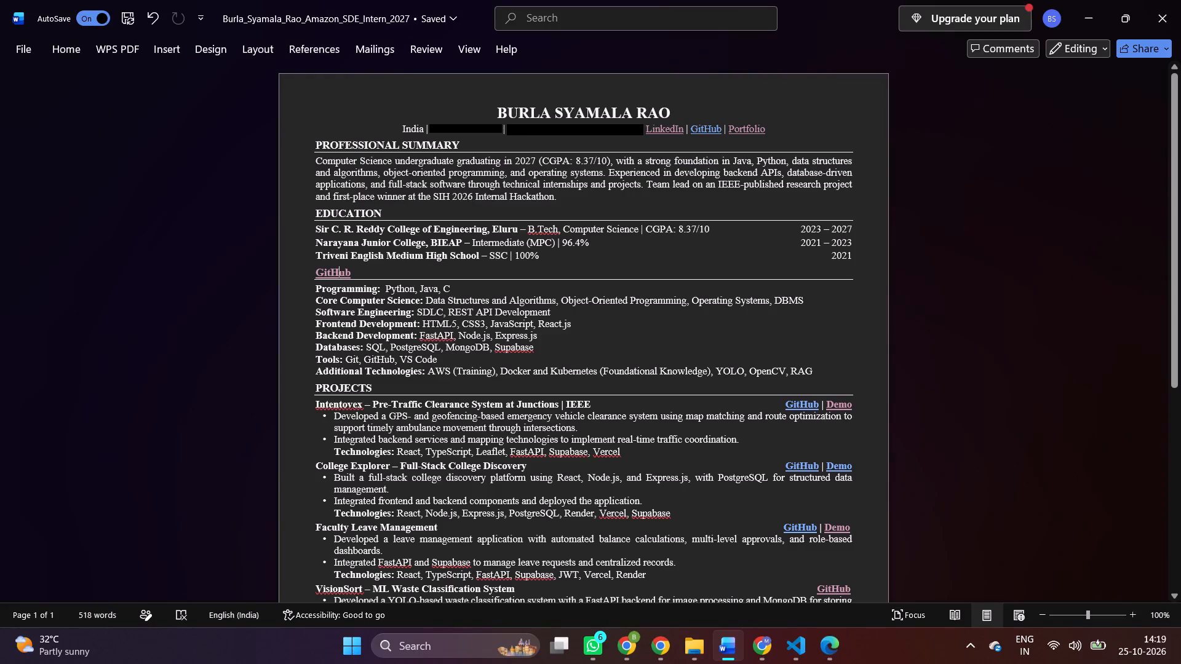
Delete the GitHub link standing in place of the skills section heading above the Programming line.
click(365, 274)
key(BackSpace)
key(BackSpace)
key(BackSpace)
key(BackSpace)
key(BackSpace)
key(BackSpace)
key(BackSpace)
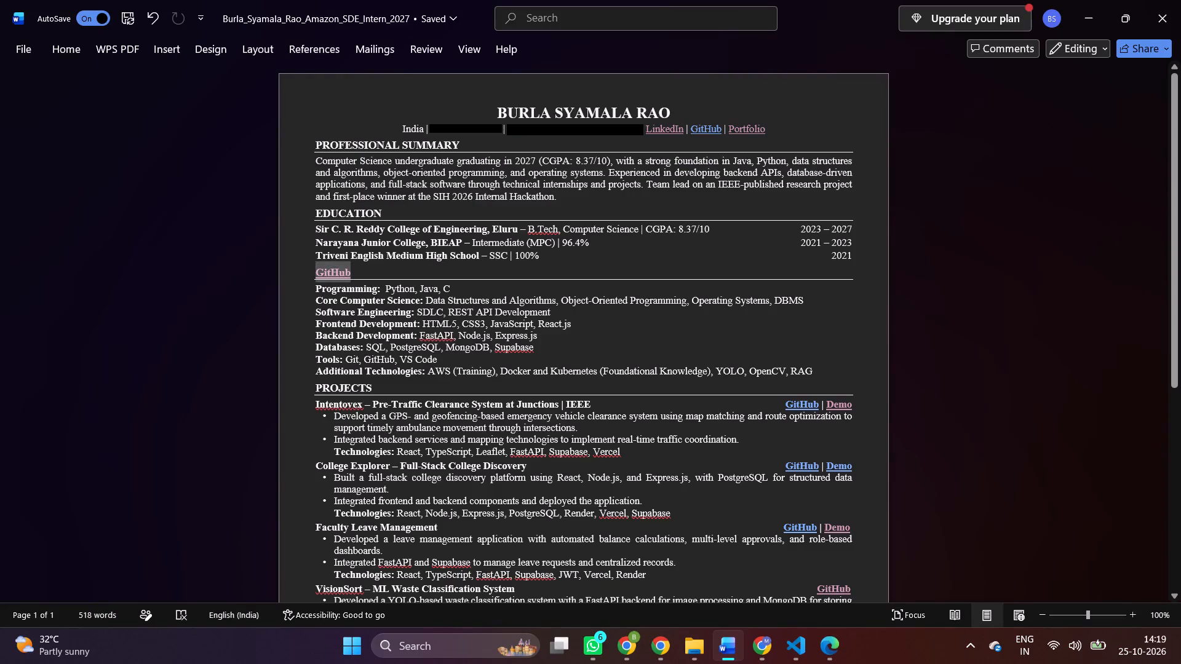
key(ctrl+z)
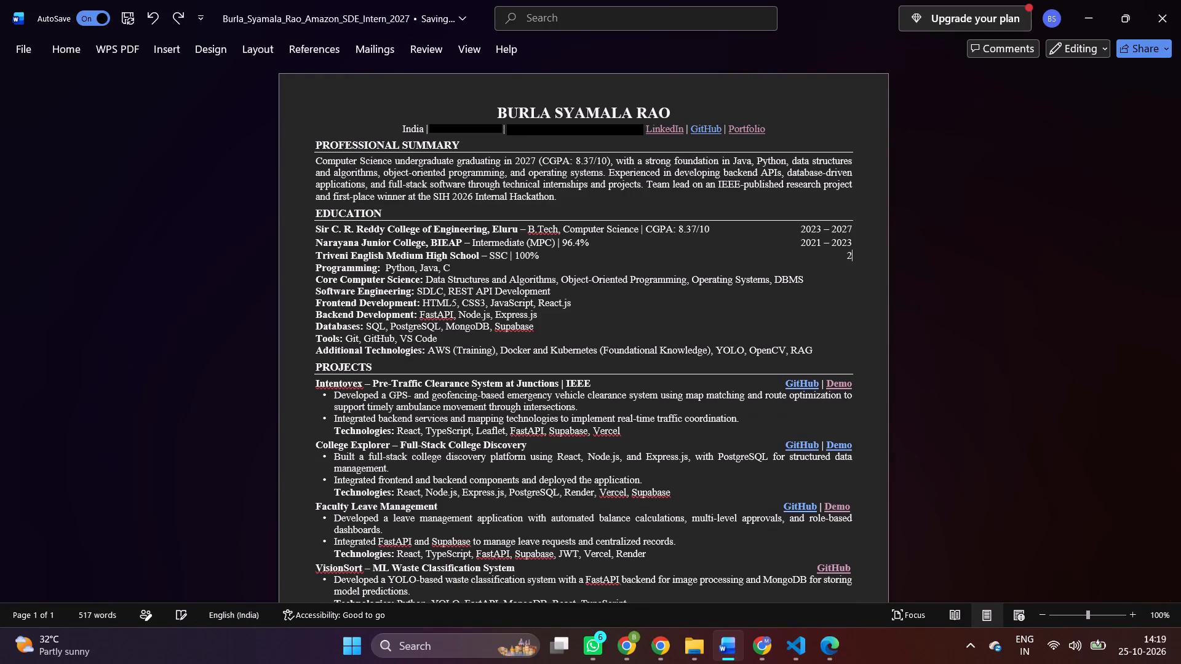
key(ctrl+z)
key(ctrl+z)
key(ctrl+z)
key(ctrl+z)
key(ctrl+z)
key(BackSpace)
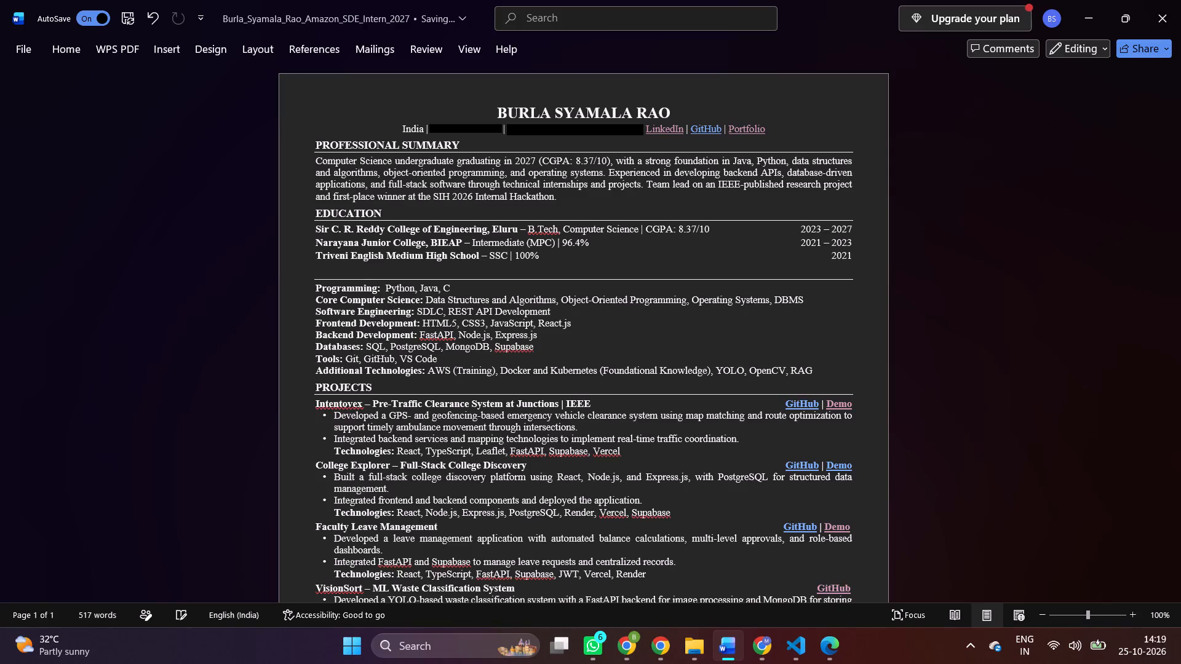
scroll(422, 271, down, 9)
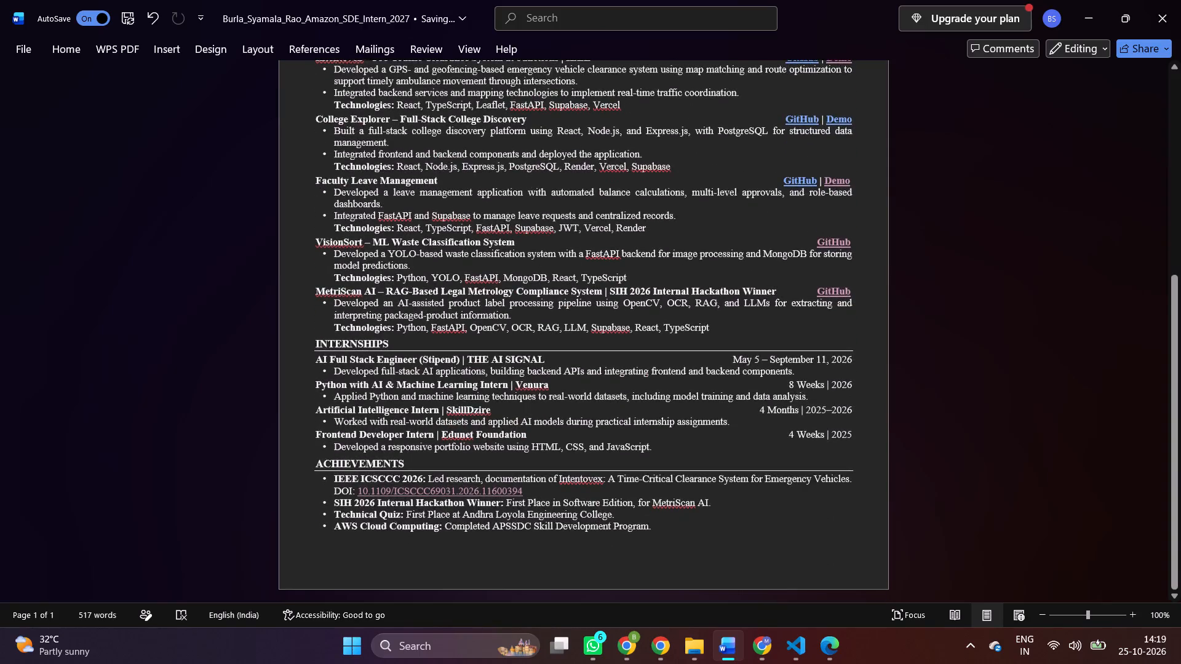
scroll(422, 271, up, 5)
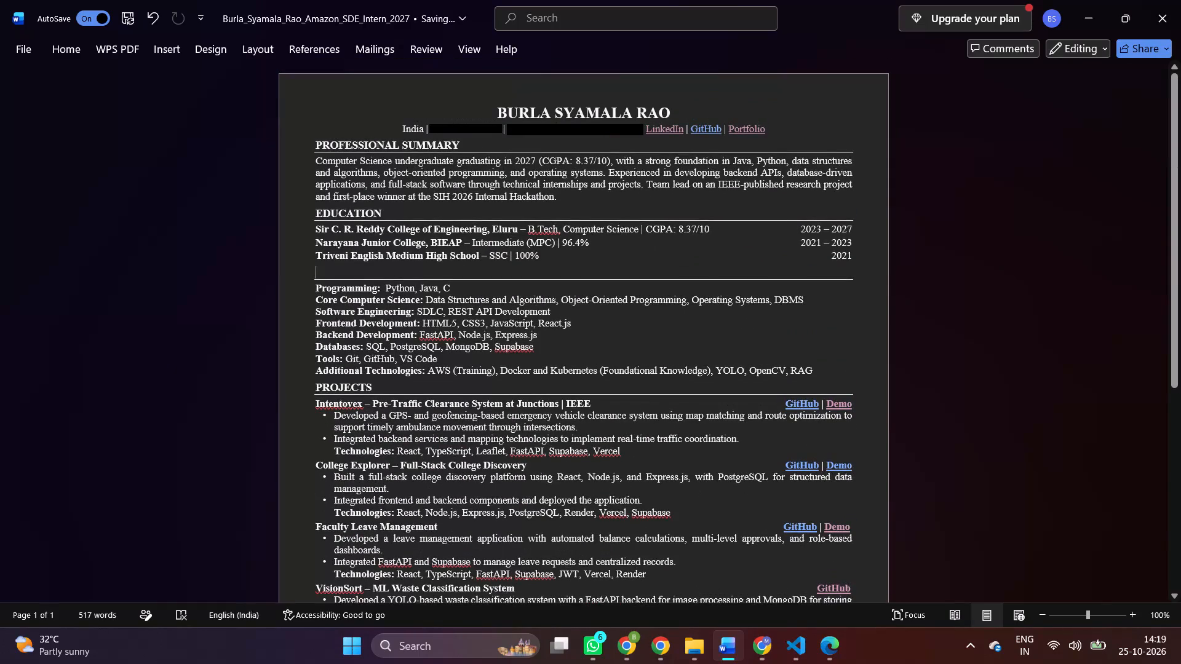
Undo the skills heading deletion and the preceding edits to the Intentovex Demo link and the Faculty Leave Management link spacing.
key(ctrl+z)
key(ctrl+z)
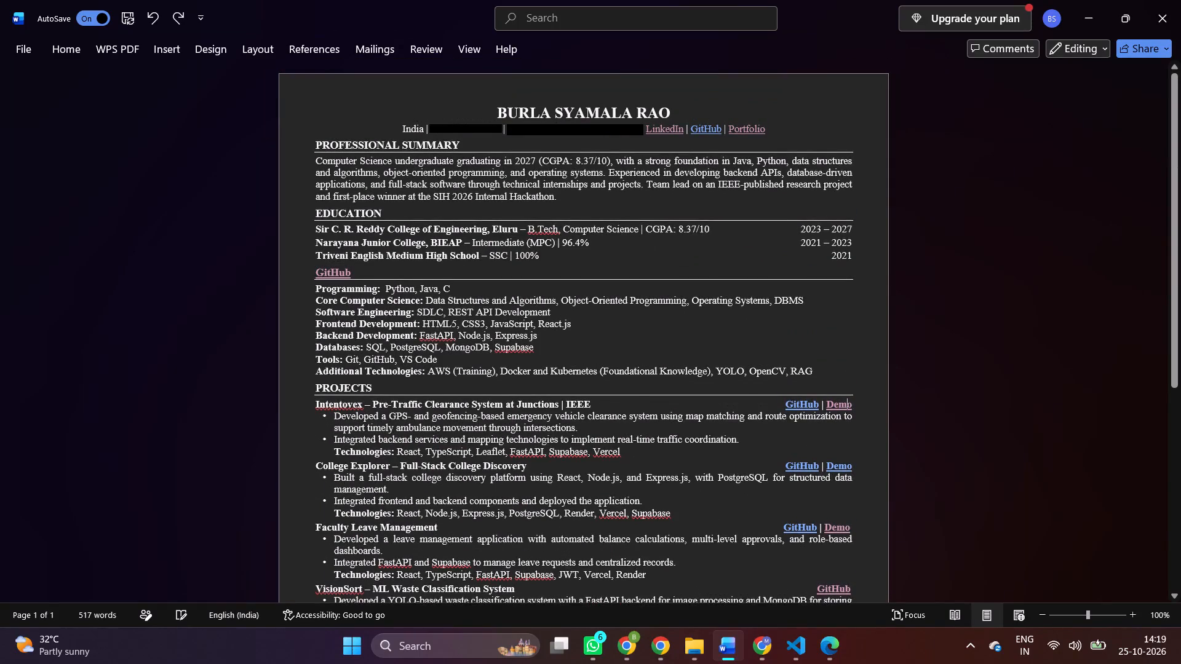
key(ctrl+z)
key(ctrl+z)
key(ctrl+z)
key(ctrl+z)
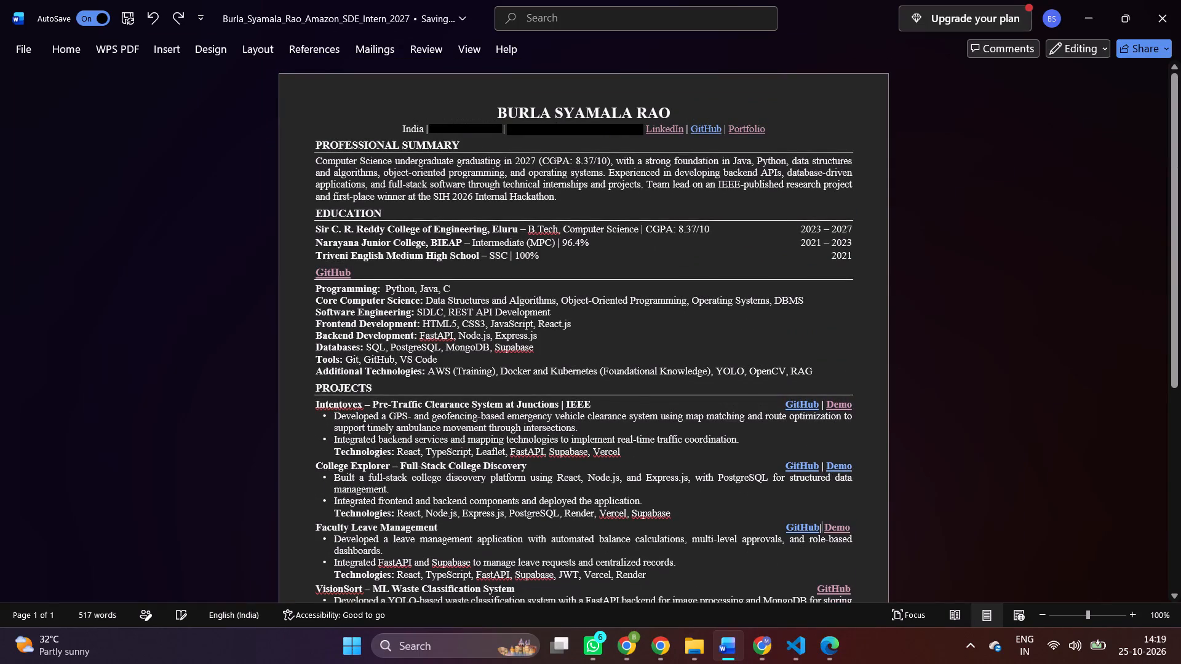
Respace the Faculty Leave Management links: remove one space before GitHub and add one between GitHub and the separator.
scroll(508, 226, down, 2)
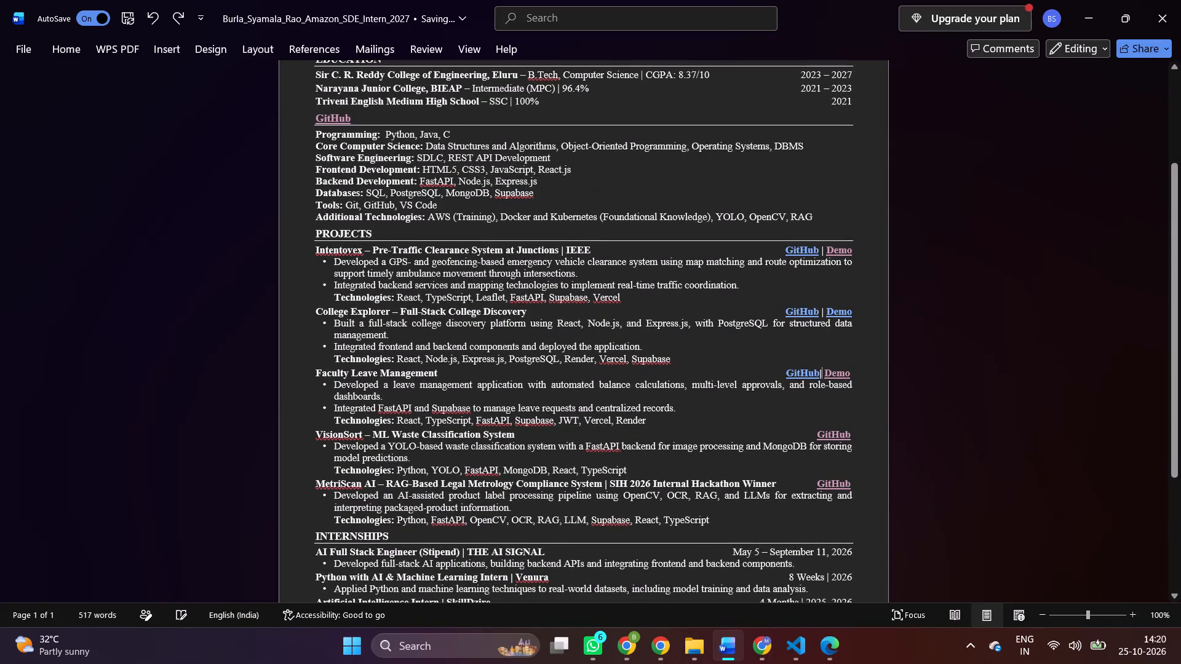
scroll(514, 205, up, 4)
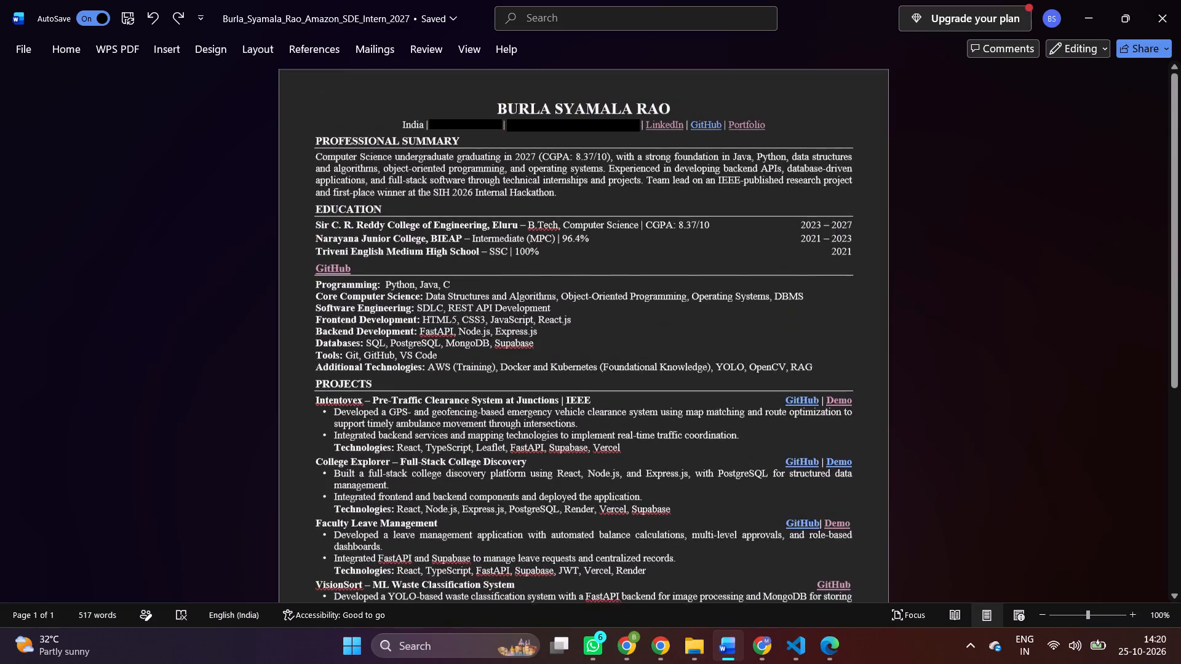
scroll(514, 205, down, 2)
scroll(477, 476, up, 1)
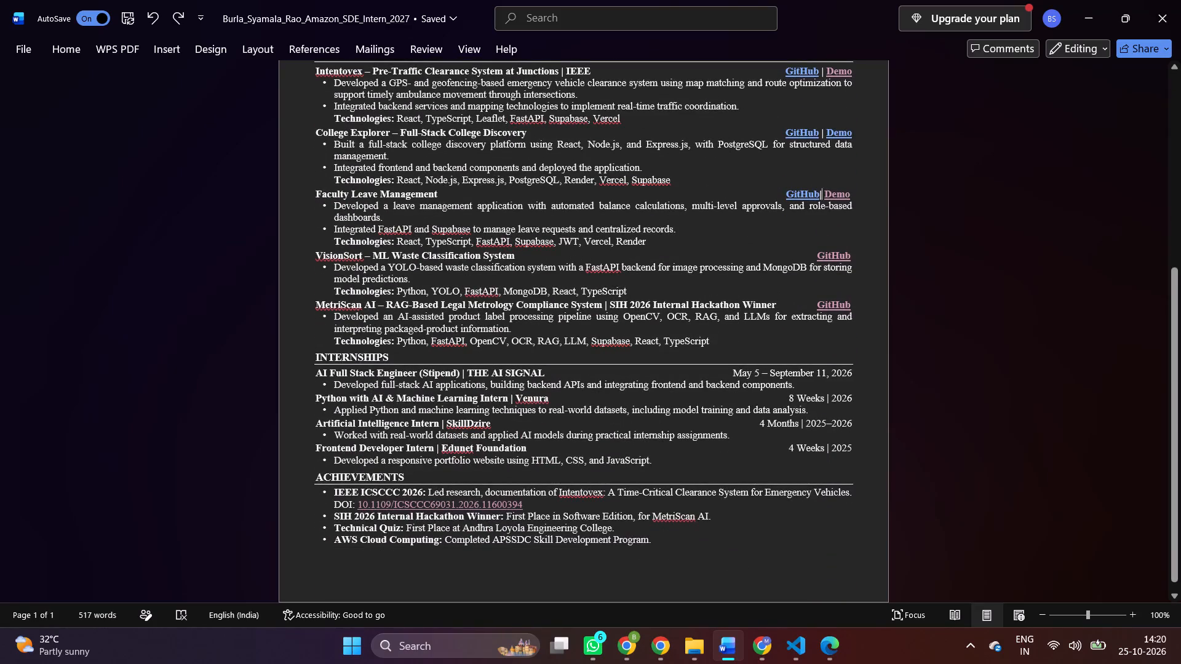
scroll(477, 476, up, 1)
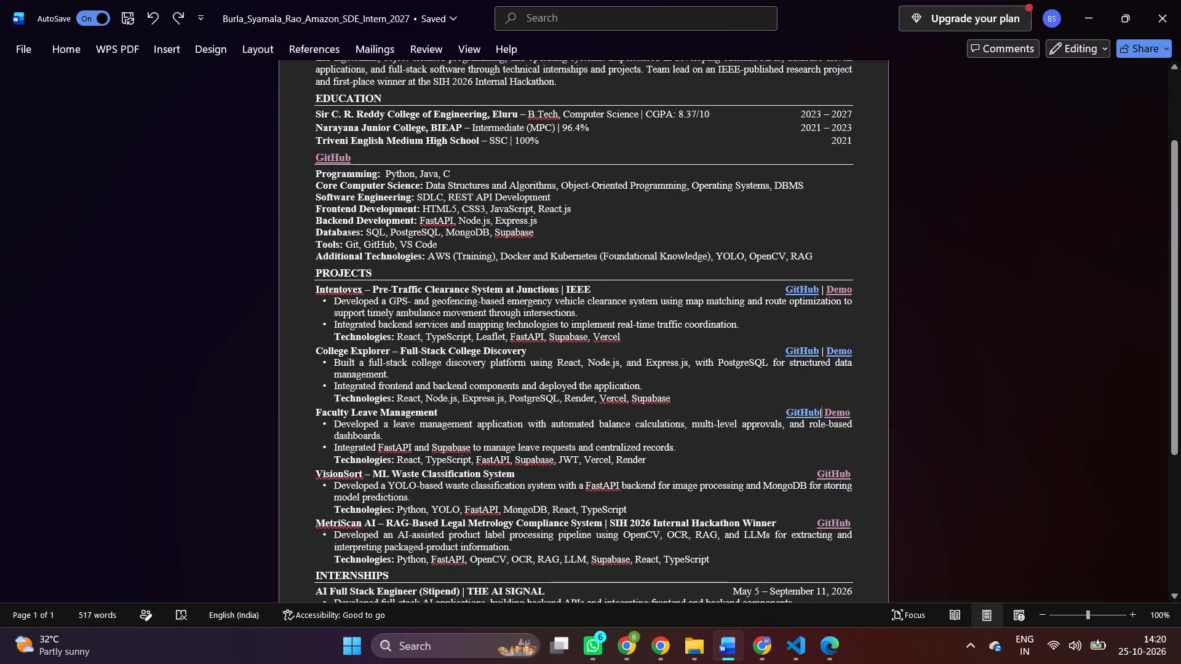
key(Left)
key(space)
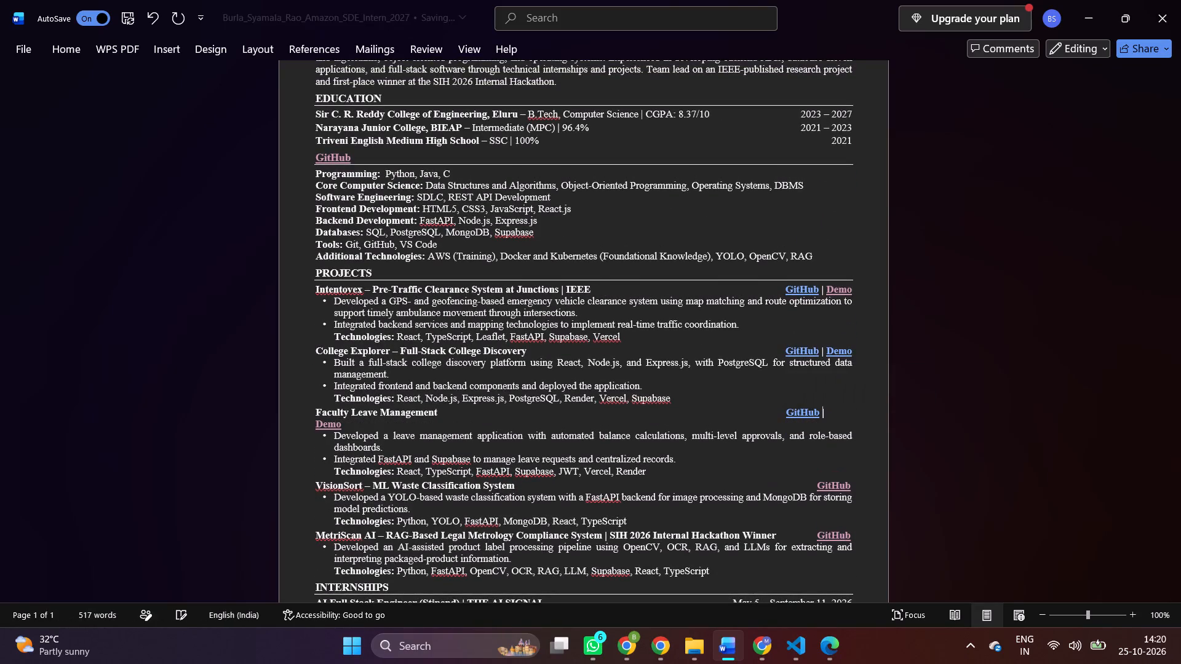
key(ctrl+z)
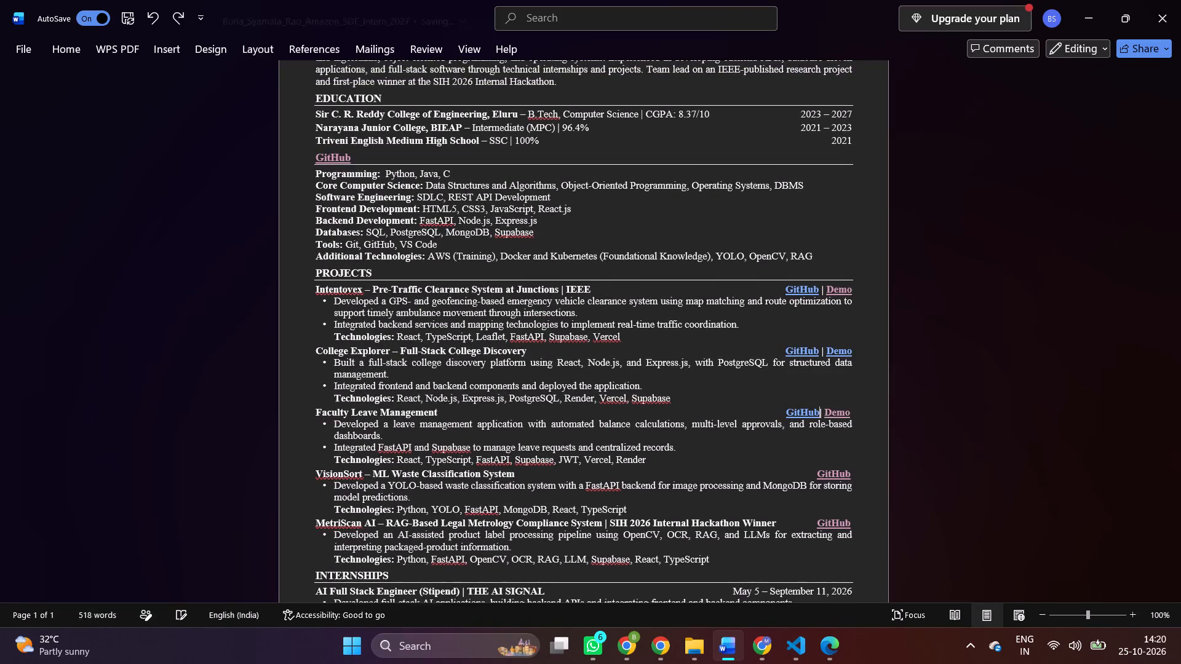
key(Left)
key(Left)
key(Left)
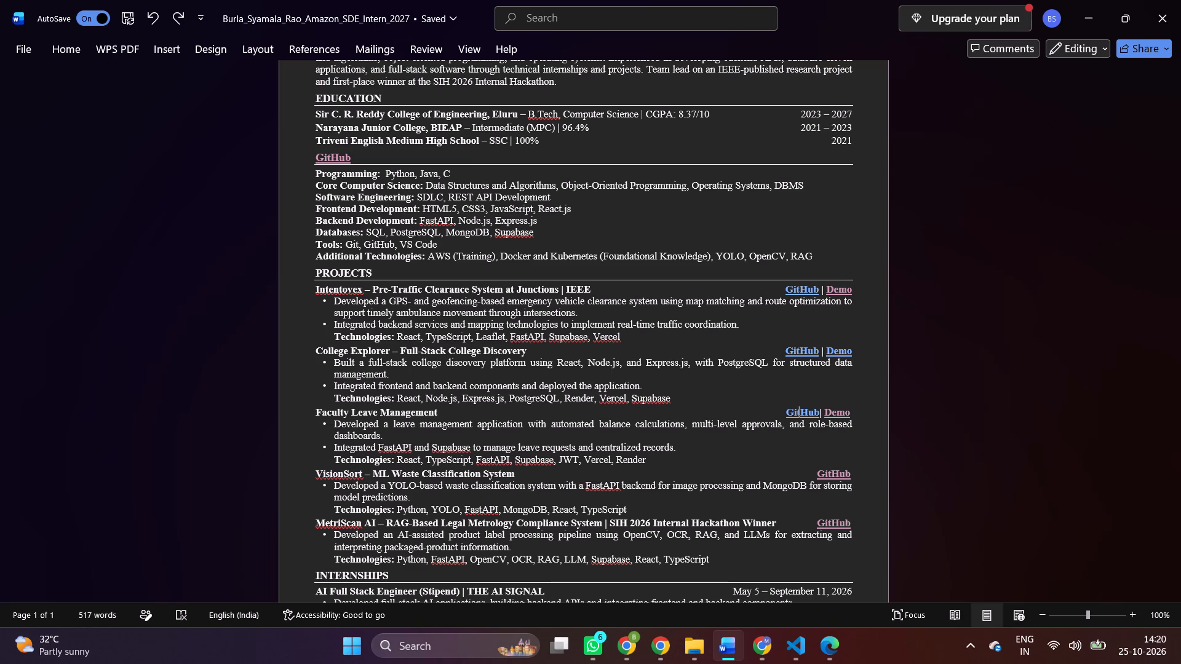
key(Left)
key(Left)
key(Left)
key(BackSpace)
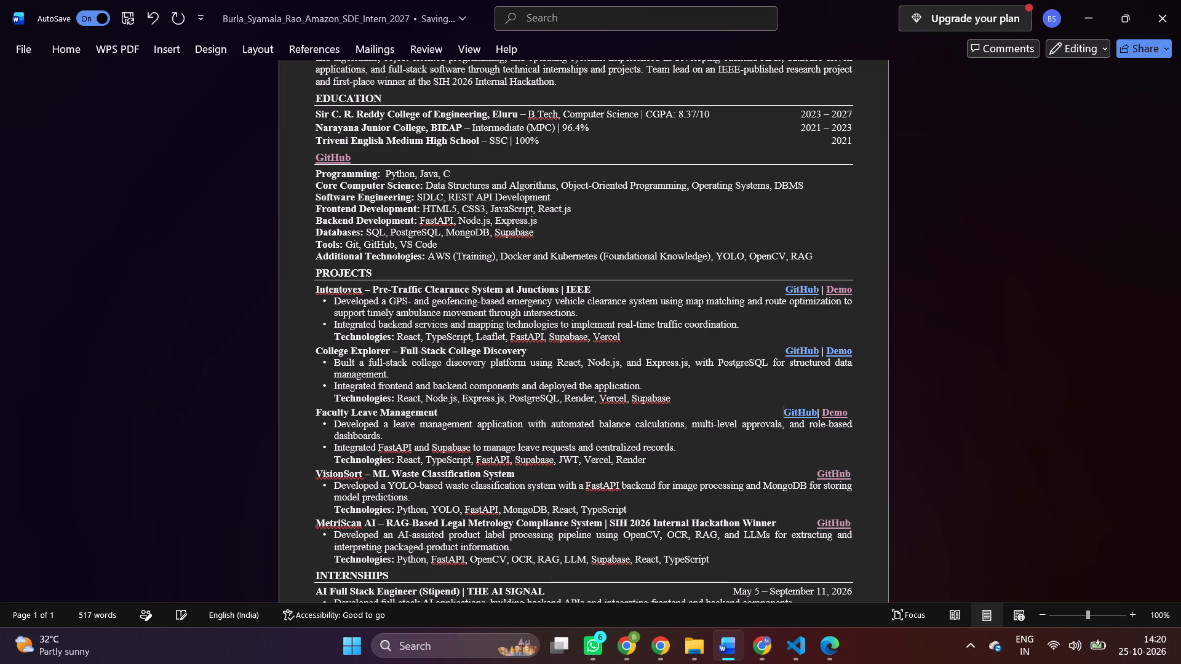
key(Right)
key(Right)
key(Right)
key(Right)
key(Right)
key(Right)
key(Right)
key(Right)
key(Right)
key(Left)
key(Left)
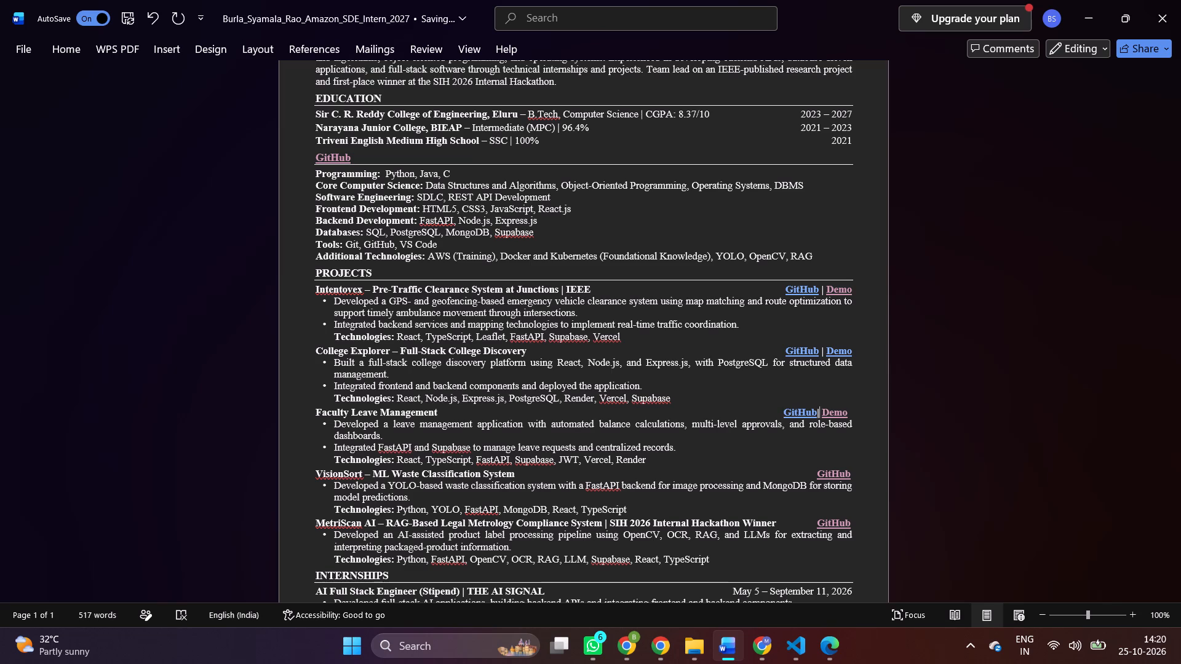
key(Left)
key(space)
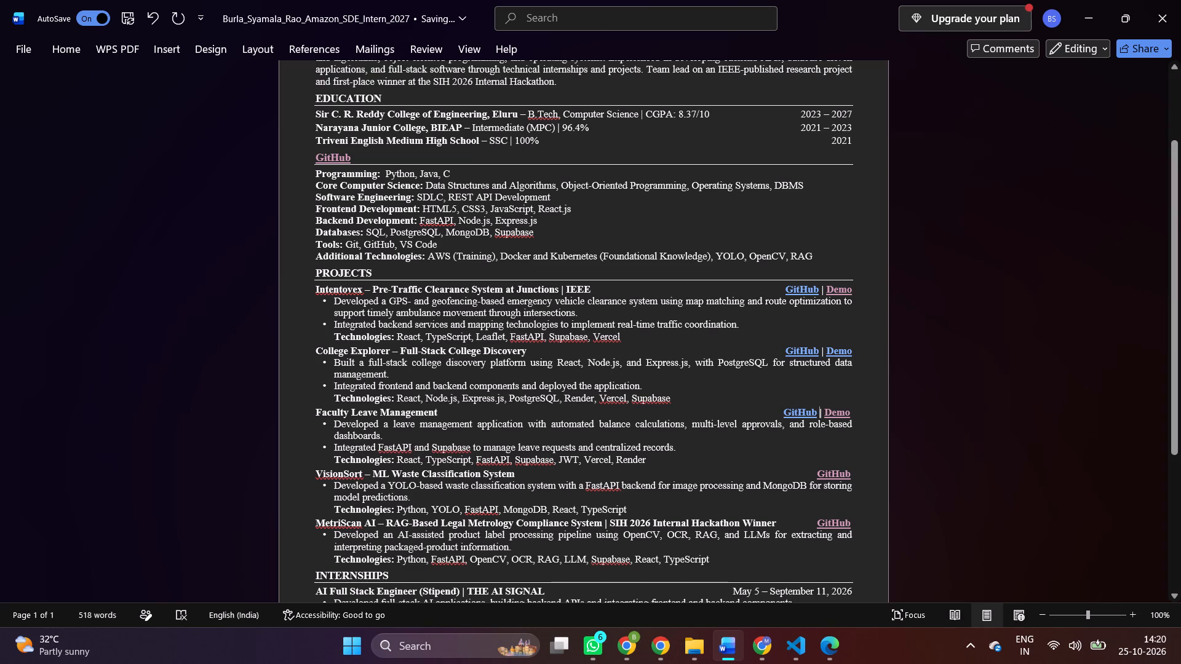
click(845, 293)
right_click(843, 289)
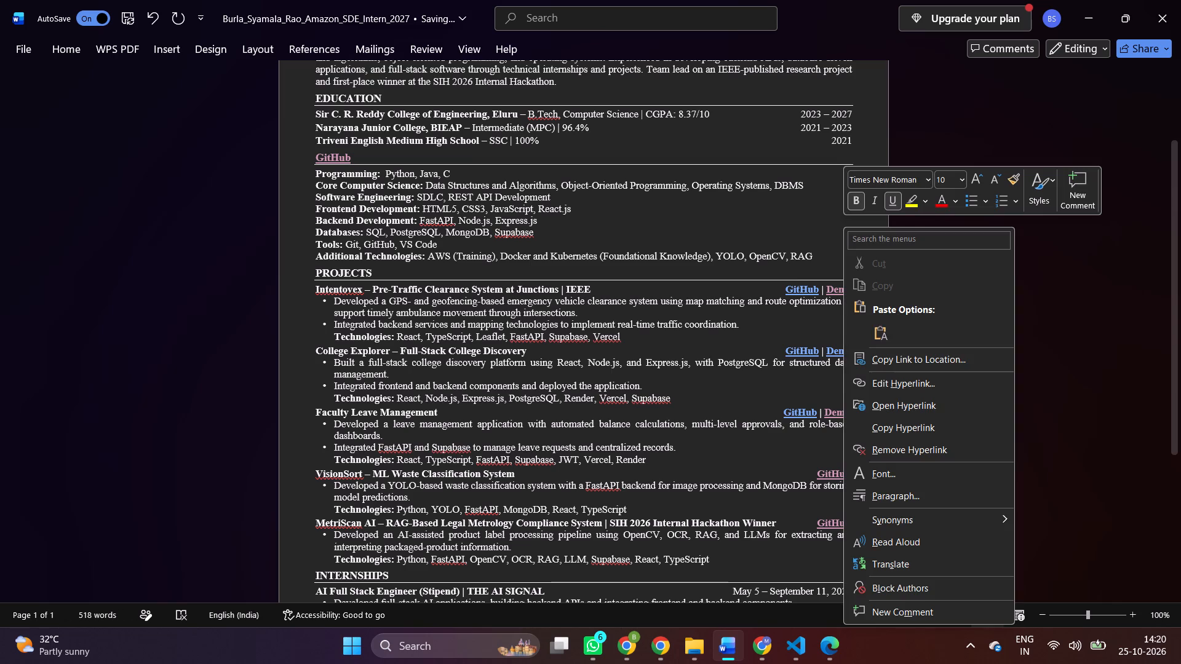
click(885, 389)
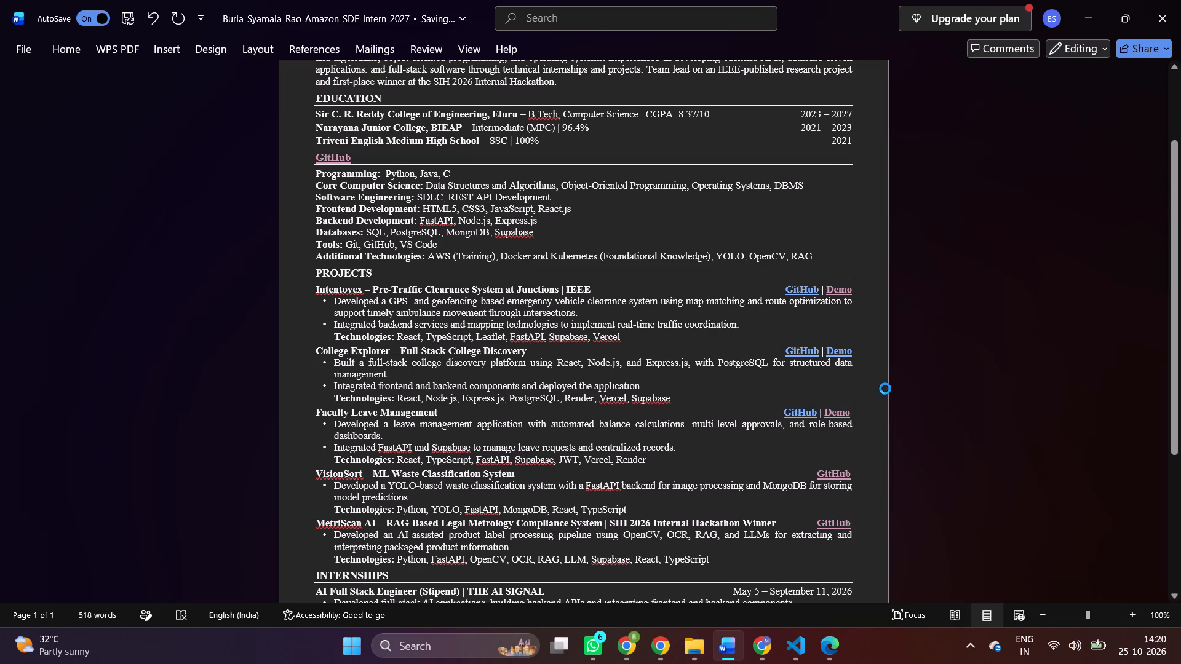
click(432, 384)
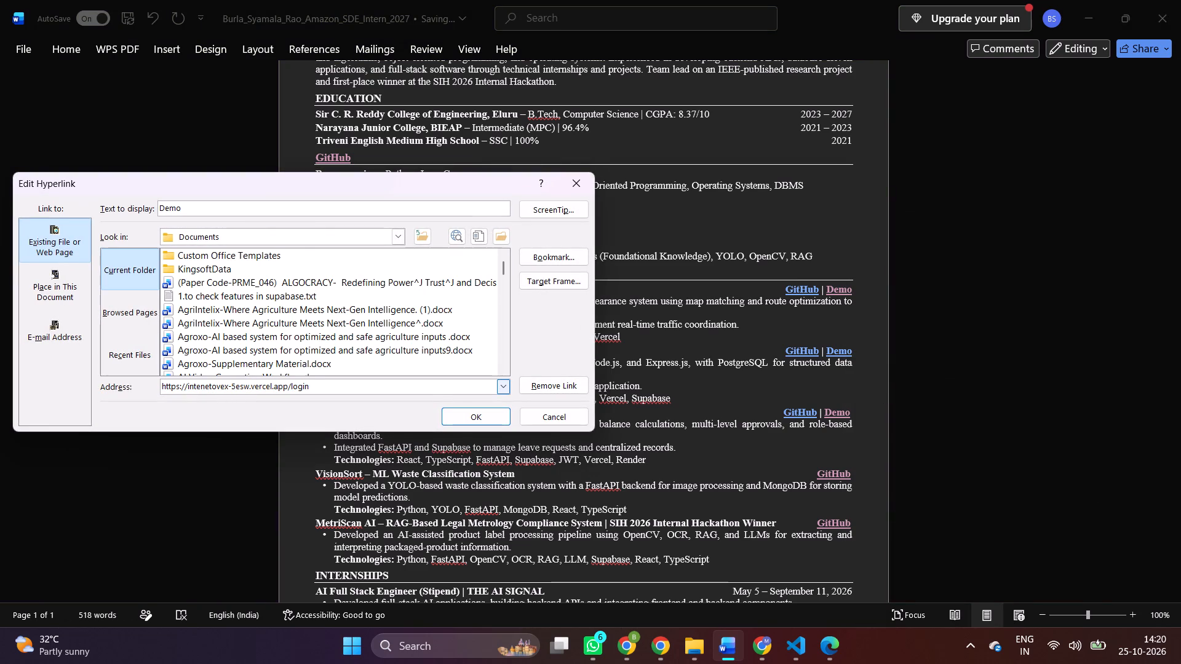
key(BackSpace)
key(BackSpace)
key(BackSpace)
key(BackSpace)
key(BackSpace)
key(Return)
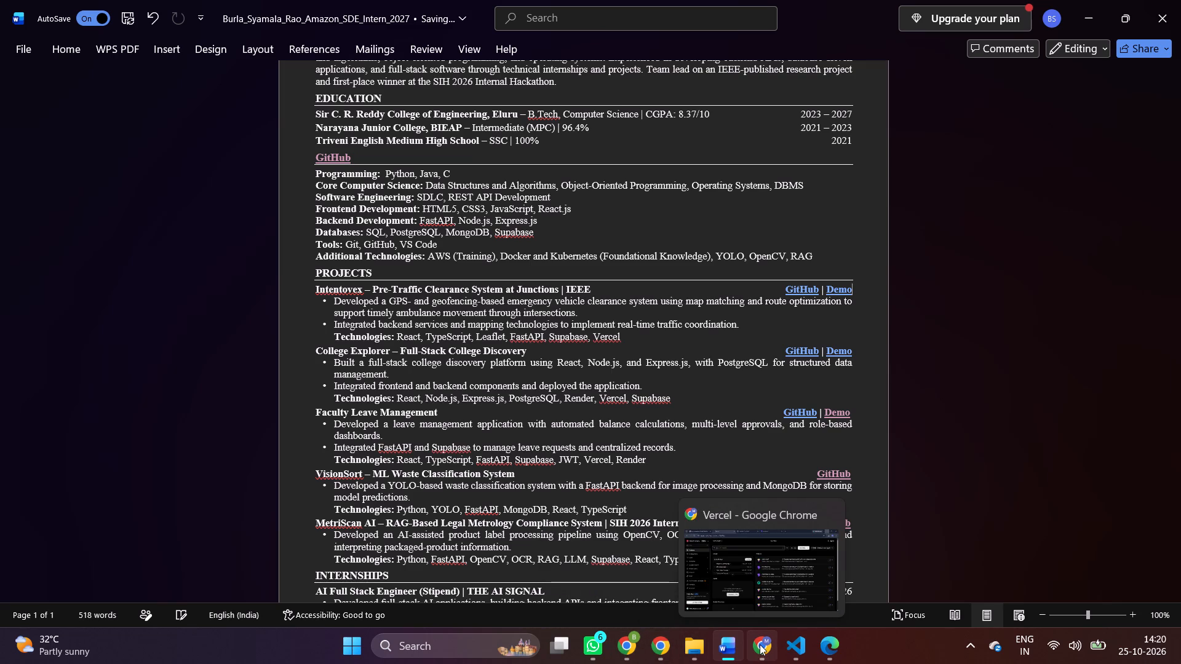
click(830, 649)
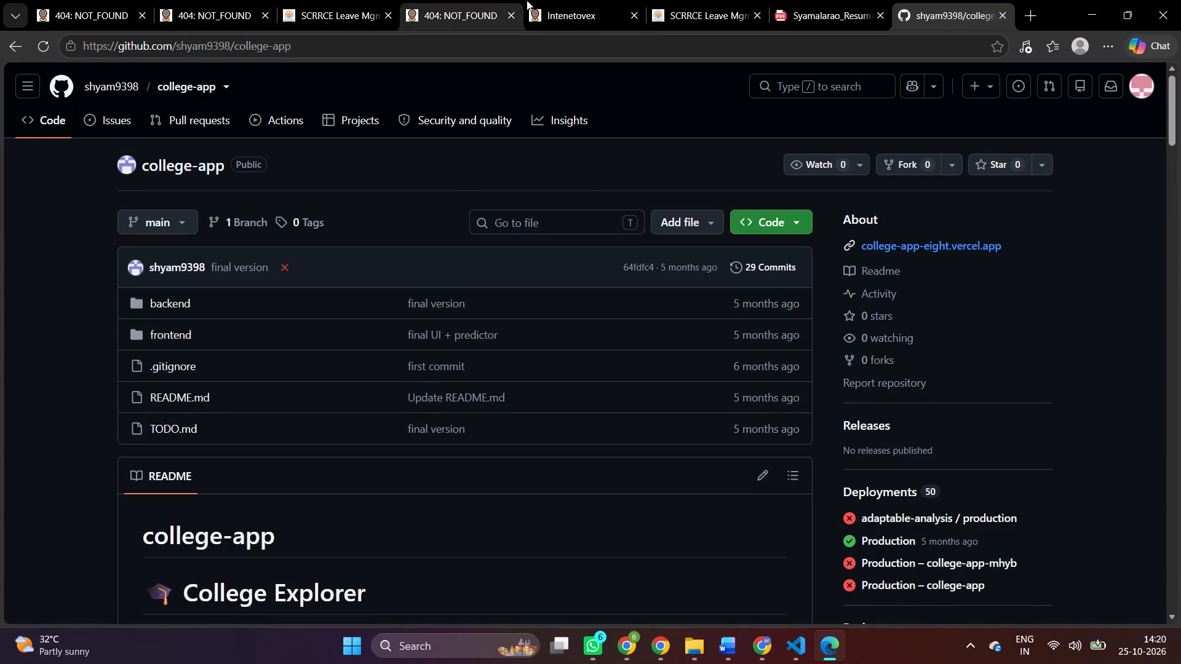
click(803, 10)
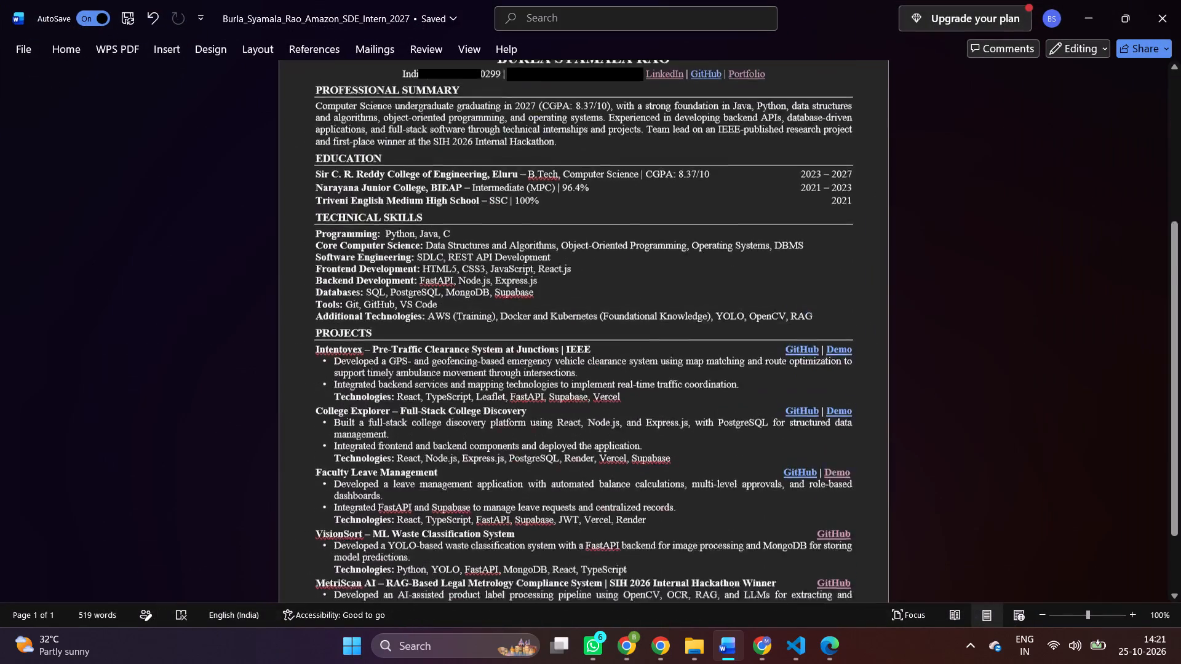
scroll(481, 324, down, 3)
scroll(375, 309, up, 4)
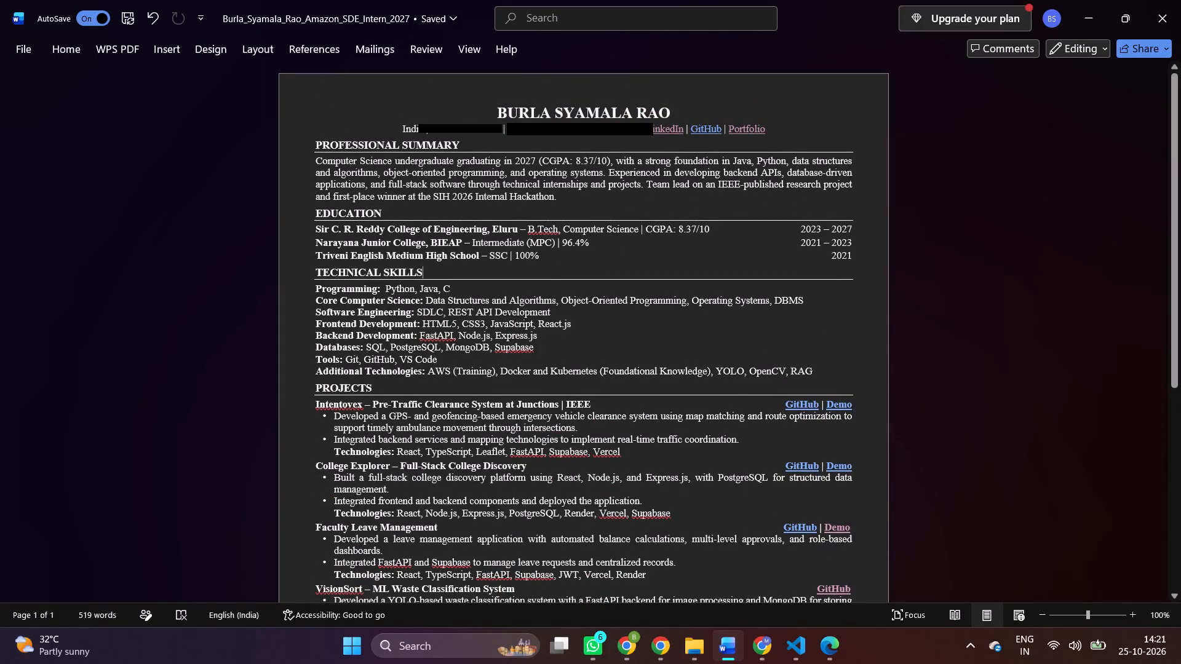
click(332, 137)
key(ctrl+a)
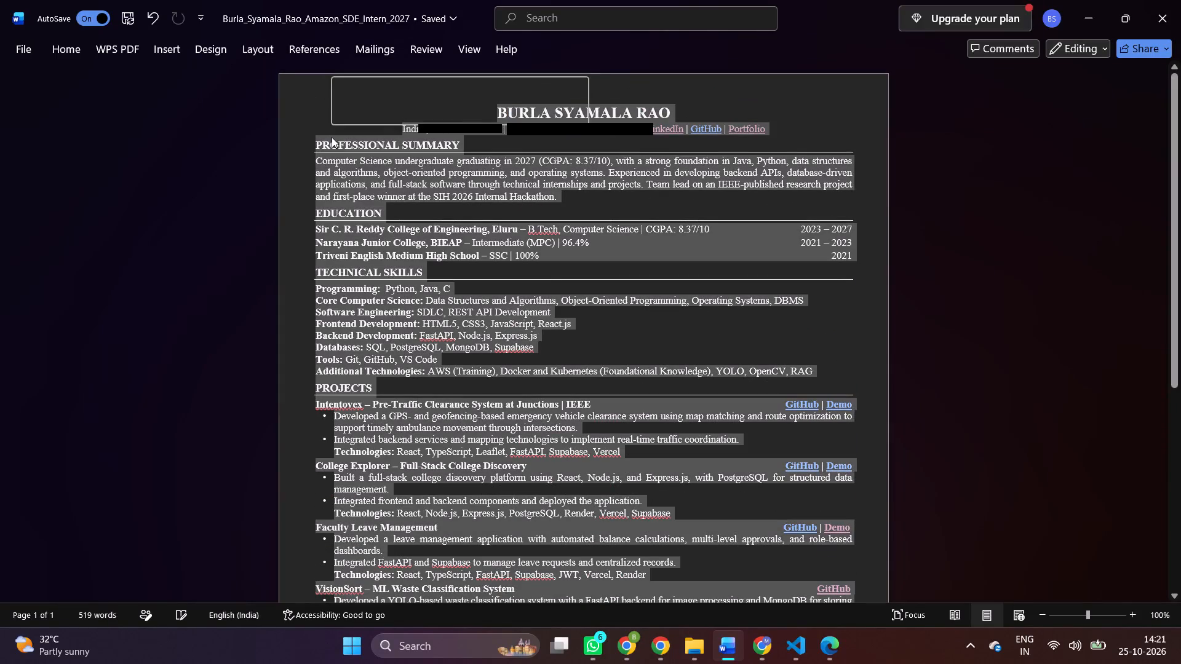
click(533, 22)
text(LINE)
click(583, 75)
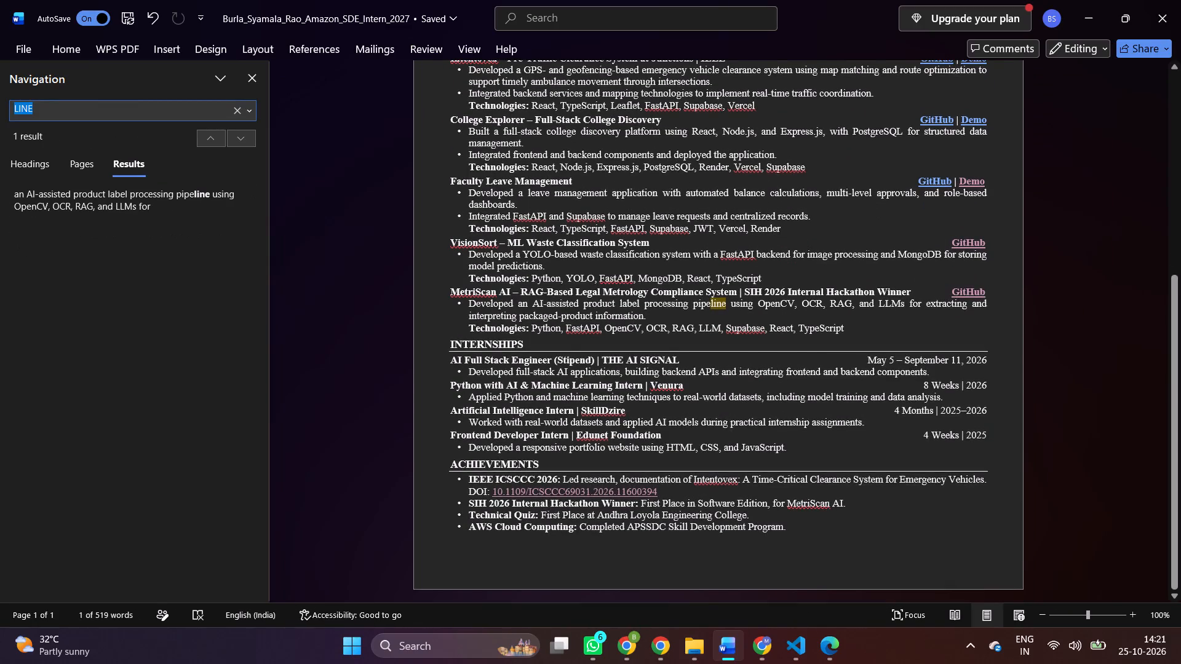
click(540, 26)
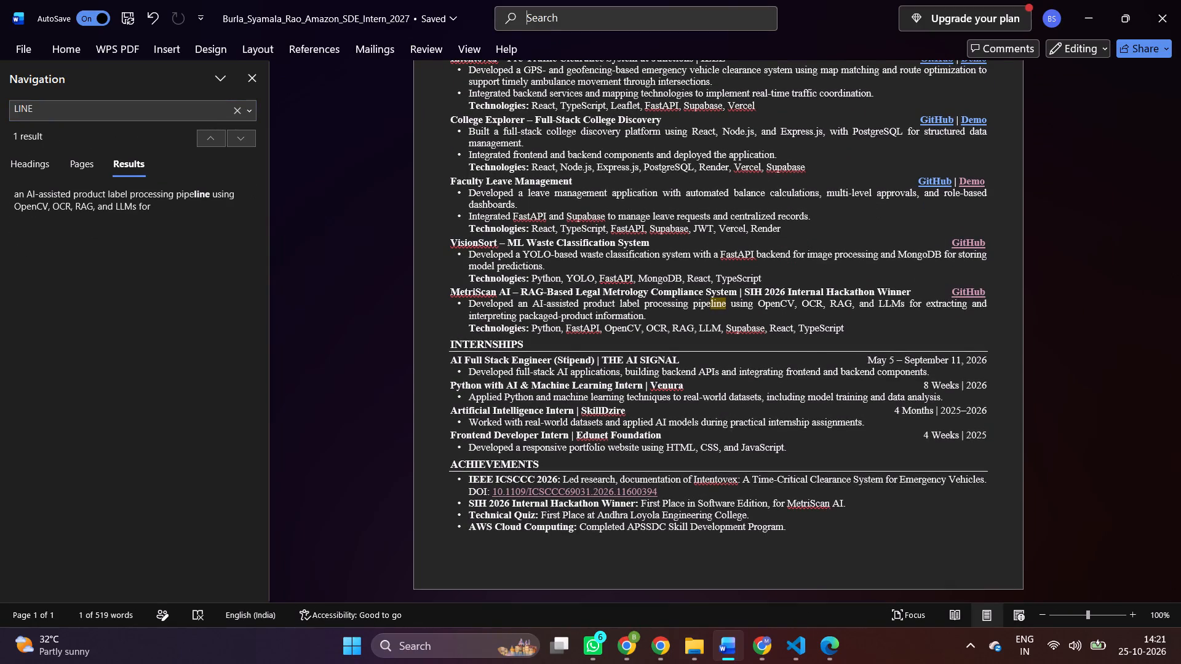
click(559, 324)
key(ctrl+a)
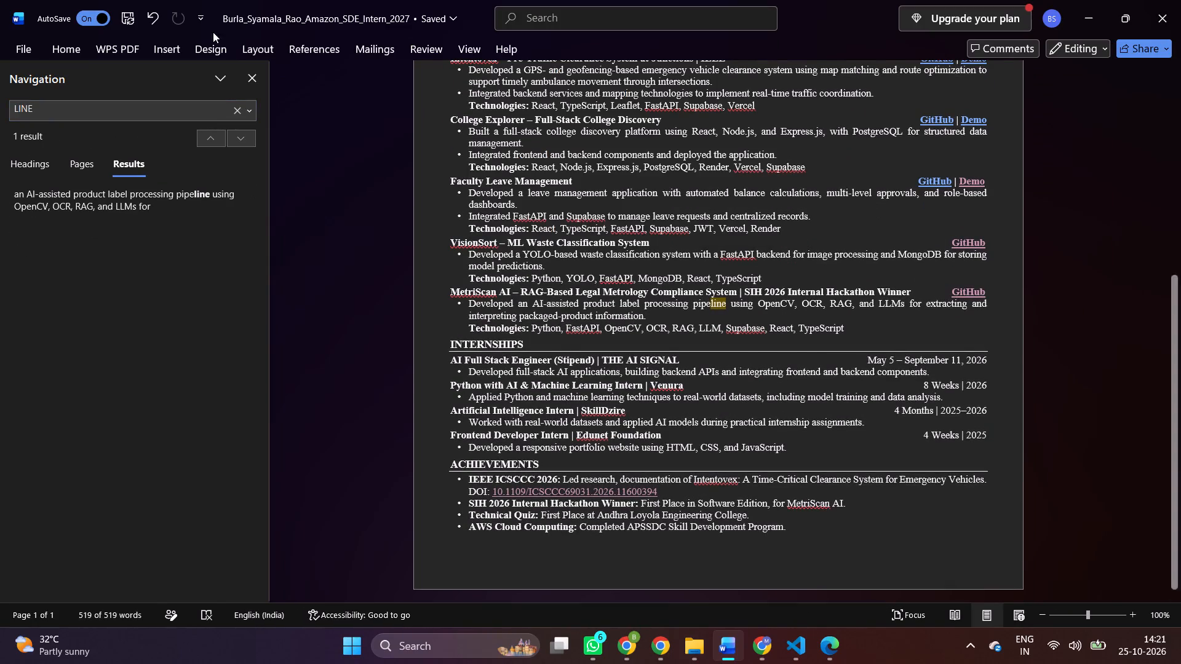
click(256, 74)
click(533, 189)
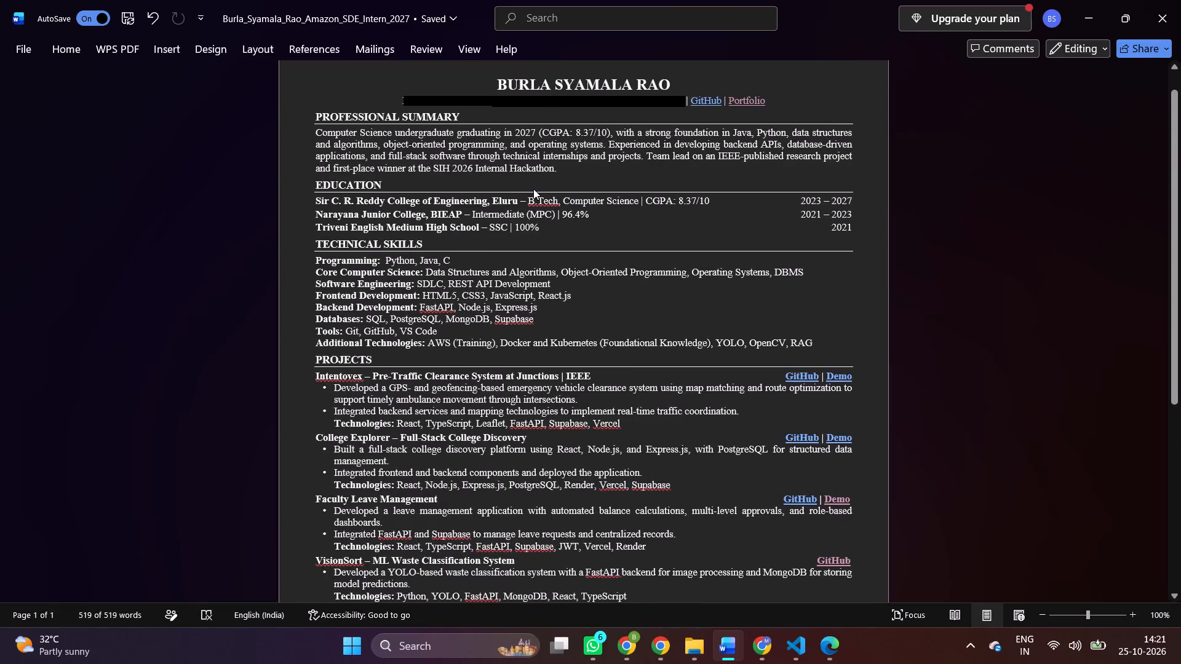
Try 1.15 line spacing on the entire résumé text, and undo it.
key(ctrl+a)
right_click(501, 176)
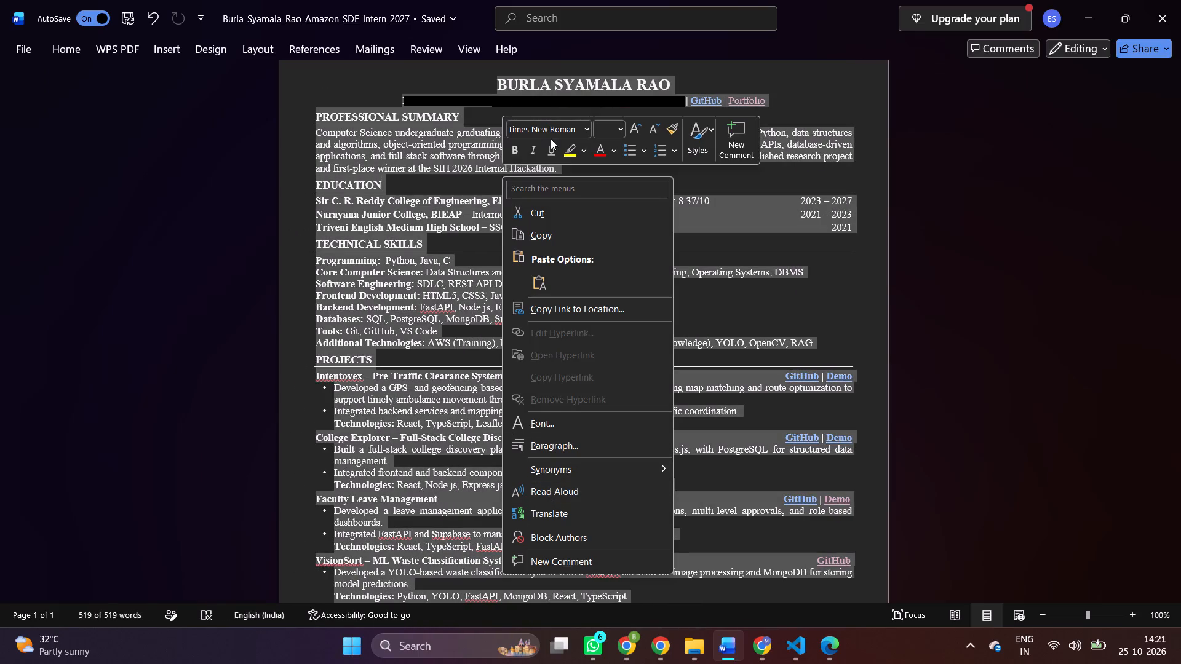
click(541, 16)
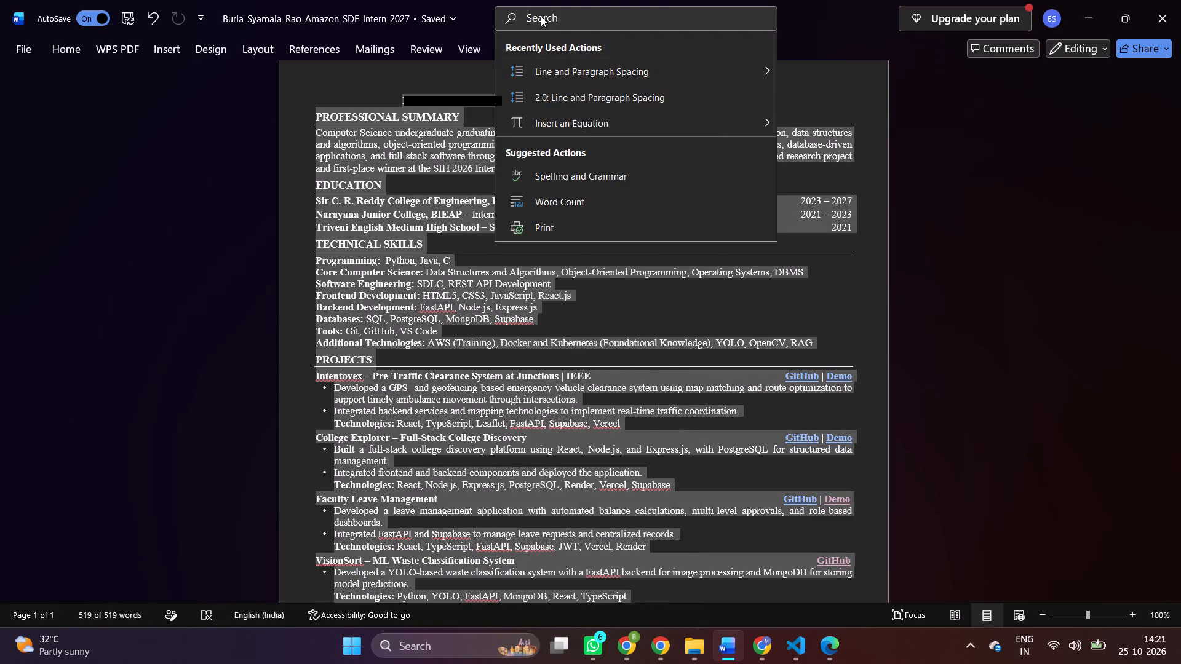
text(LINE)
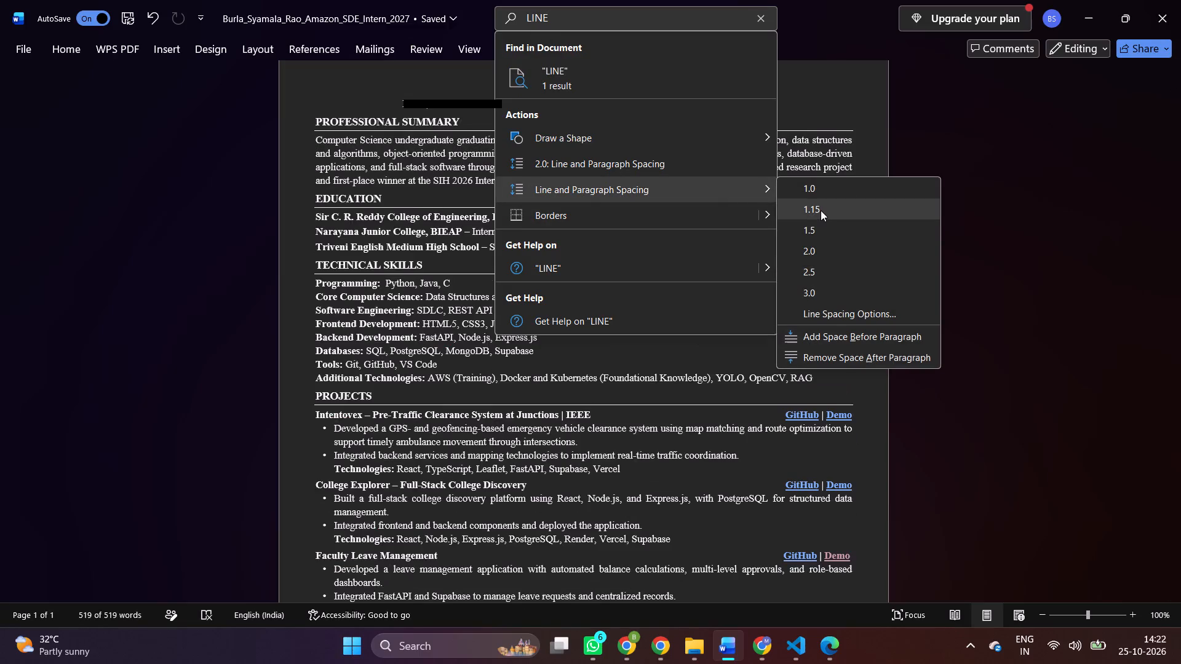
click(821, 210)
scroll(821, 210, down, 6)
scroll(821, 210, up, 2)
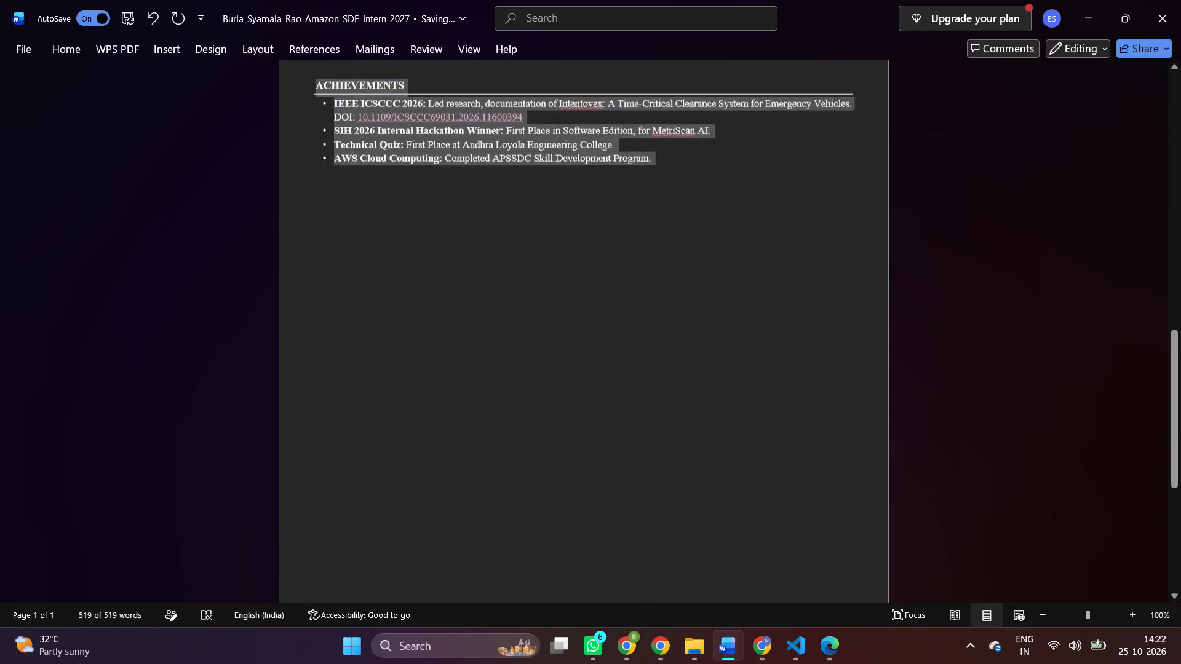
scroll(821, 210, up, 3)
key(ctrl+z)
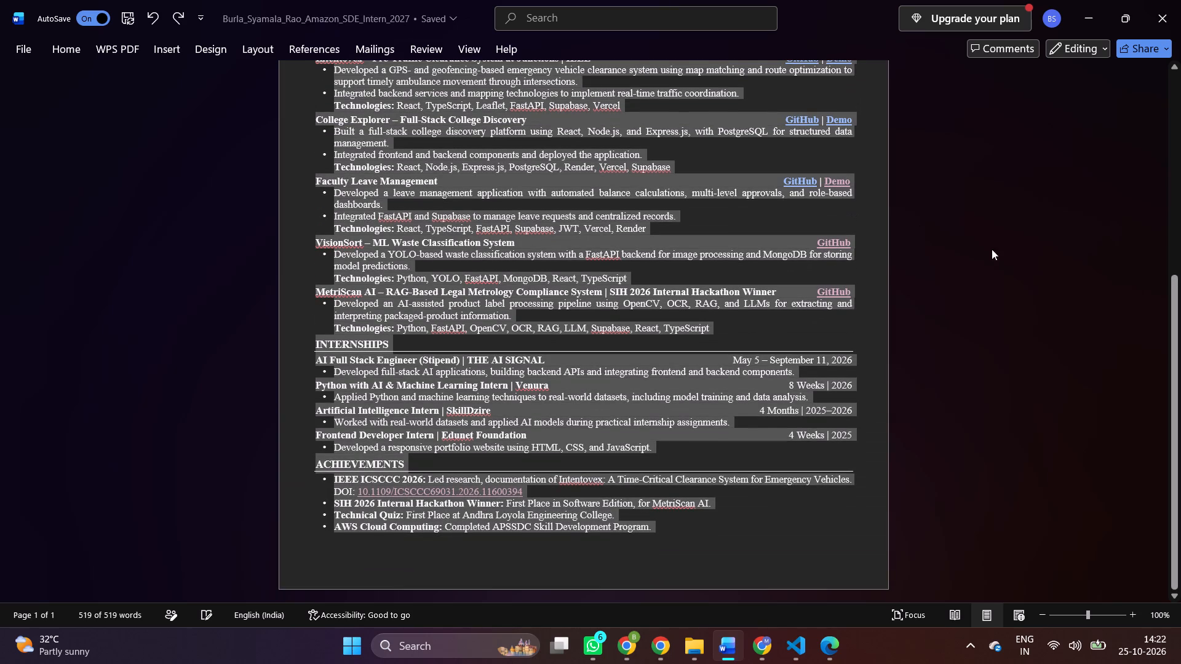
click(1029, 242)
Select the résumé from the name heading through the last achievement and set its line spacing to 1.0.
scroll(543, 296, up, 2)
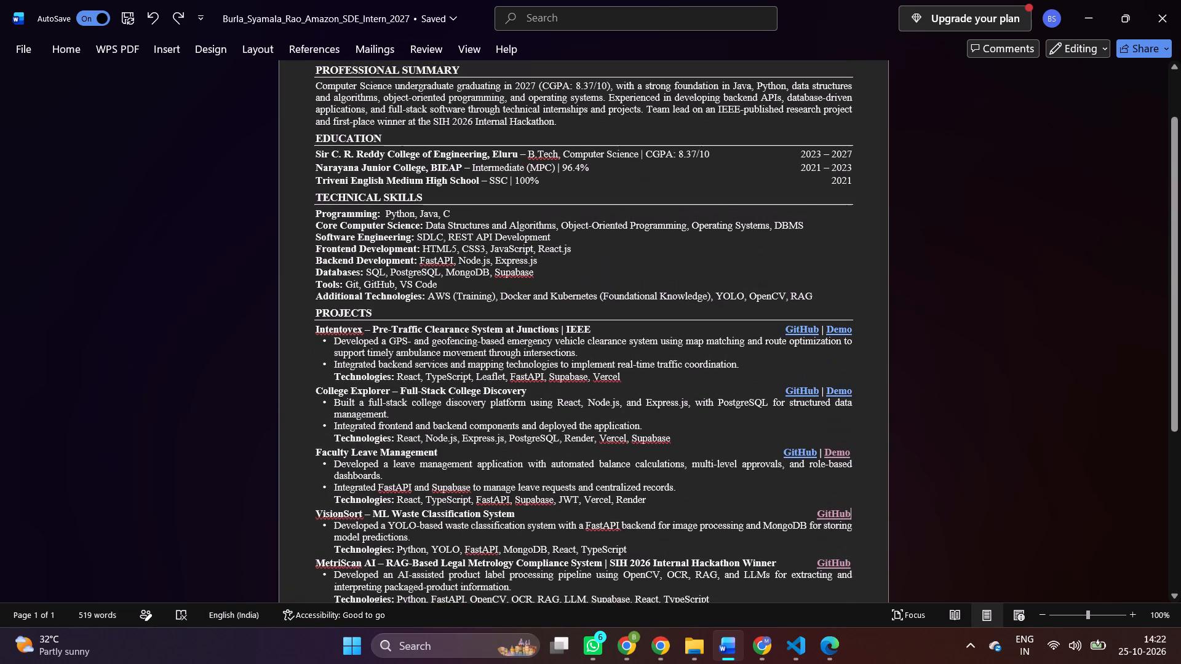
scroll(402, 328, down, 1)
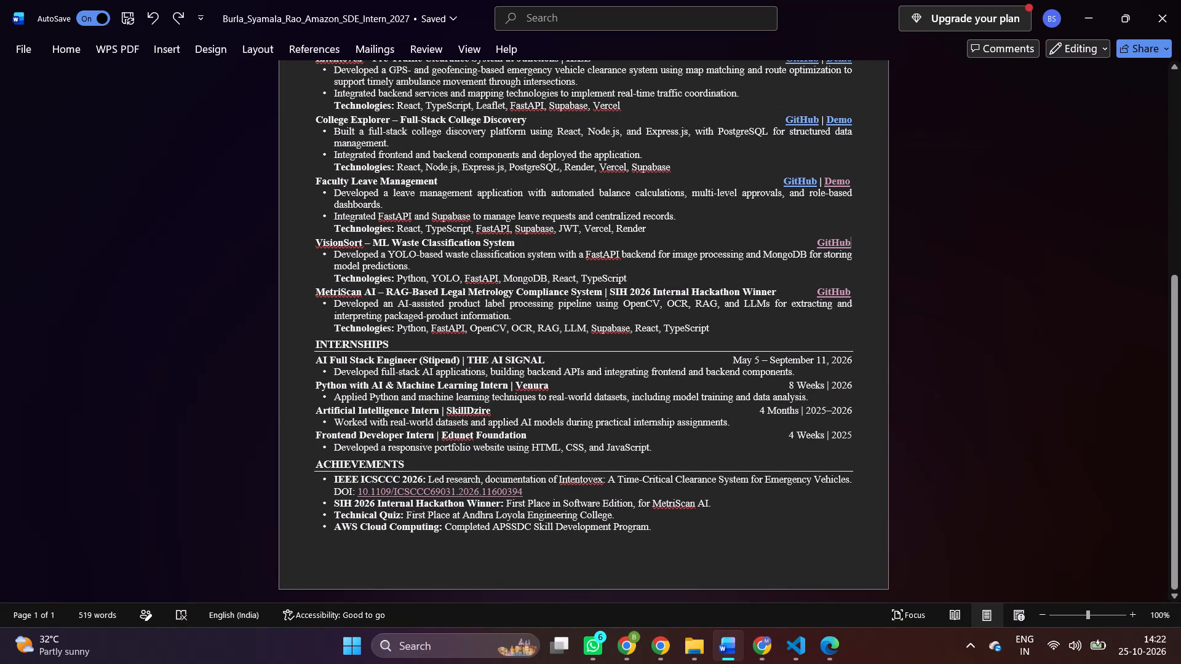
scroll(313, 309, up, 4)
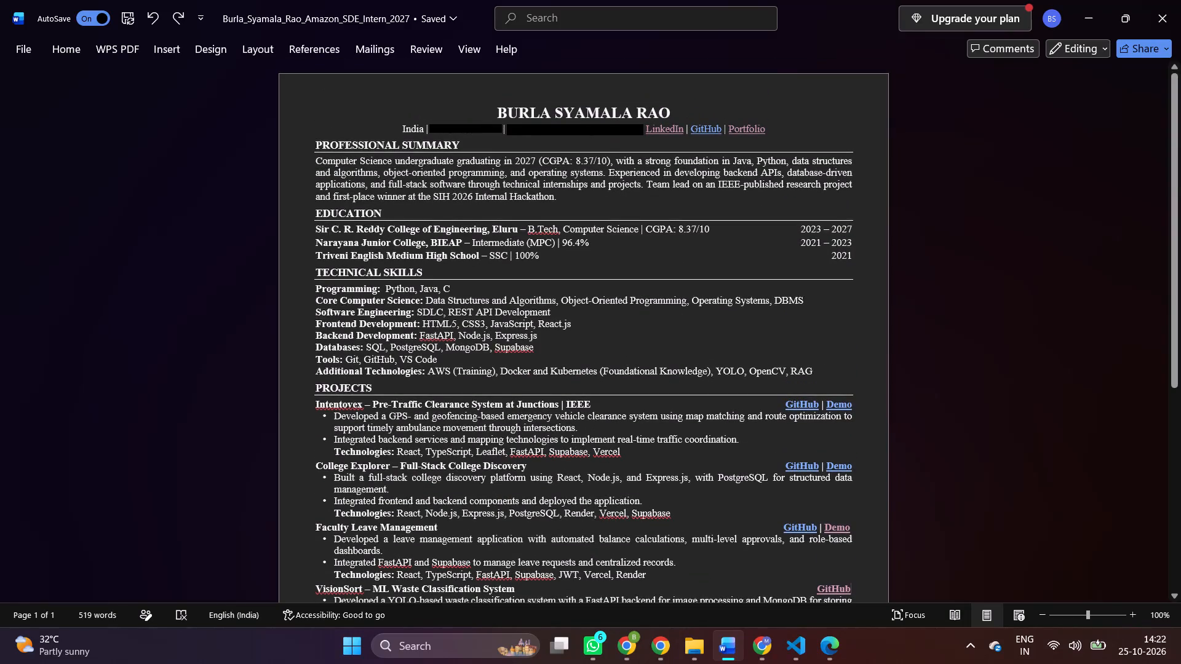
click(109, 334)
drag(494, 107, 569, 453)
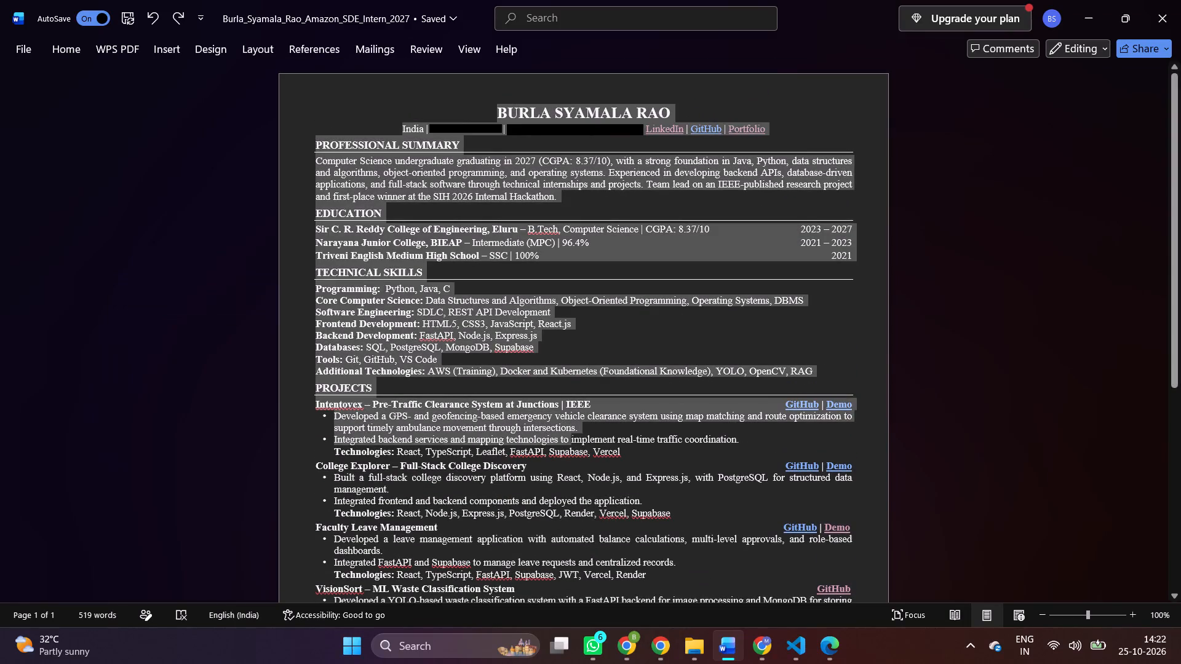
drag(569, 453, 679, 540)
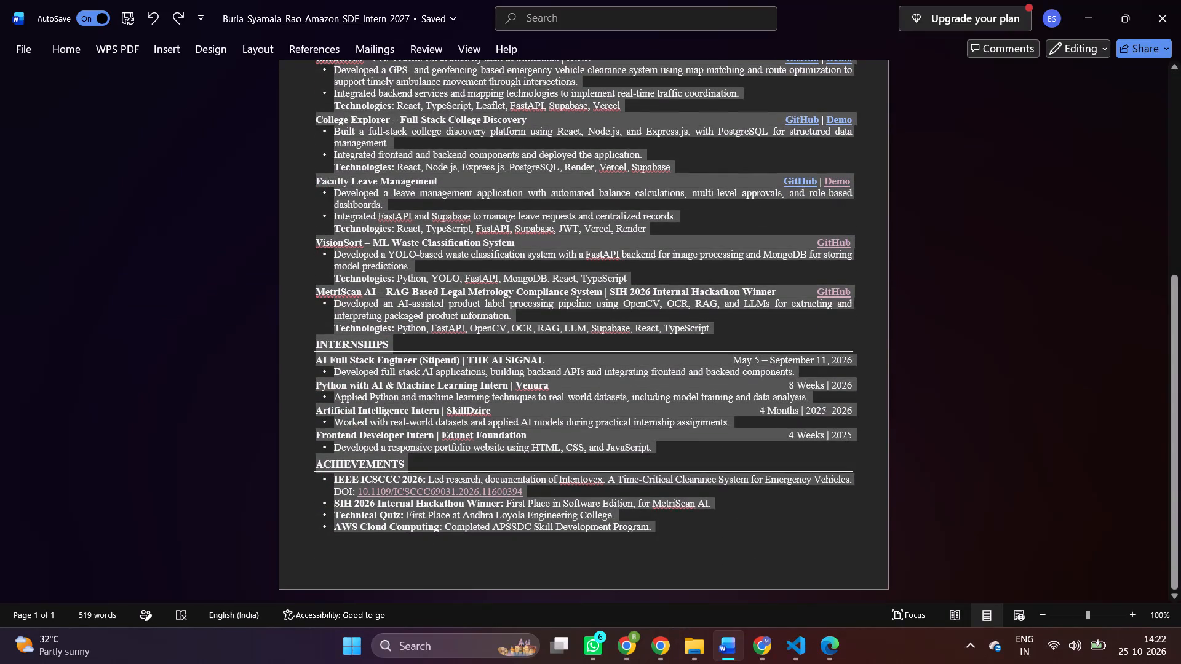
drag(679, 540, 686, 532)
click(554, 18)
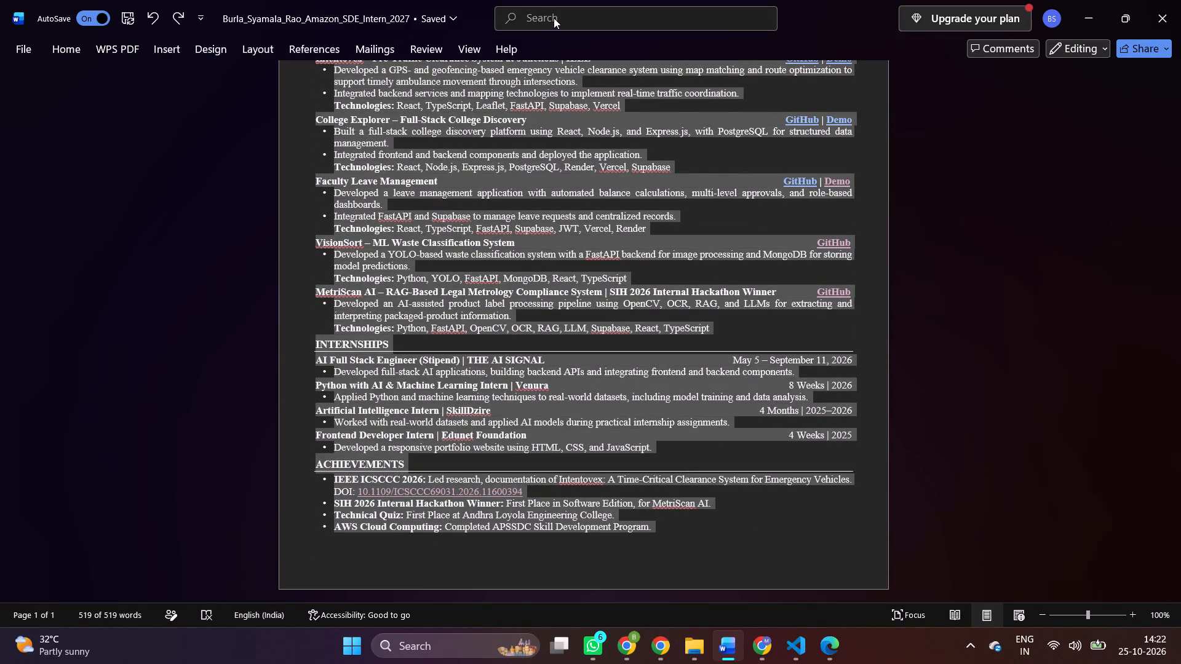
text(LINE)
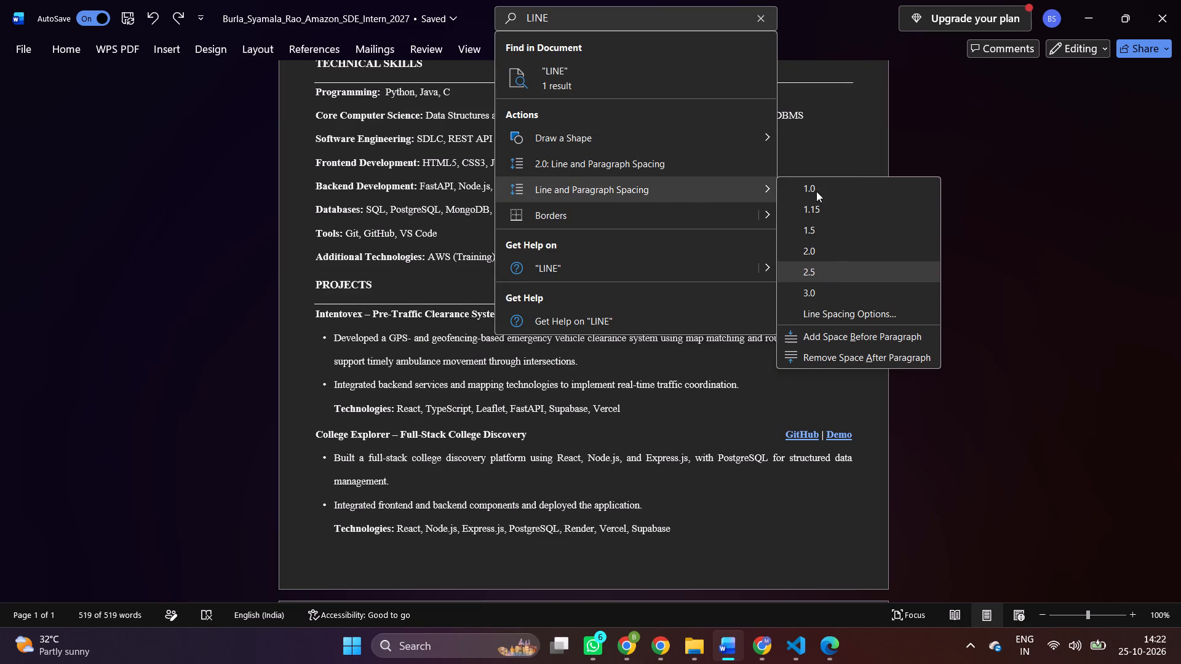
click(816, 191)
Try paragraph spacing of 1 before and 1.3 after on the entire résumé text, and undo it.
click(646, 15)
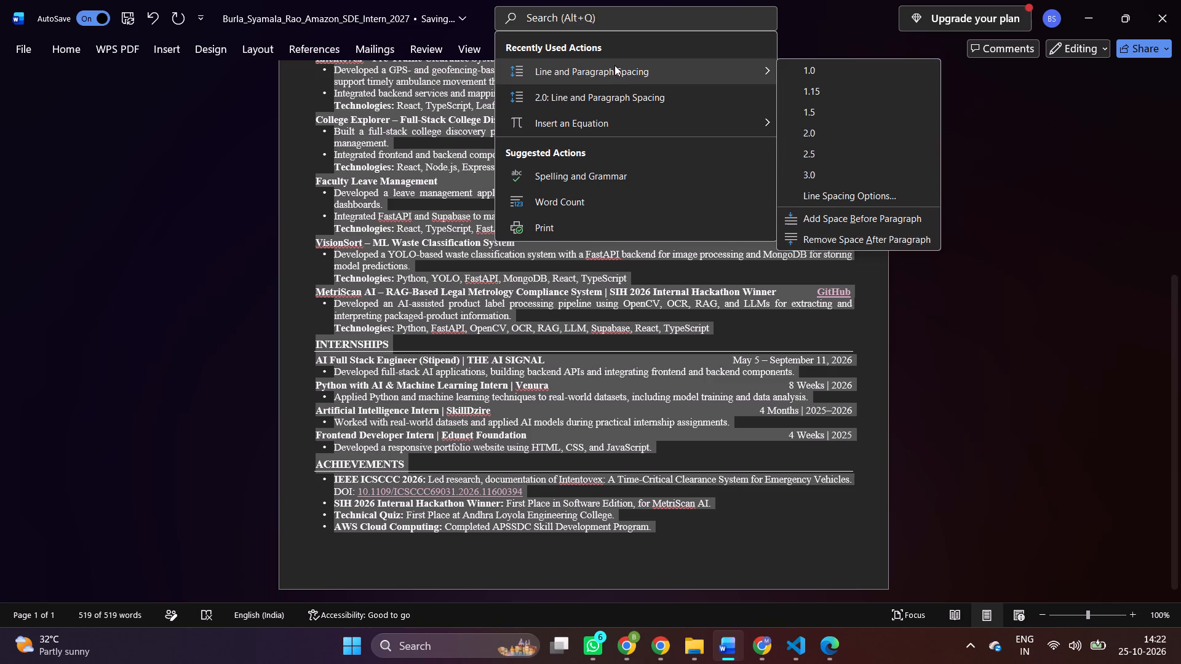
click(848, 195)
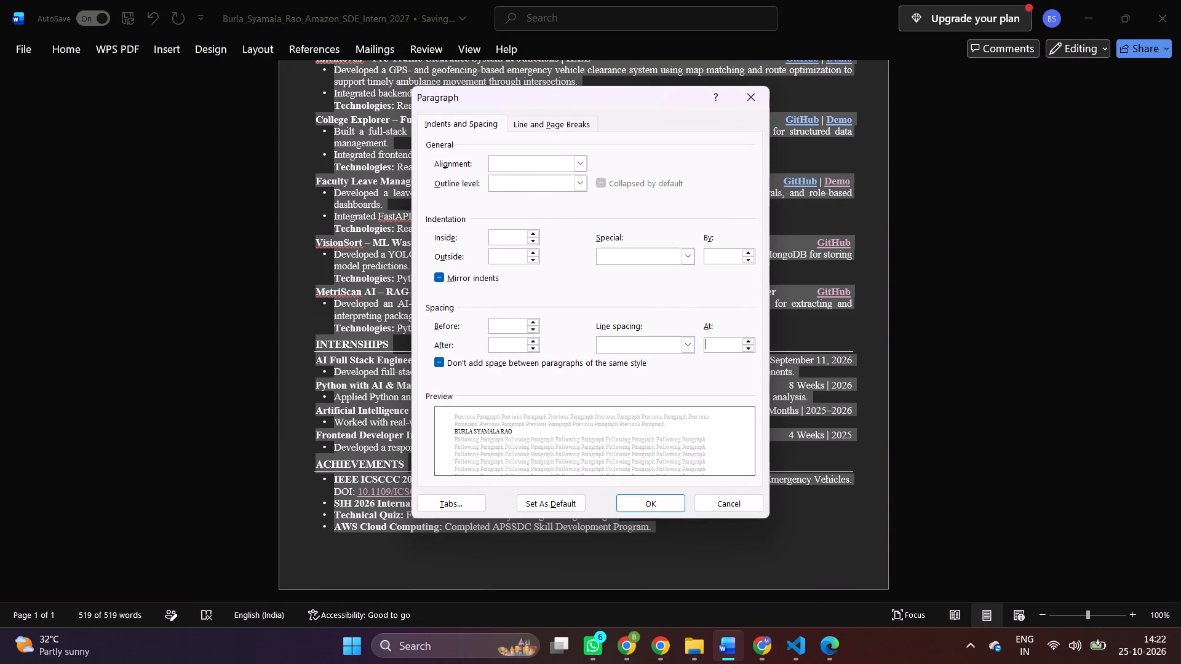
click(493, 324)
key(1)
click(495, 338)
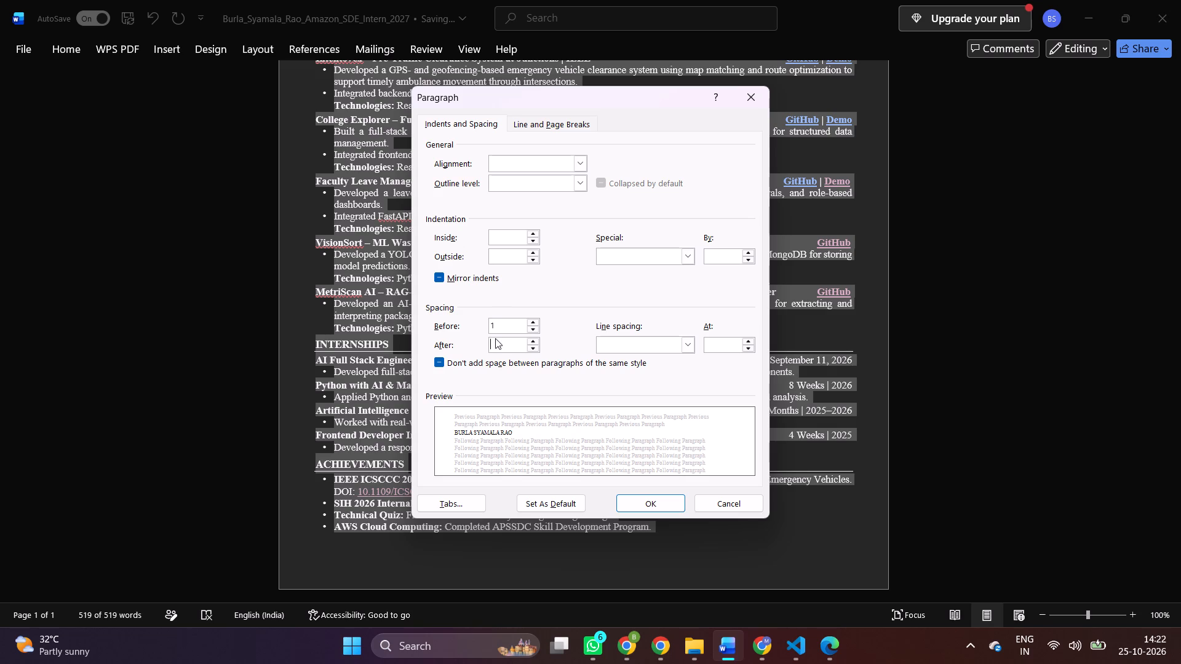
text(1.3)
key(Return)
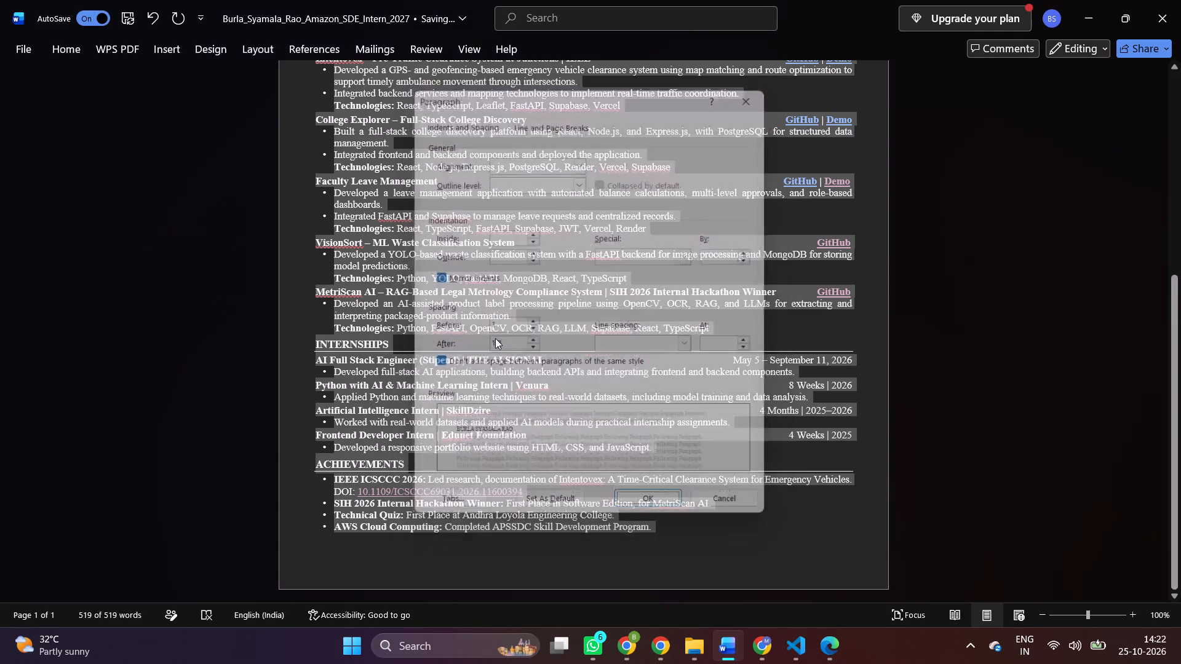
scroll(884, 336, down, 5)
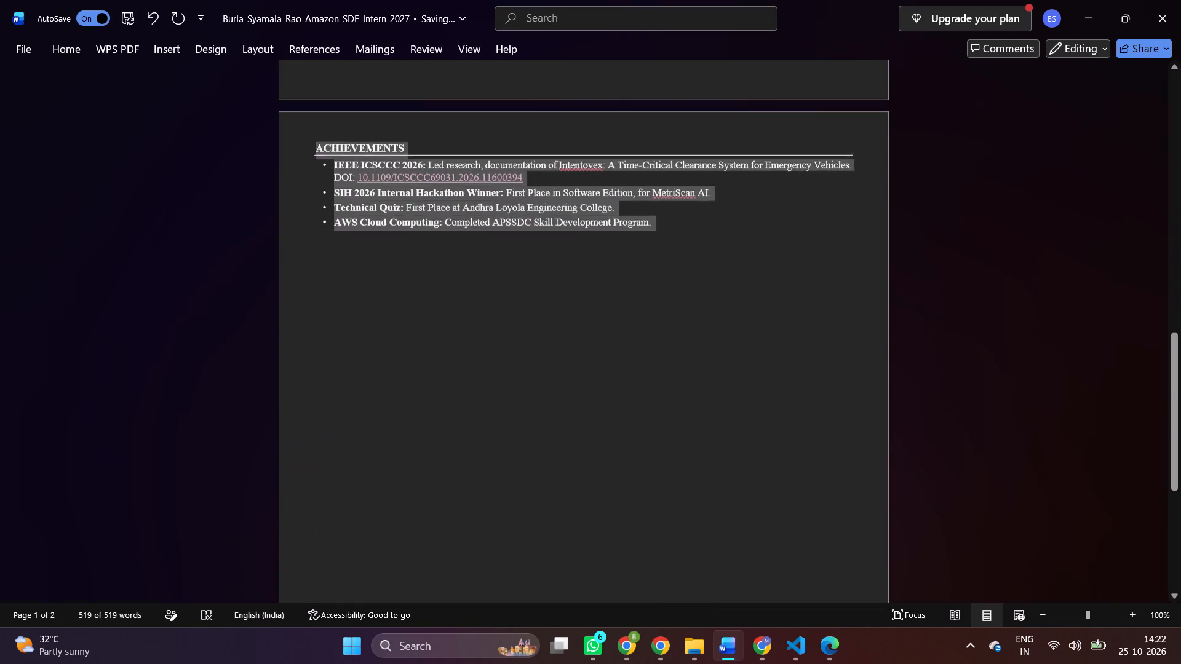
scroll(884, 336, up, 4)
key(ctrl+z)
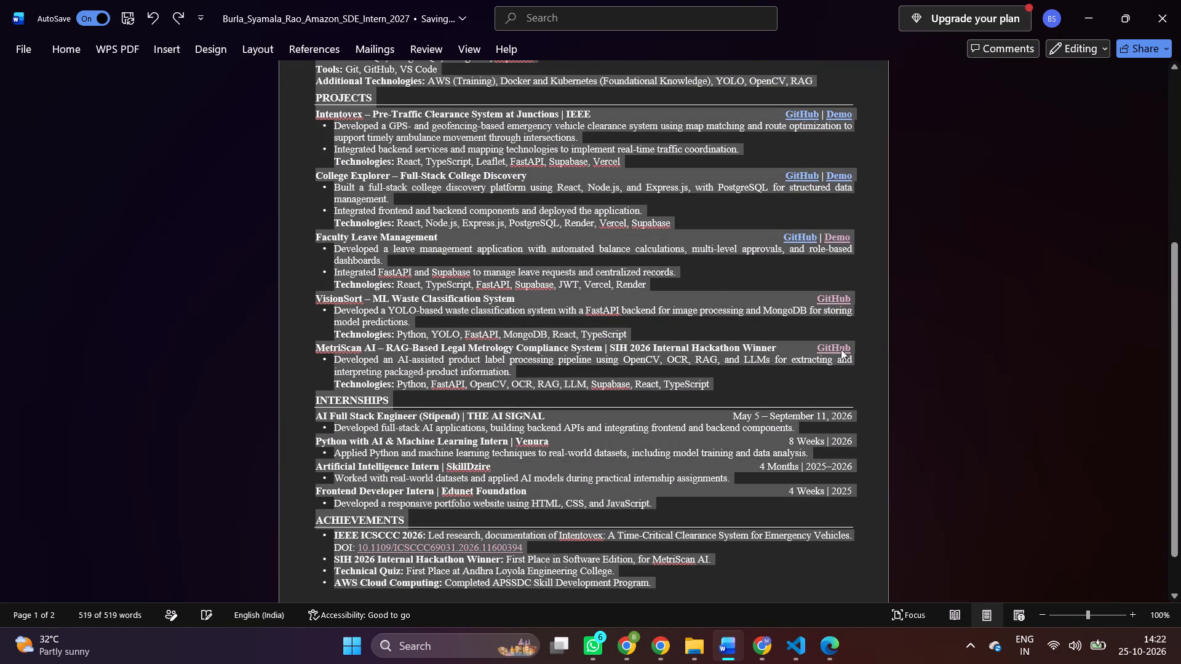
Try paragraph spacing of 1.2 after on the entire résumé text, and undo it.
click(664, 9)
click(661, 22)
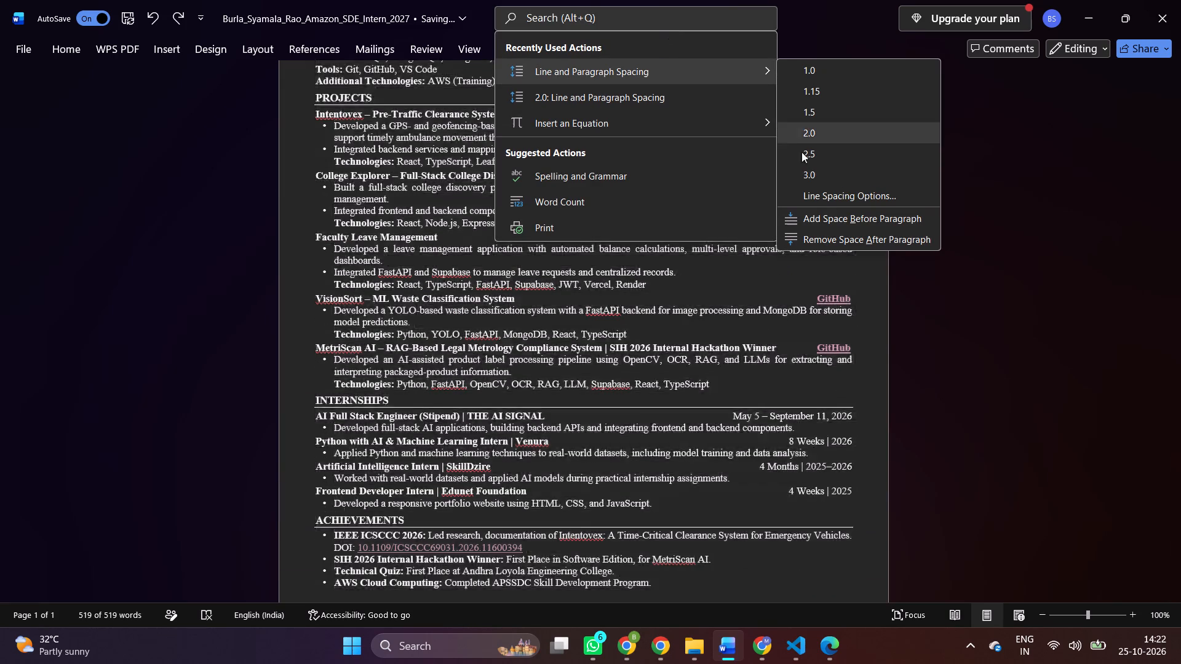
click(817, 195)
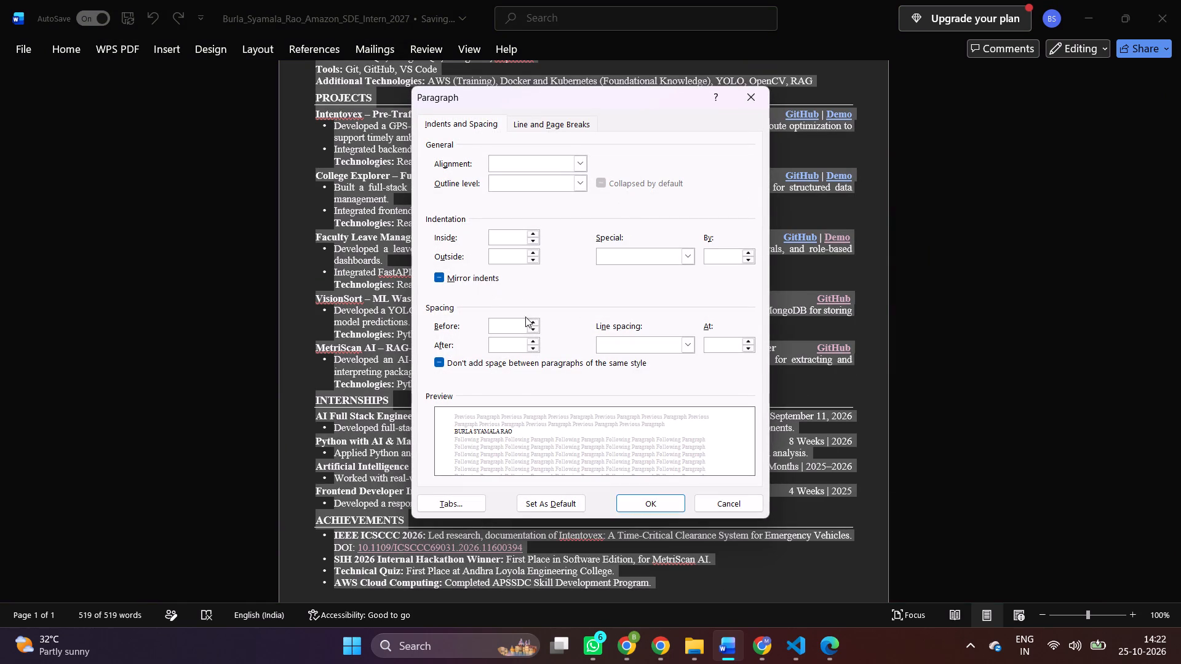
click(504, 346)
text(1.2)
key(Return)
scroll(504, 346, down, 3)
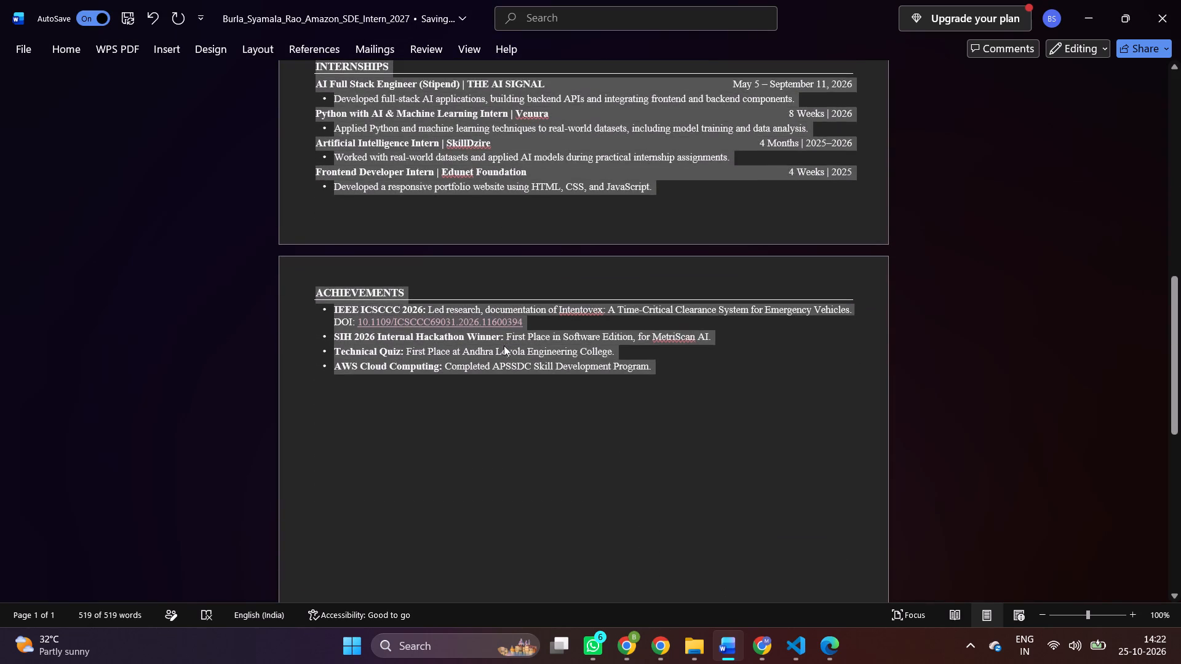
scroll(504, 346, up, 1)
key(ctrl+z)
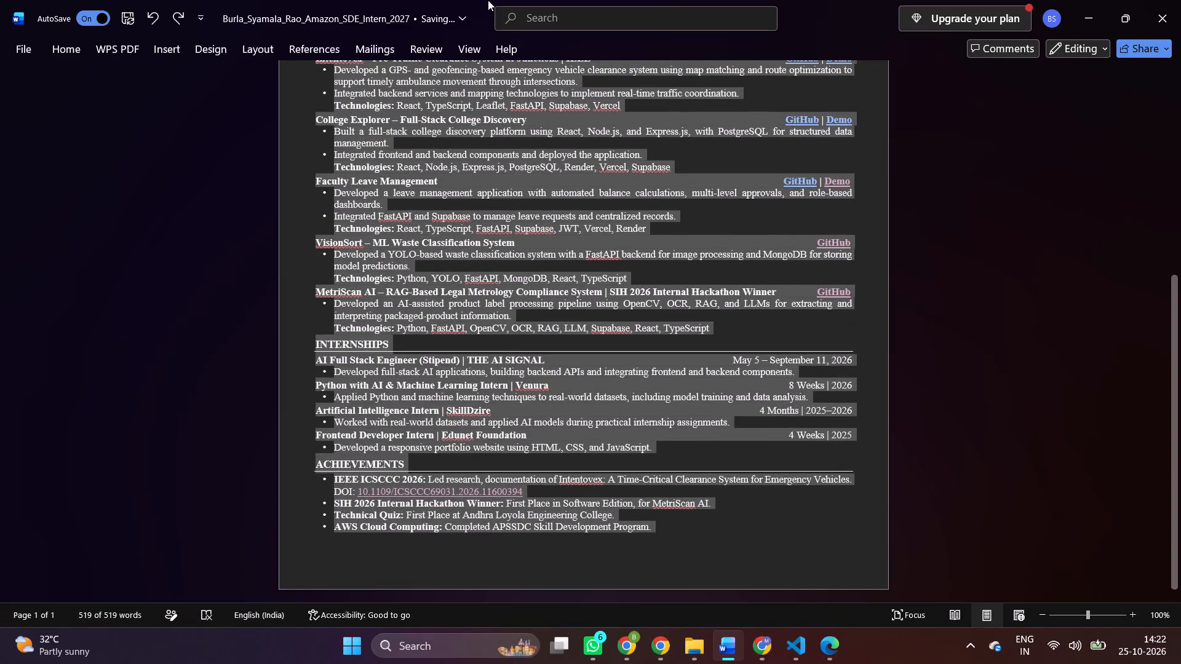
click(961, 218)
Export the résumé as a PDF to the Downloads folder, replacing the existing résumé PDF dated today.
scroll(642, 295, up, 4)
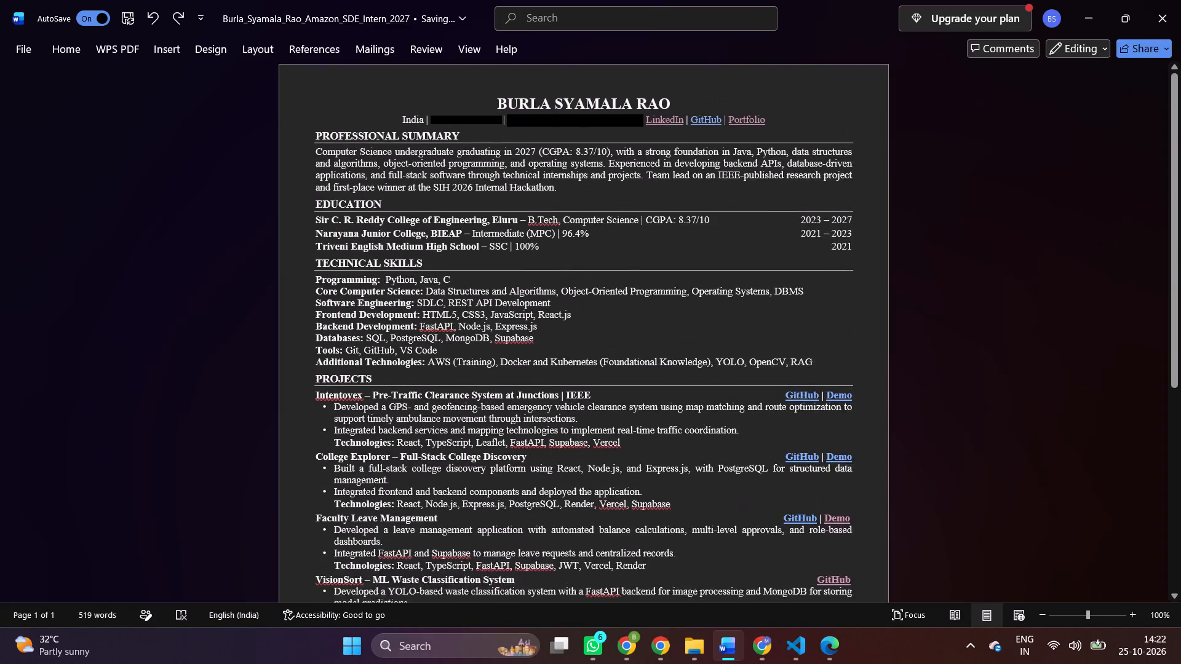
click(36, 50)
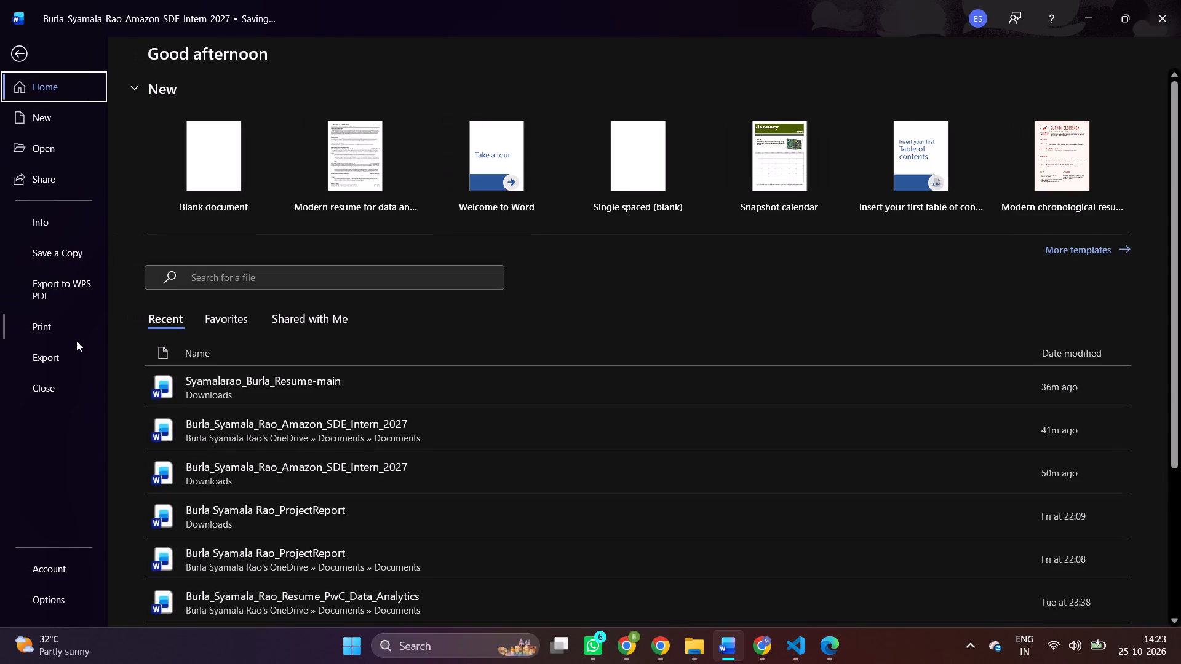
click(72, 348)
click(450, 199)
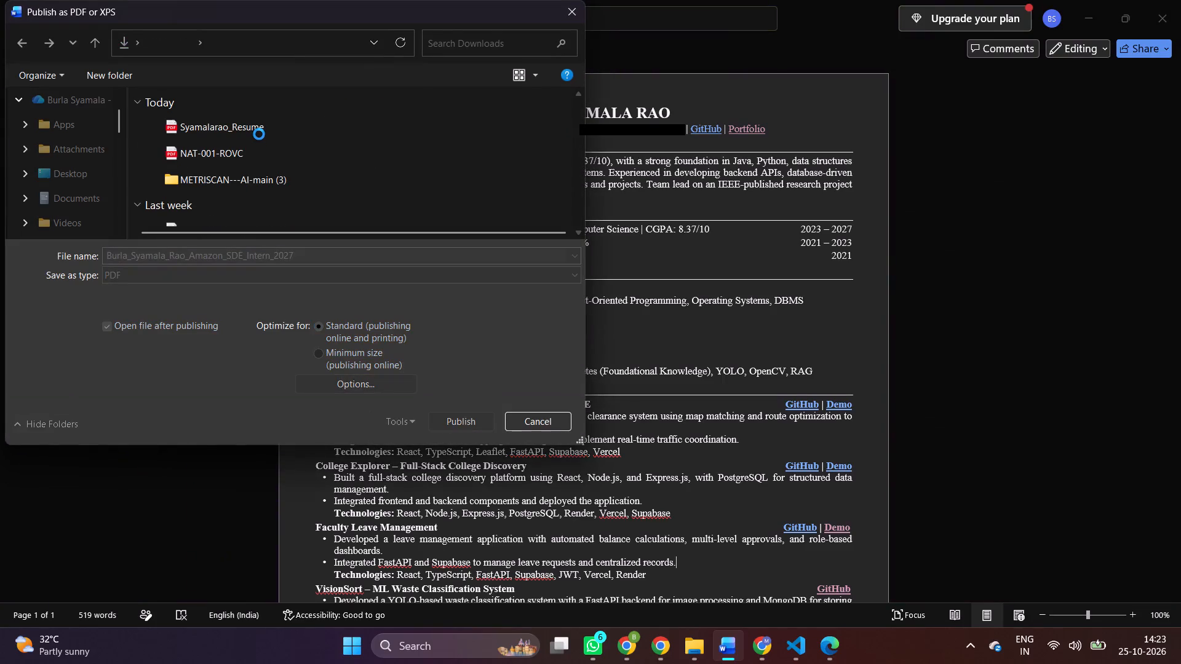
click(259, 134)
scroll(72, 215, down, 1)
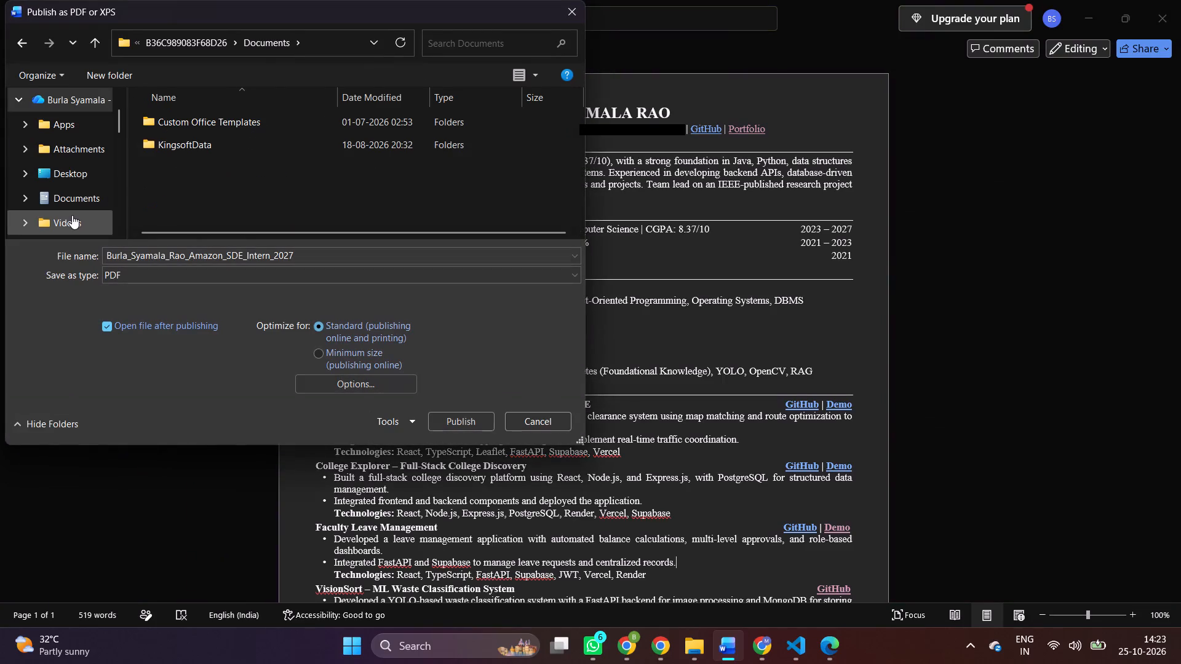
scroll(72, 215, down, 1)
scroll(90, 136, down, 1)
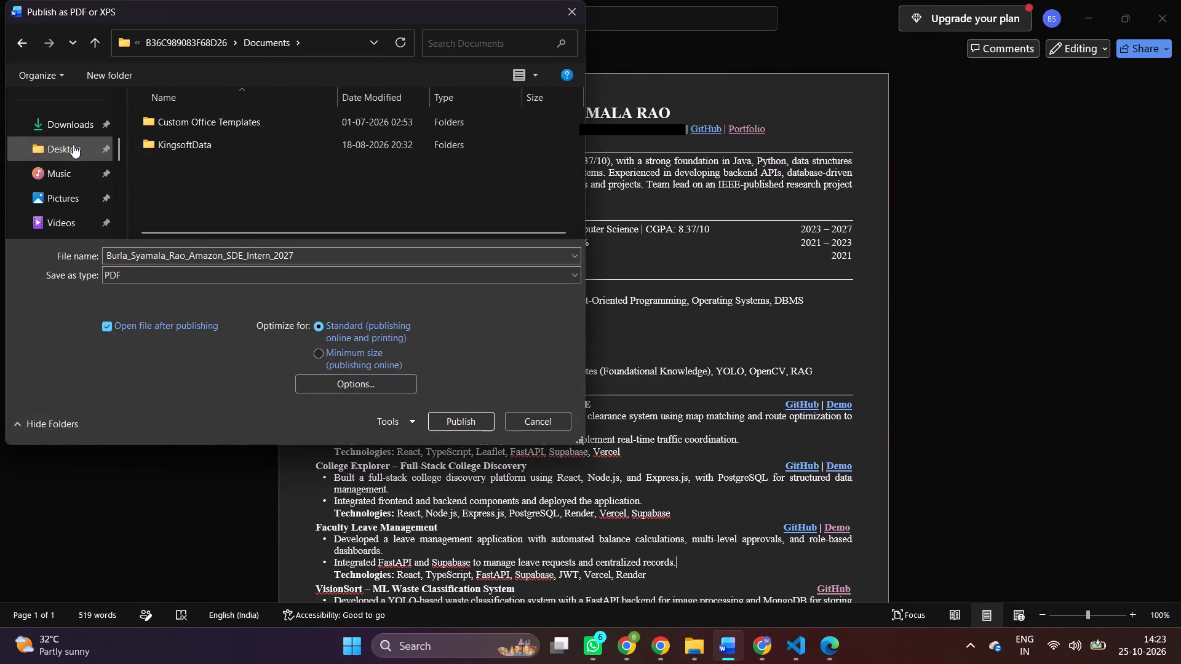
click(70, 133)
click(281, 118)
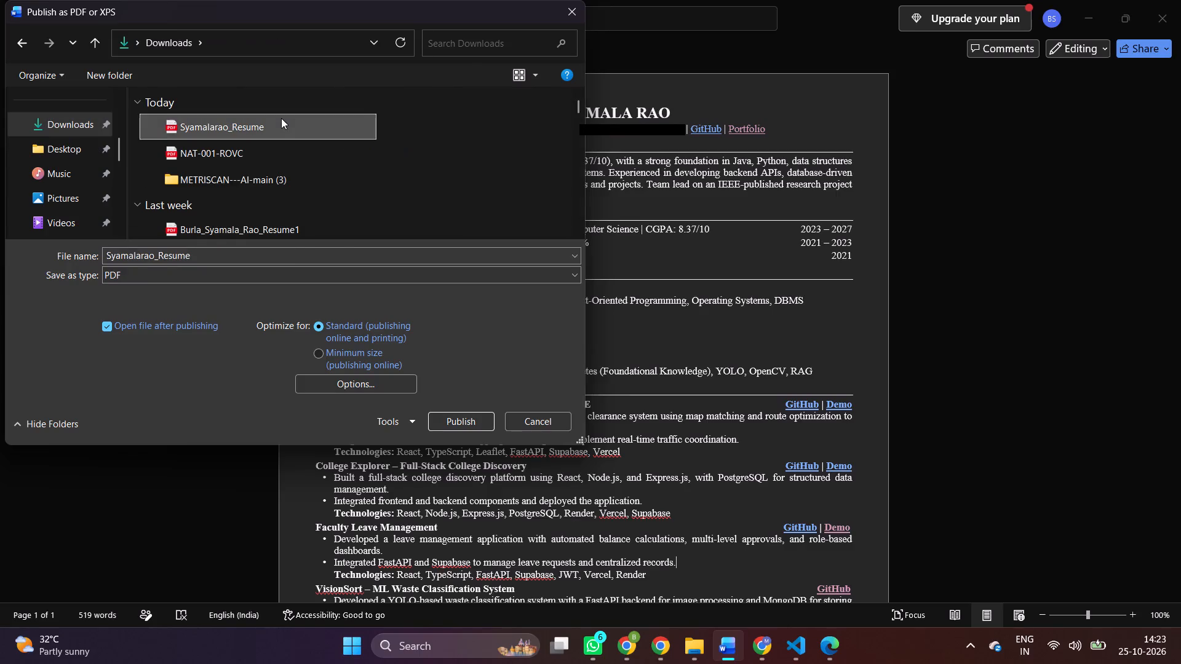
click(458, 419)
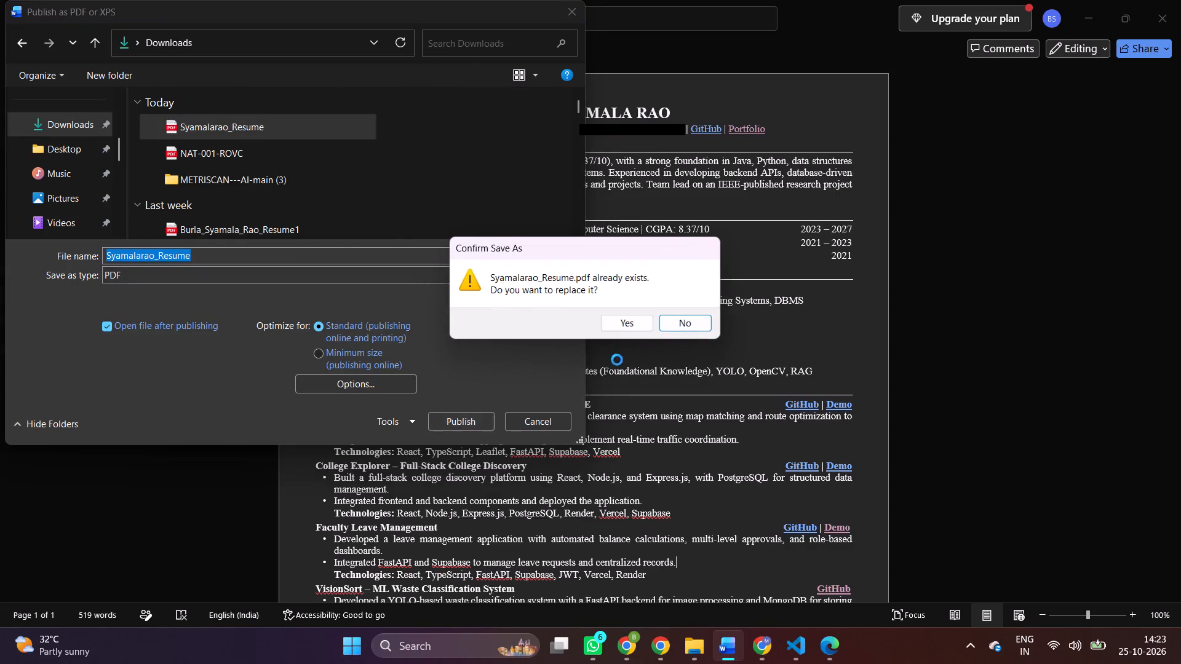
click(629, 328)
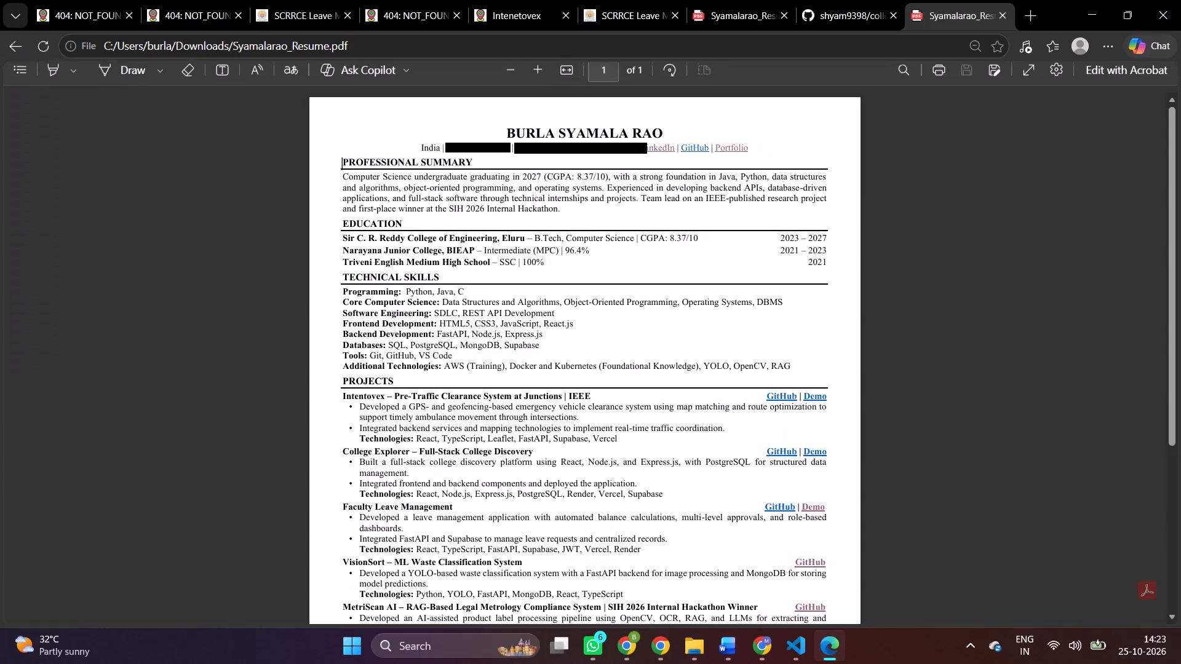
Copy the exported PDF's résumé text from the name heading through the AWS Cloud Computing achievement.
drag(507, 129, 547, 365)
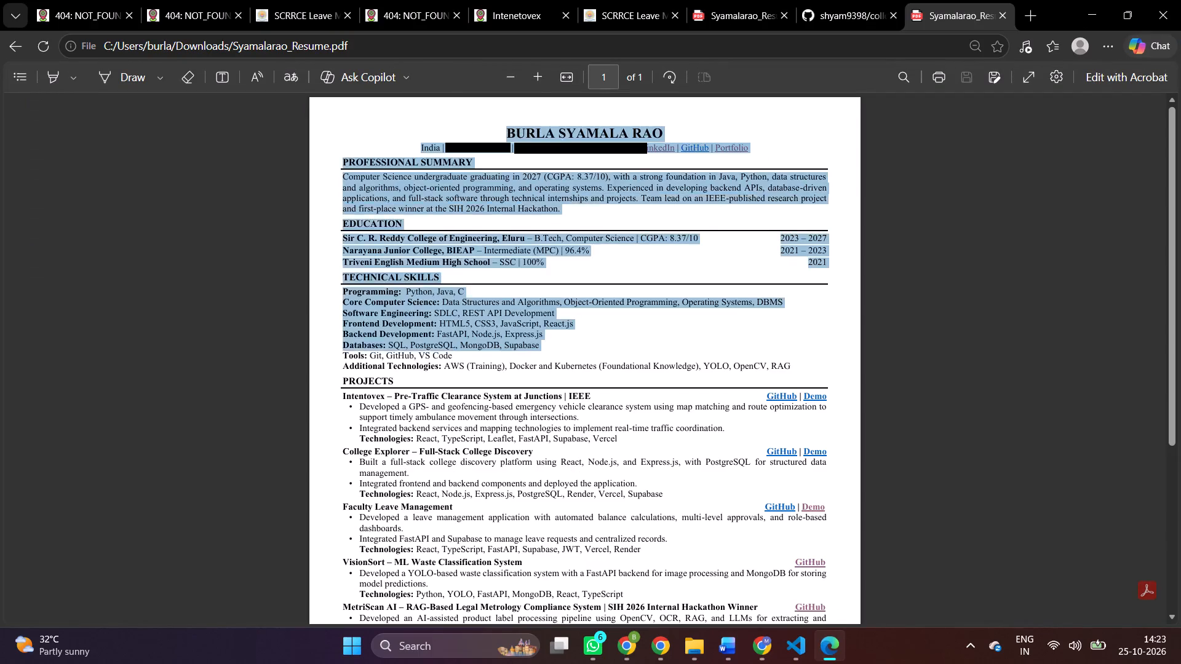
drag(547, 365, 643, 575)
key(ctrl+c)
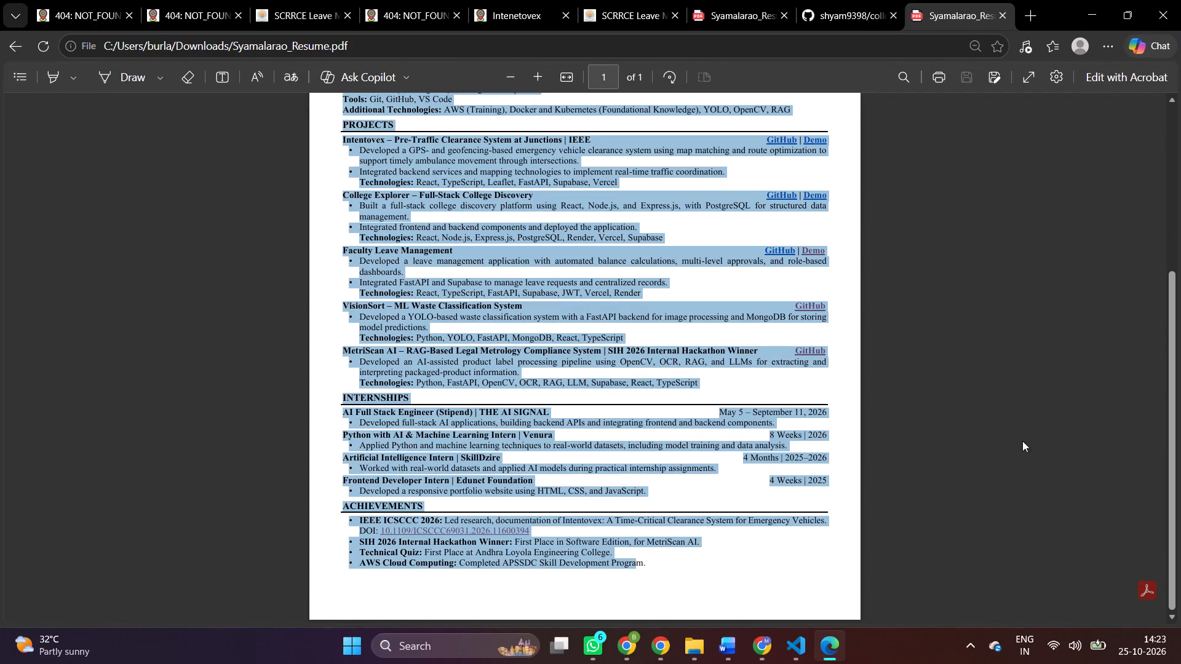
click(1037, 438)
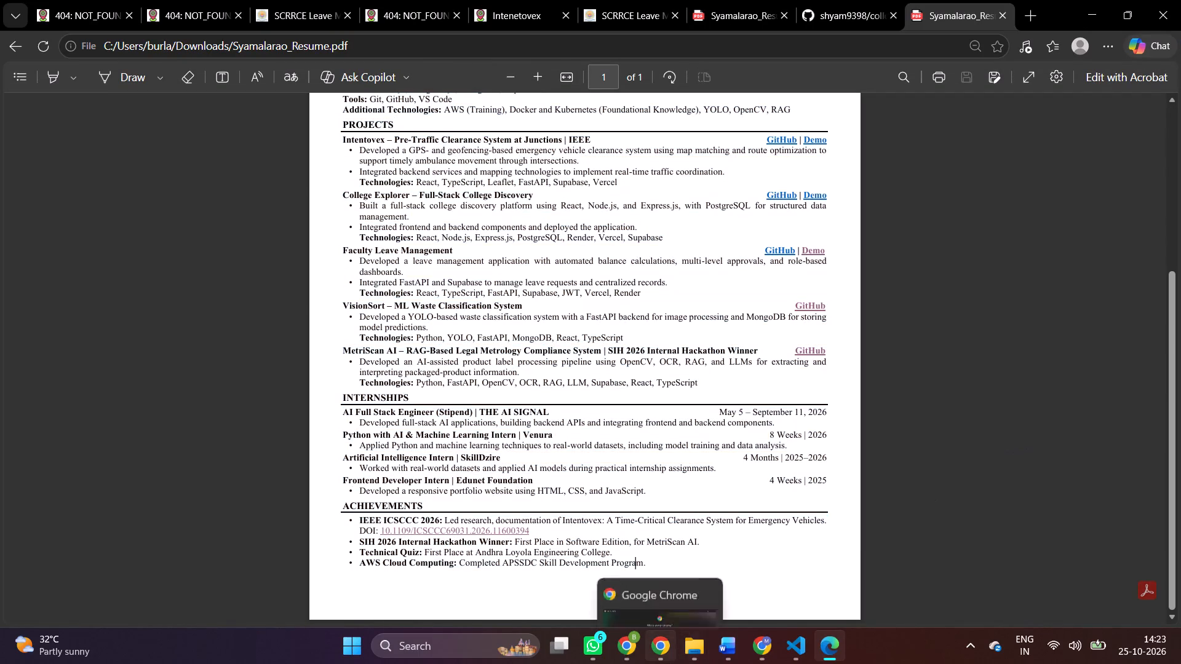
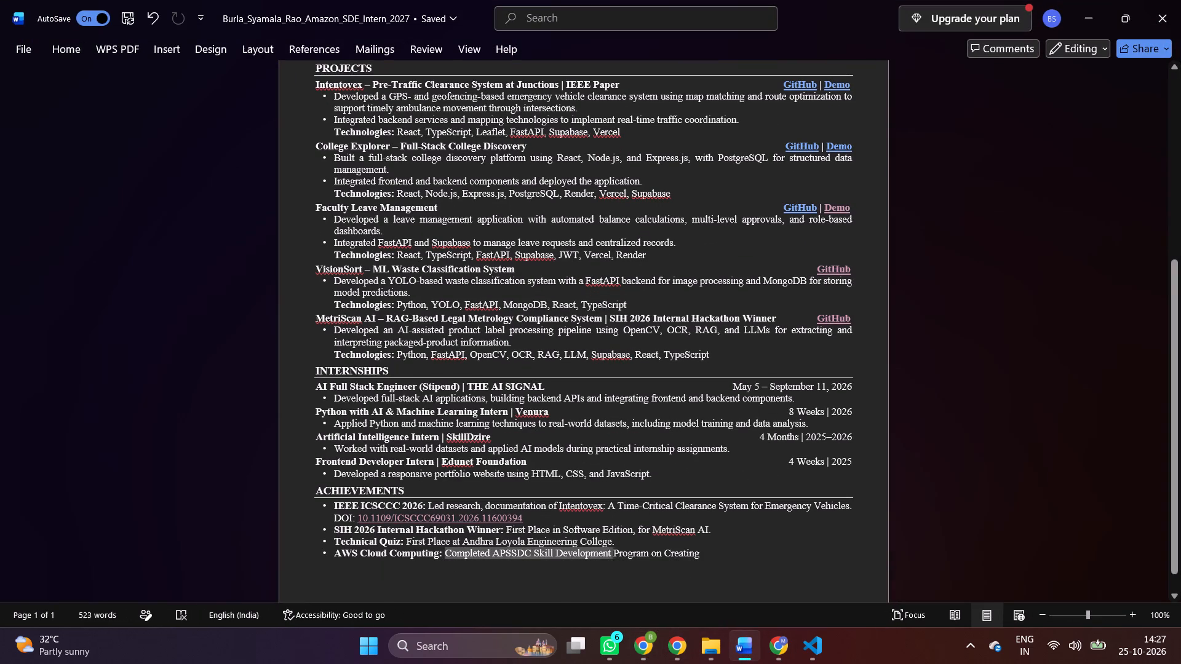
drag(610, 571, 717, 561)
key(ctrl+v)
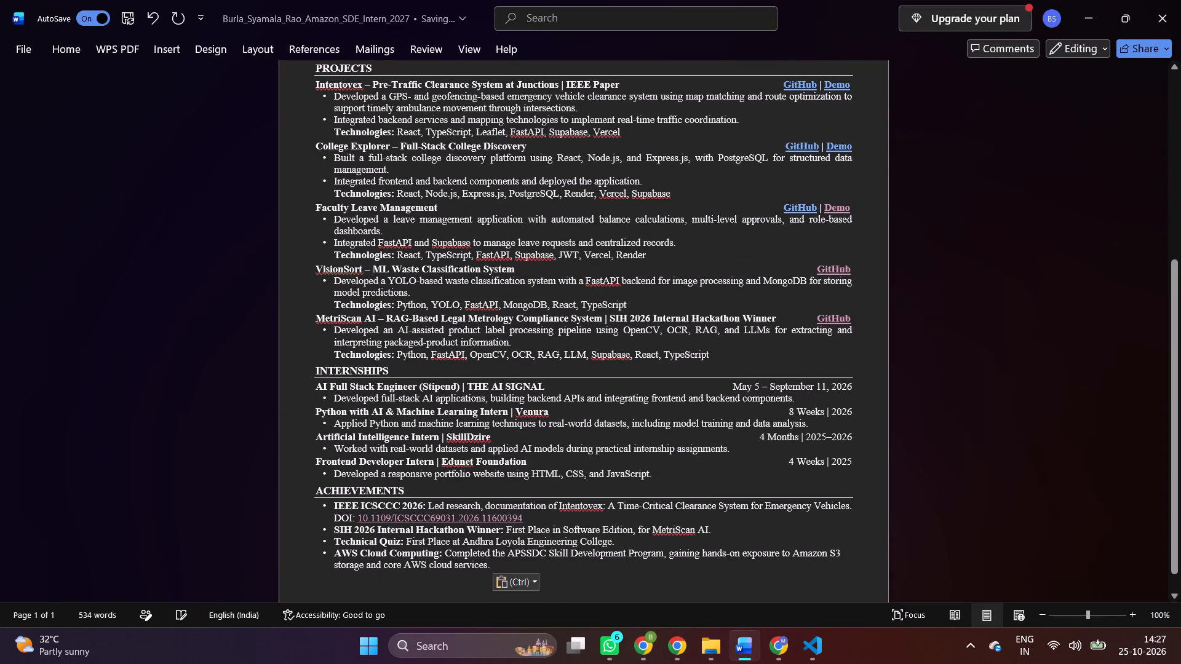
Save the Word résumé and export it as a PDF to Downloads, replacing today's existing résumé PDF there.
key(ctrl+s)
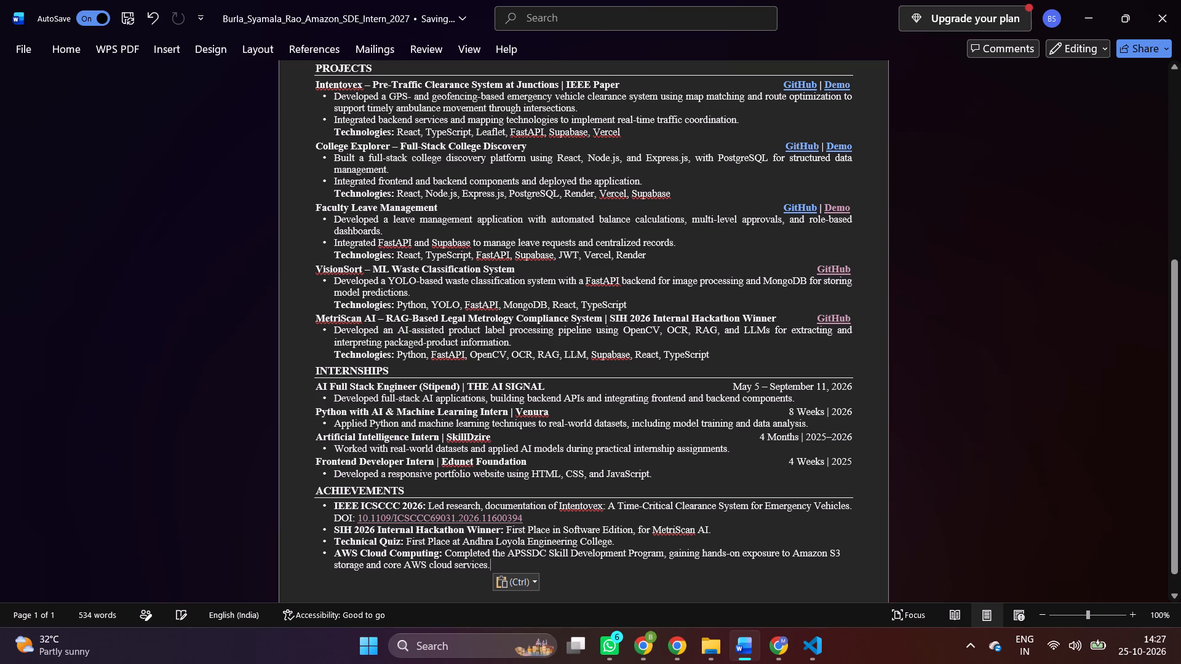
click(14, 45)
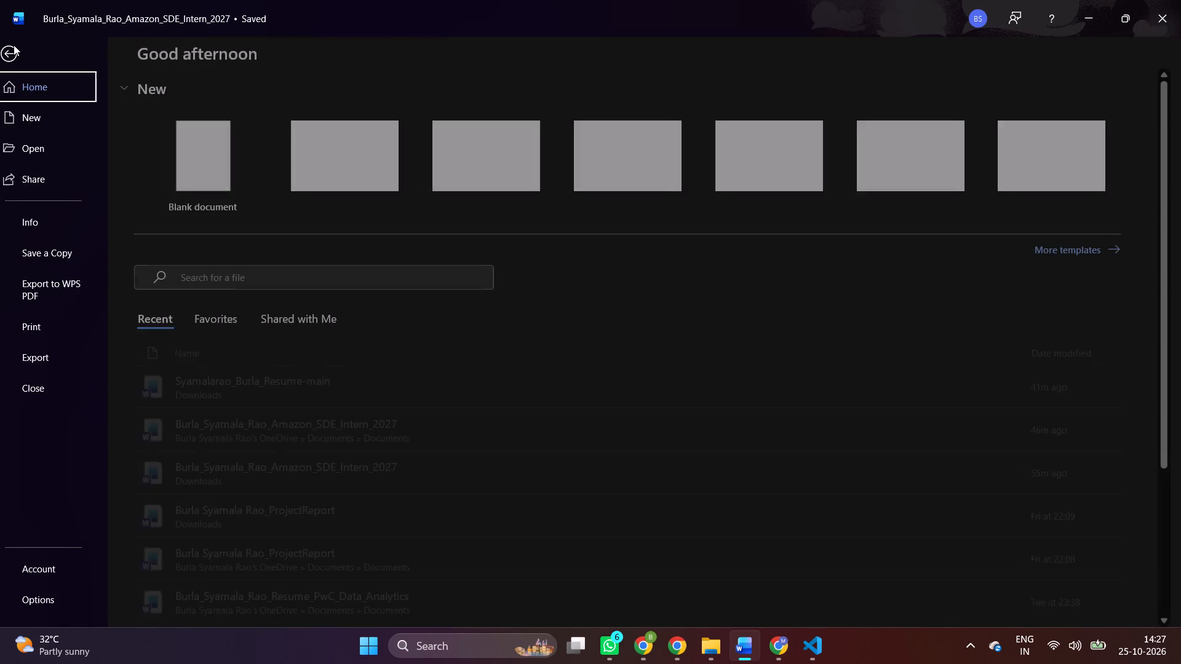
click(39, 367)
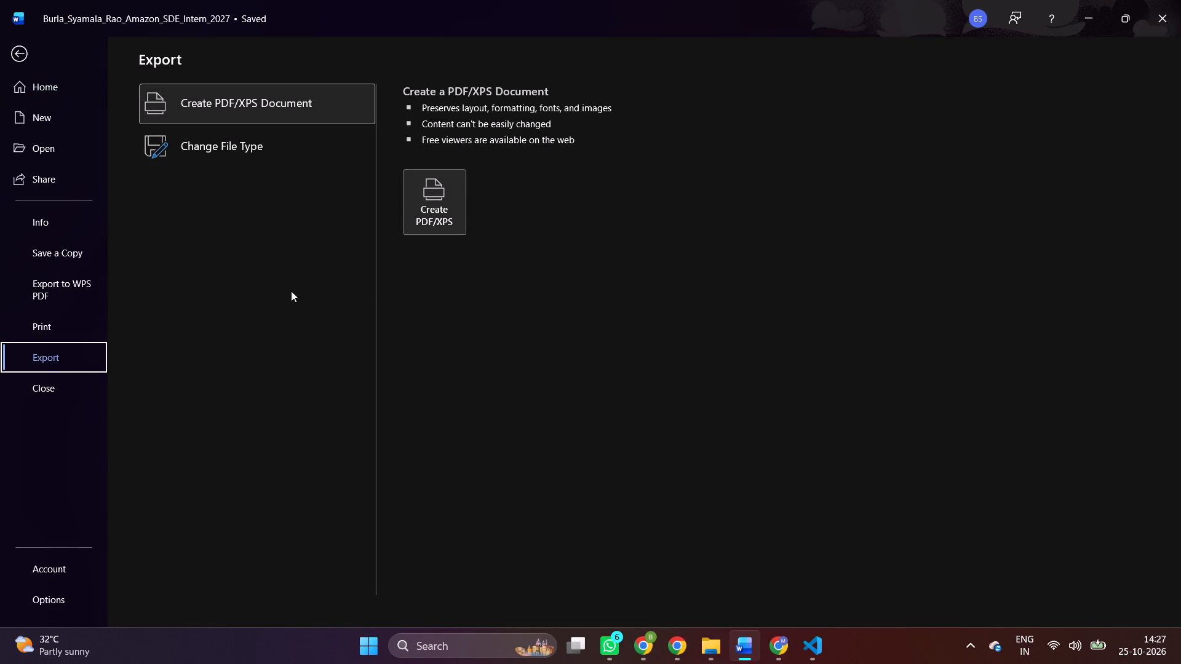
click(423, 223)
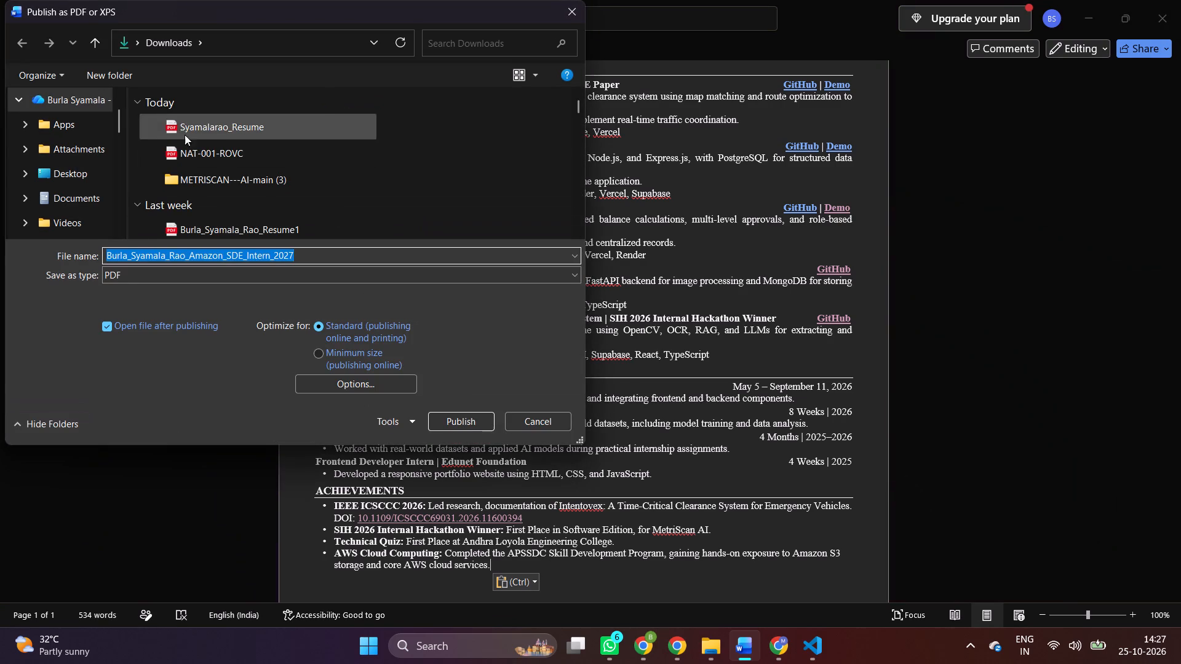
click(189, 121)
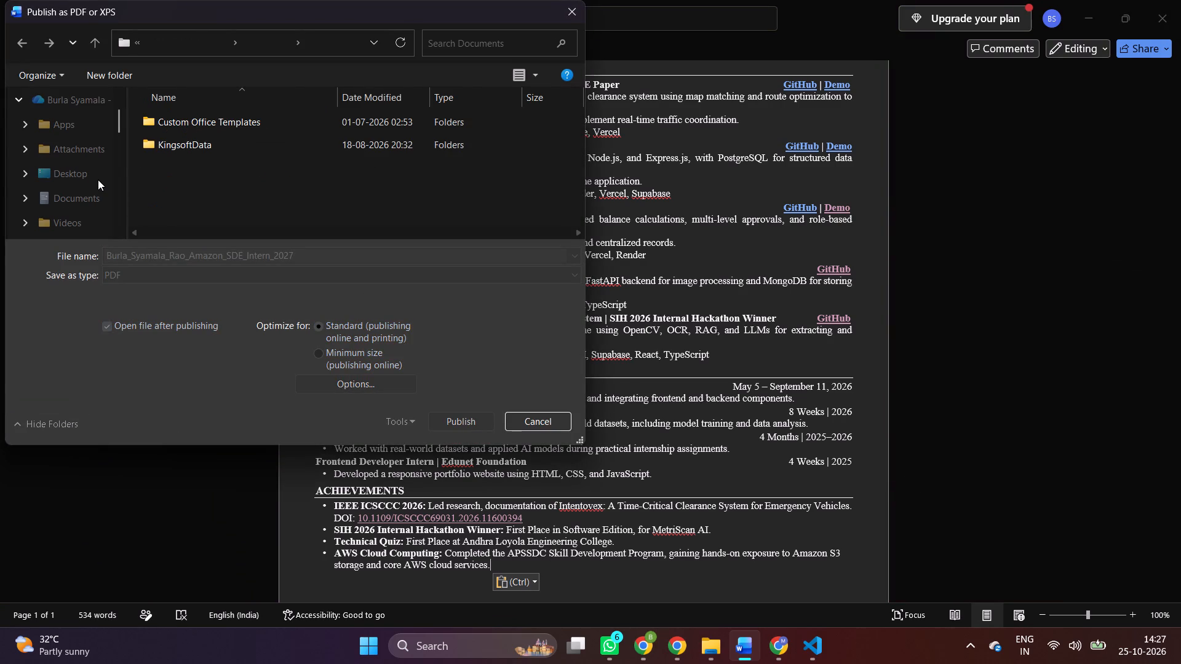
scroll(98, 180, down, 1)
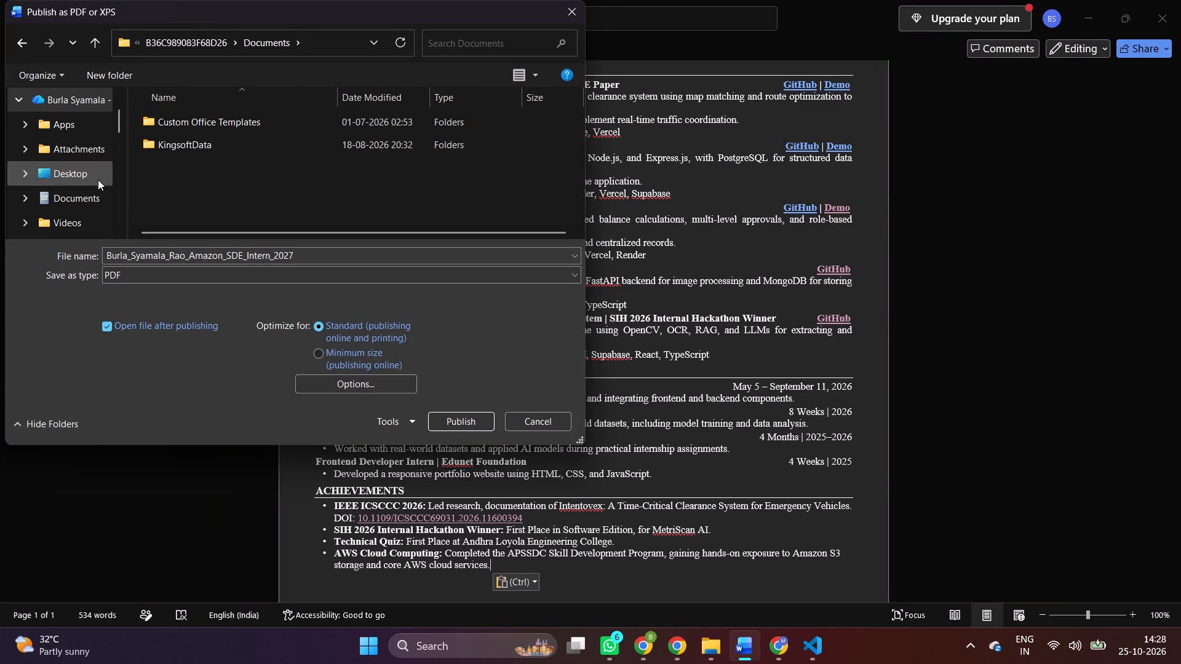
scroll(98, 180, down, 1)
click(66, 125)
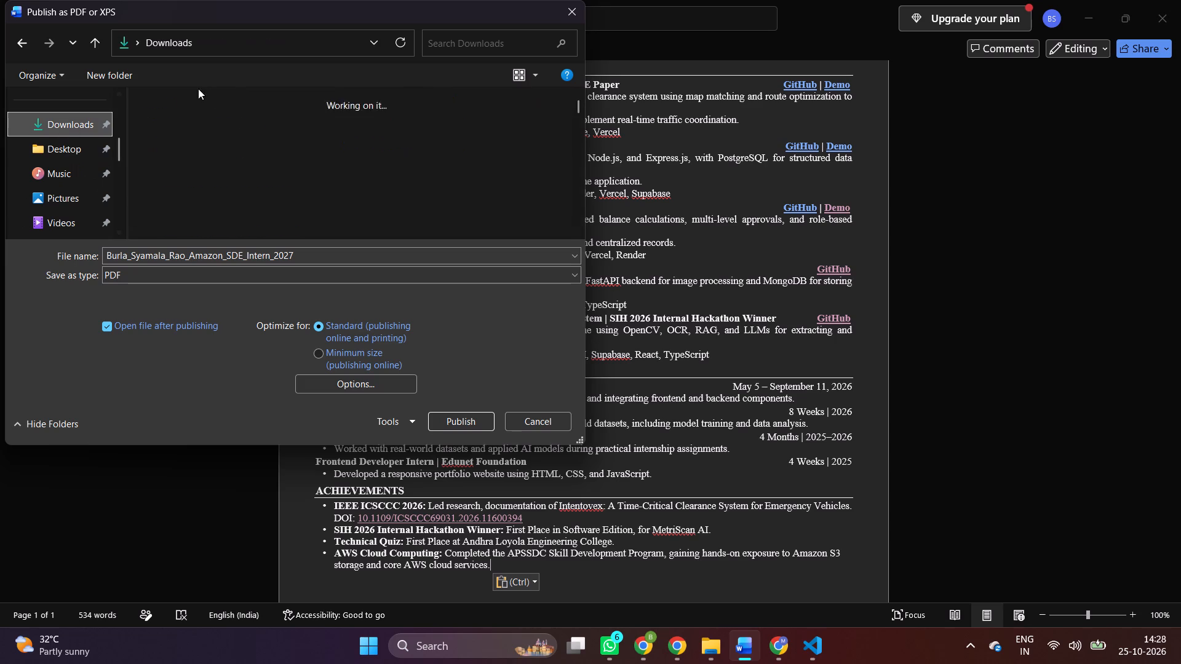
click(226, 128)
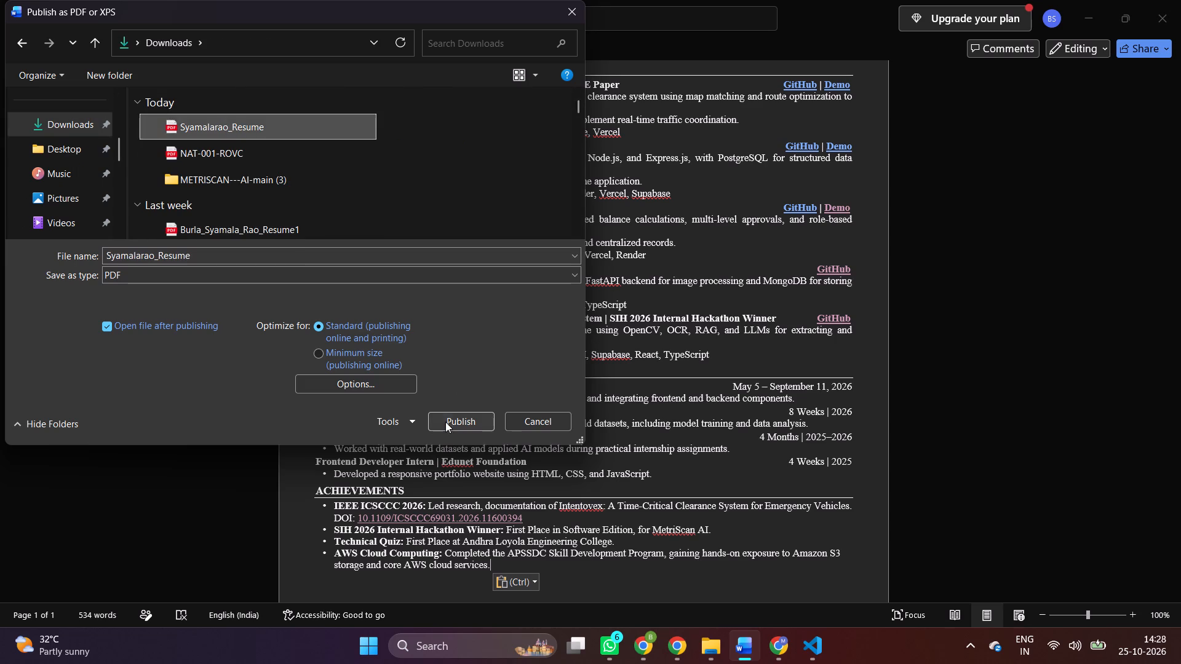
click(449, 425)
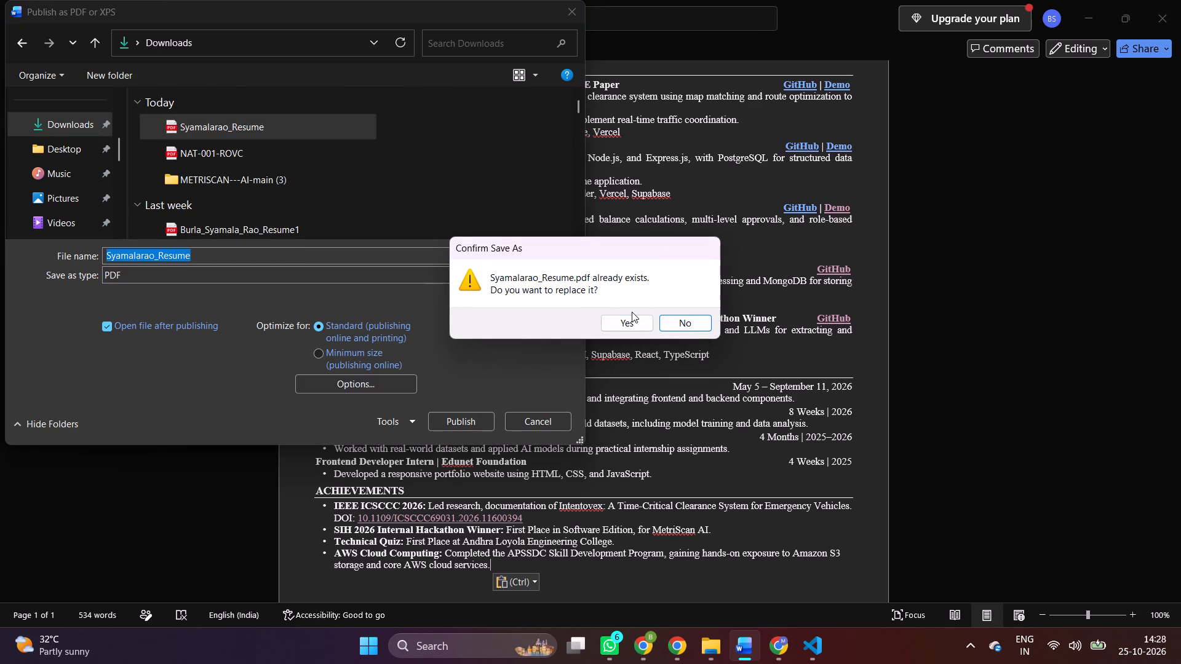
click(632, 312)
click(630, 318)
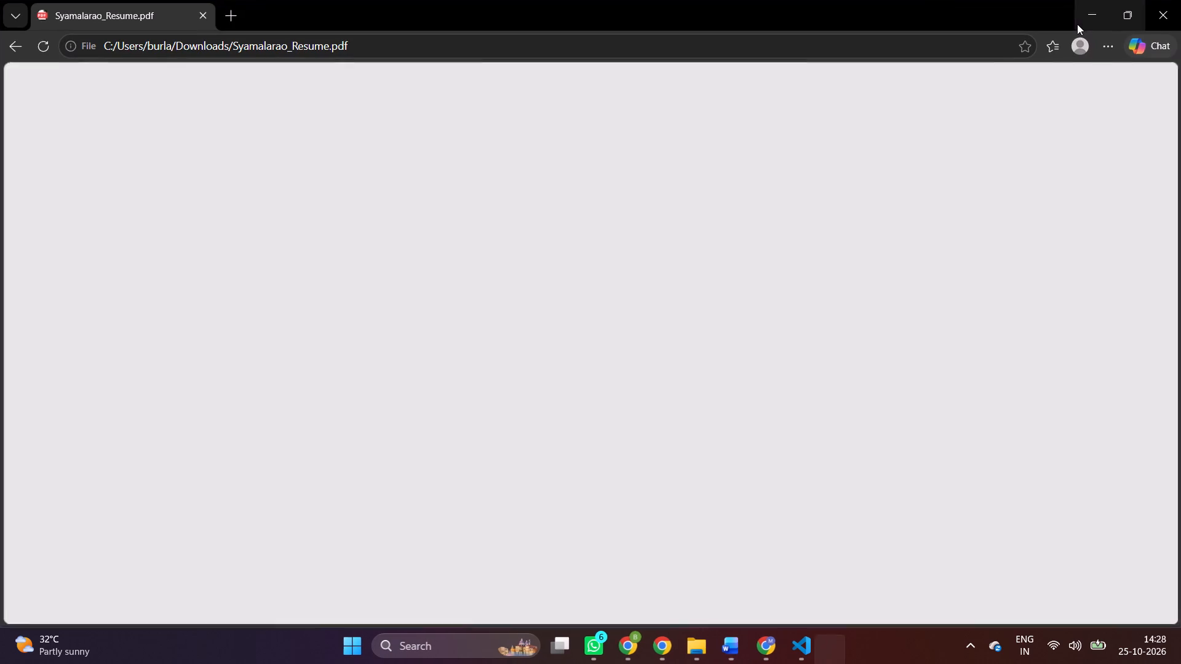
Switch to Chrome and start the application for the "SDE I Intern, Amazon University Talent Acquisition" posting on amazon.jobs.
click(1088, 15)
click(1088, 15)
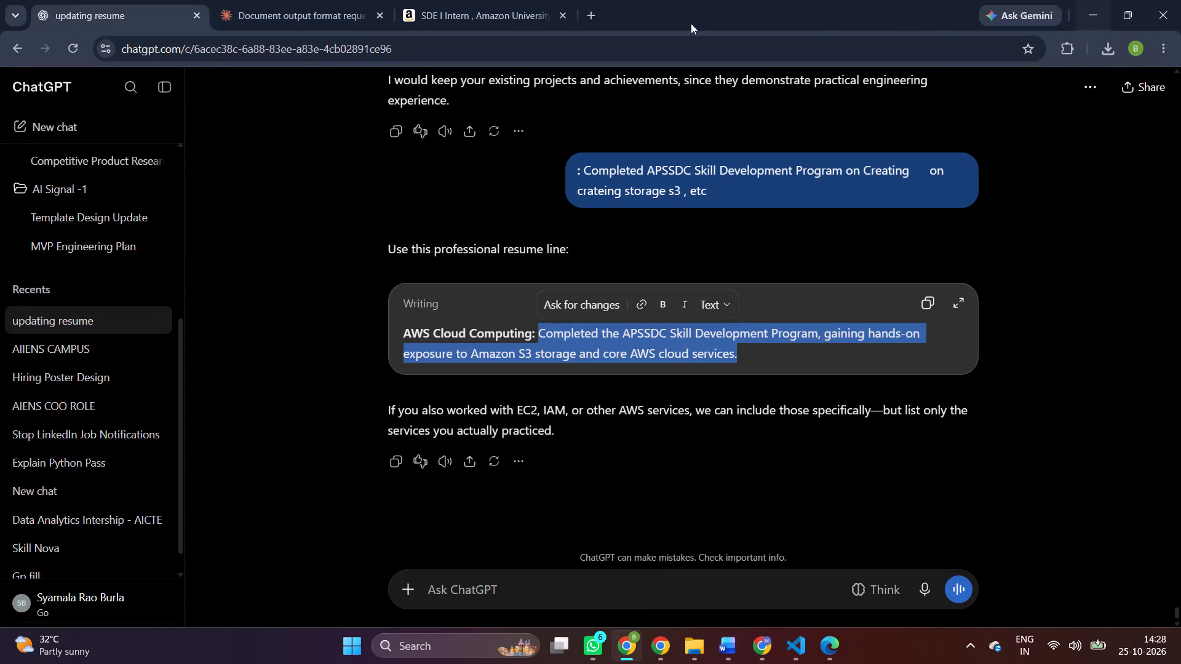
click(437, 18)
scroll(432, 358, down, 1)
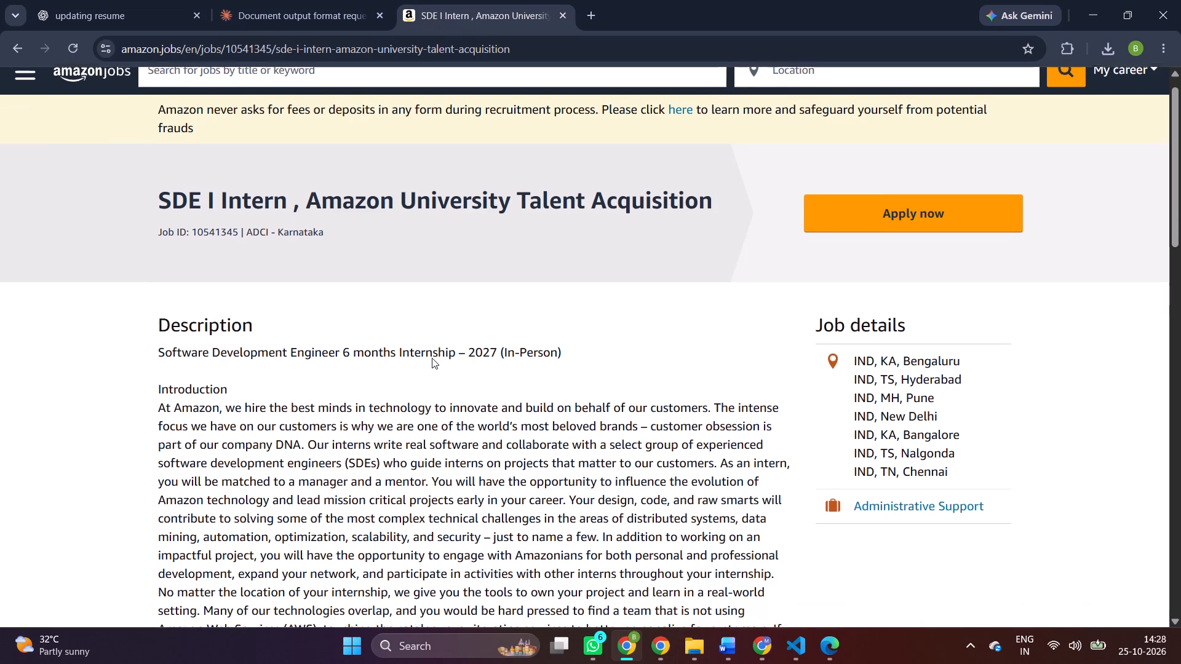
scroll(432, 358, down, 1)
click(913, 200)
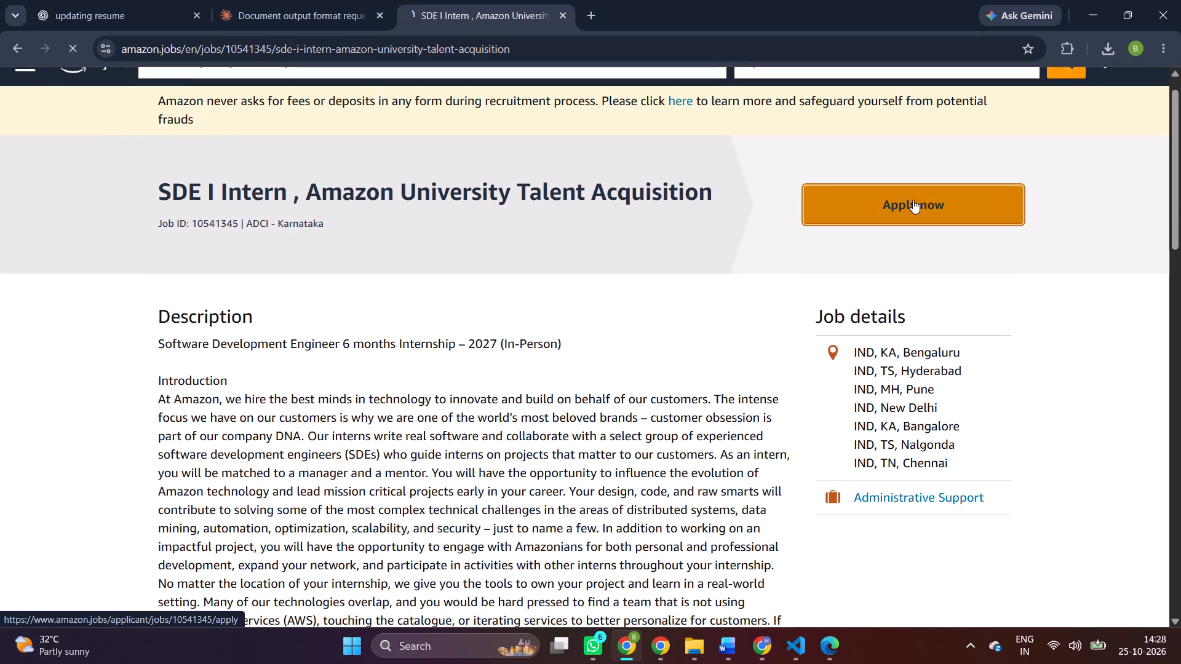